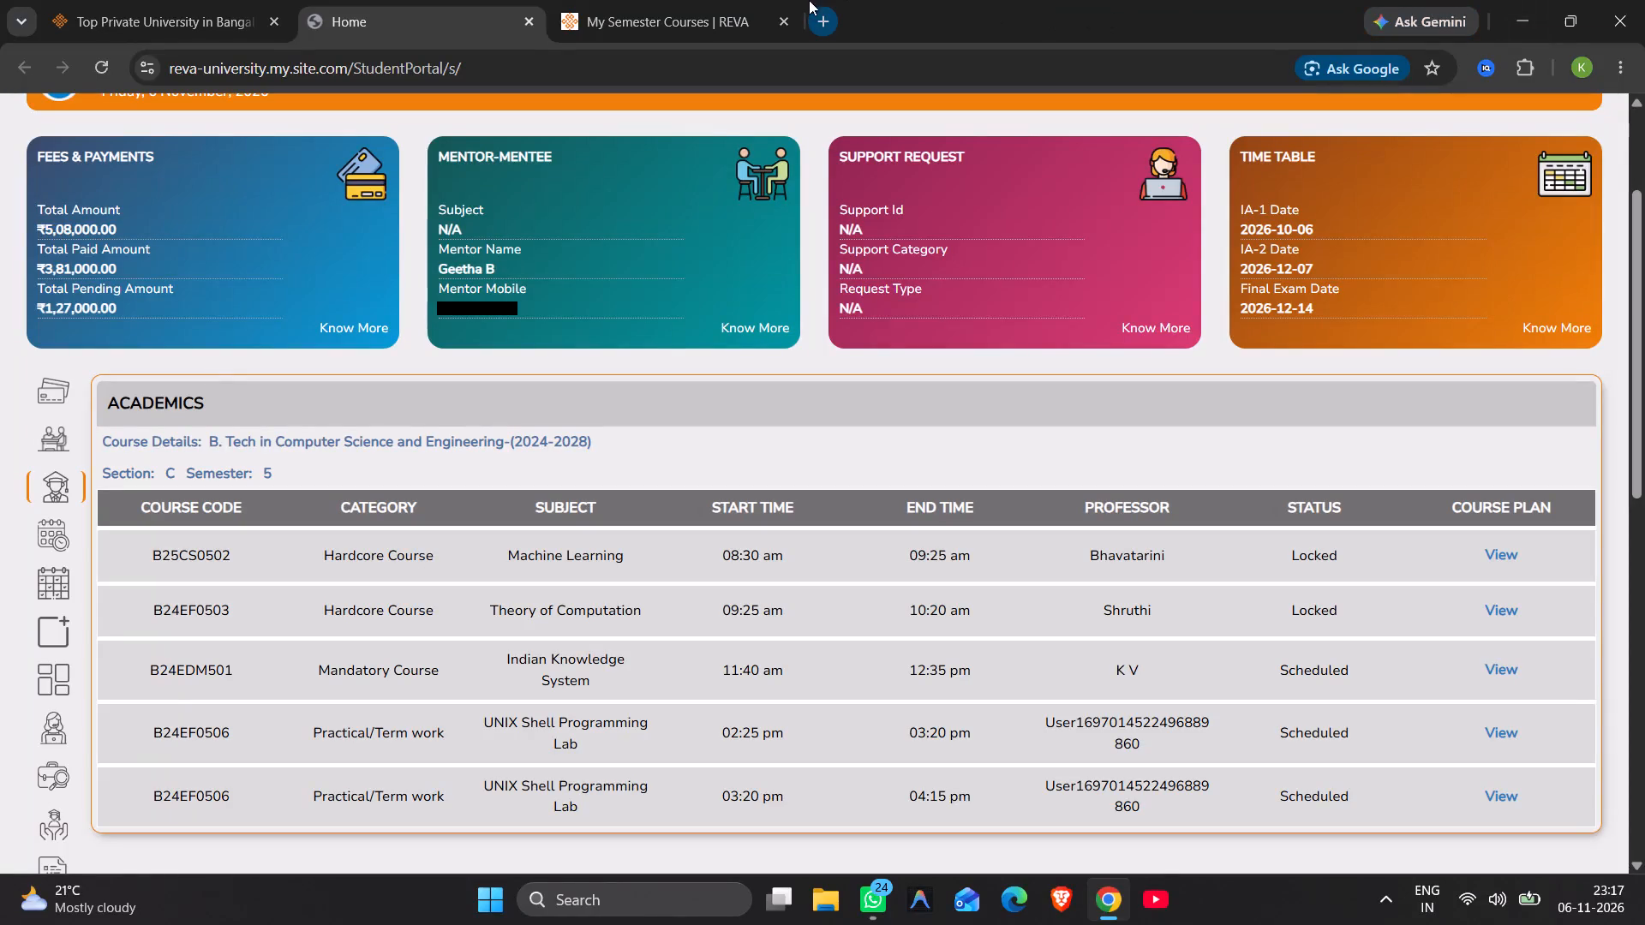
Search the web in a new tab for "pdf to word converter" and open iLovePDF's PDF to Word converter.
click(816, 7)
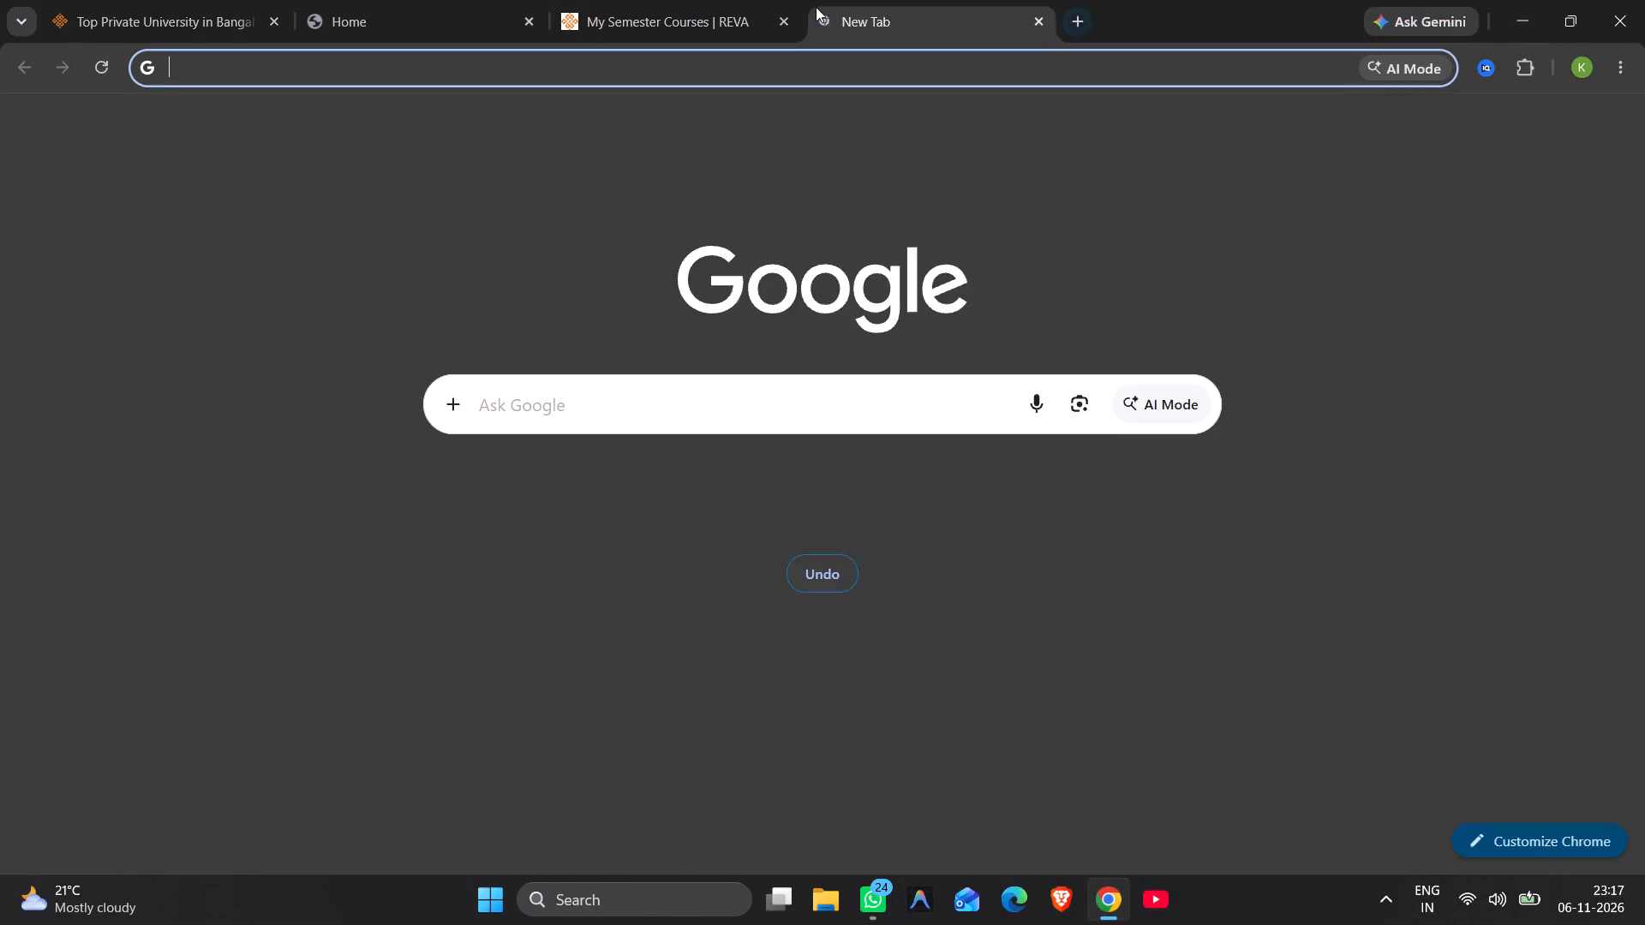
text(pf)
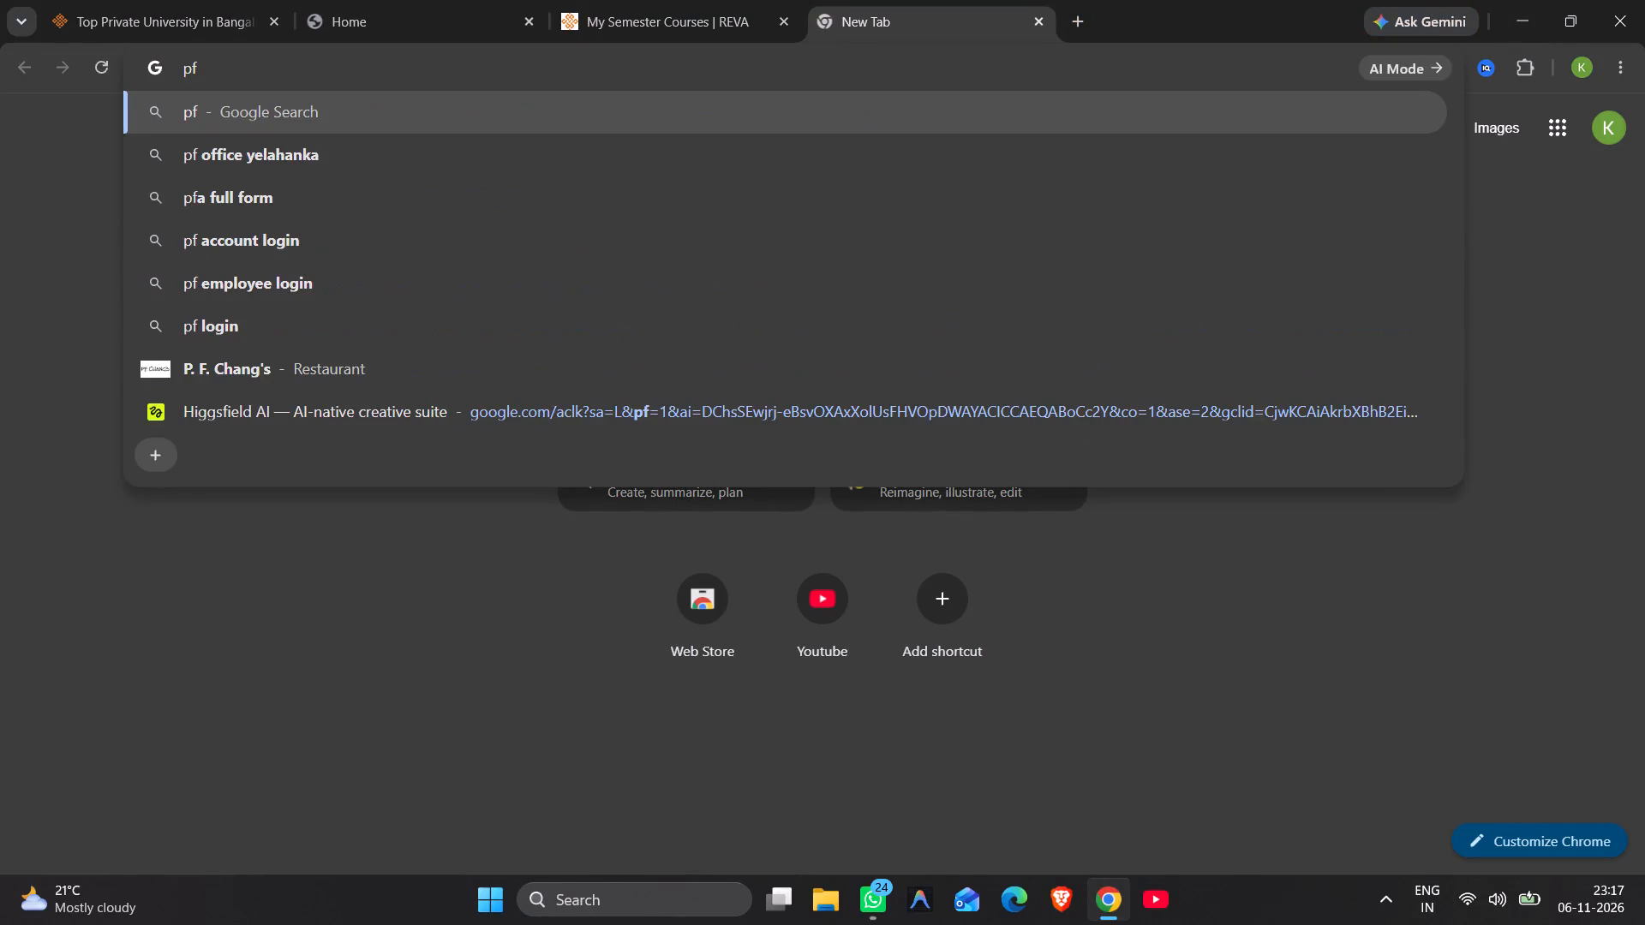
key(BackSpace)
text(df to)
key(space)
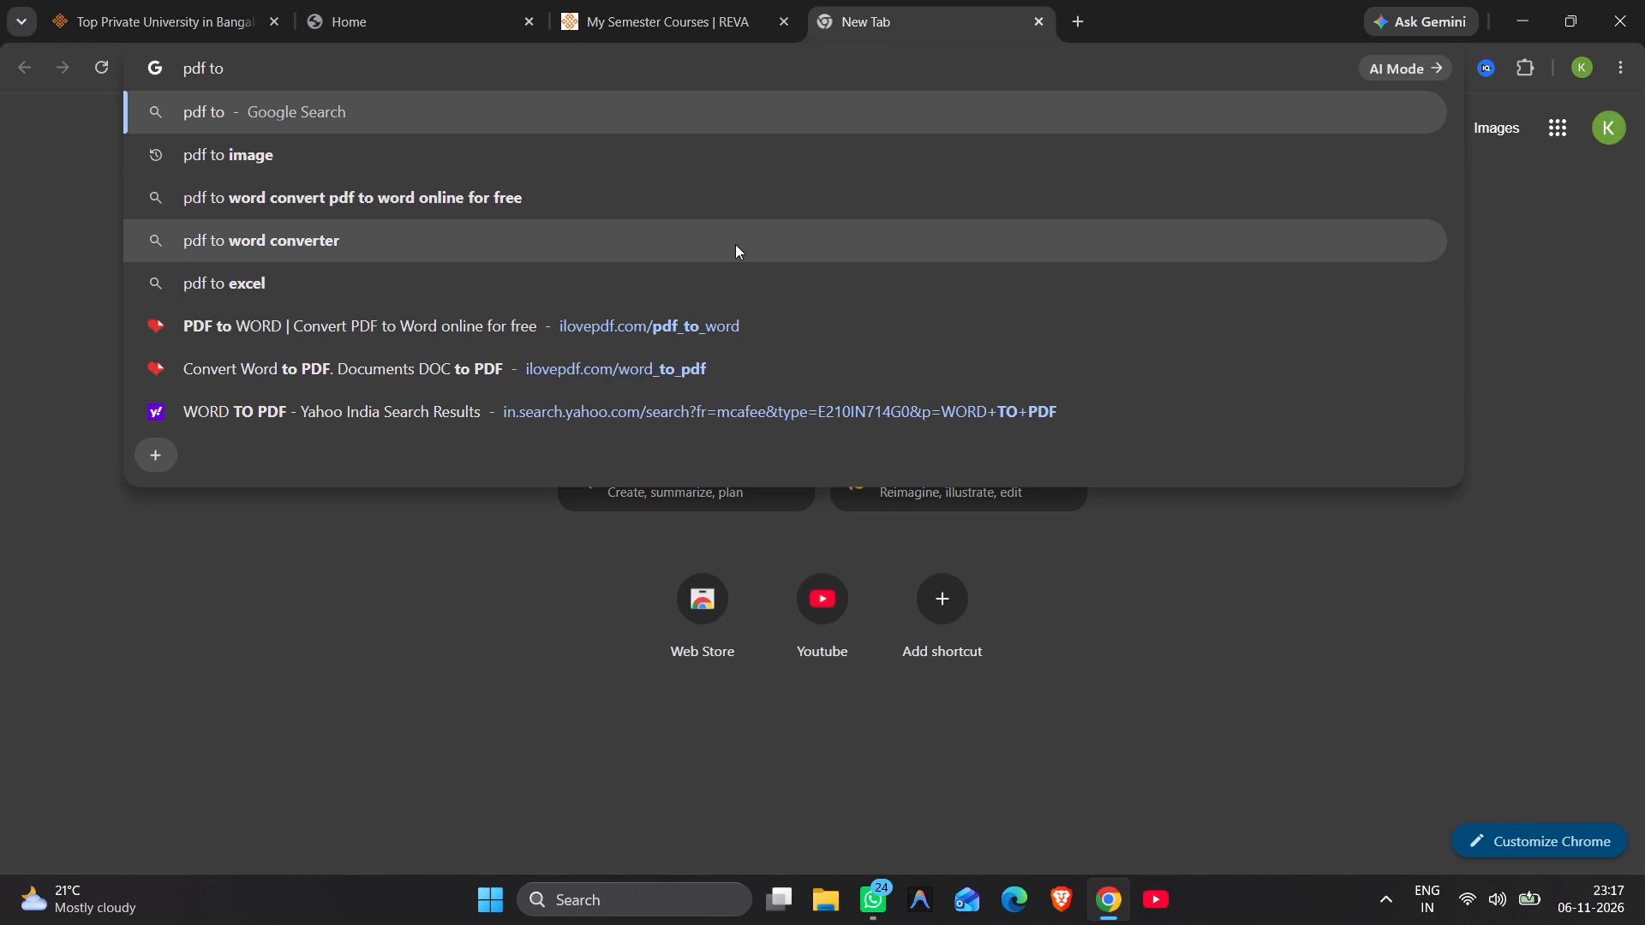
click(317, 241)
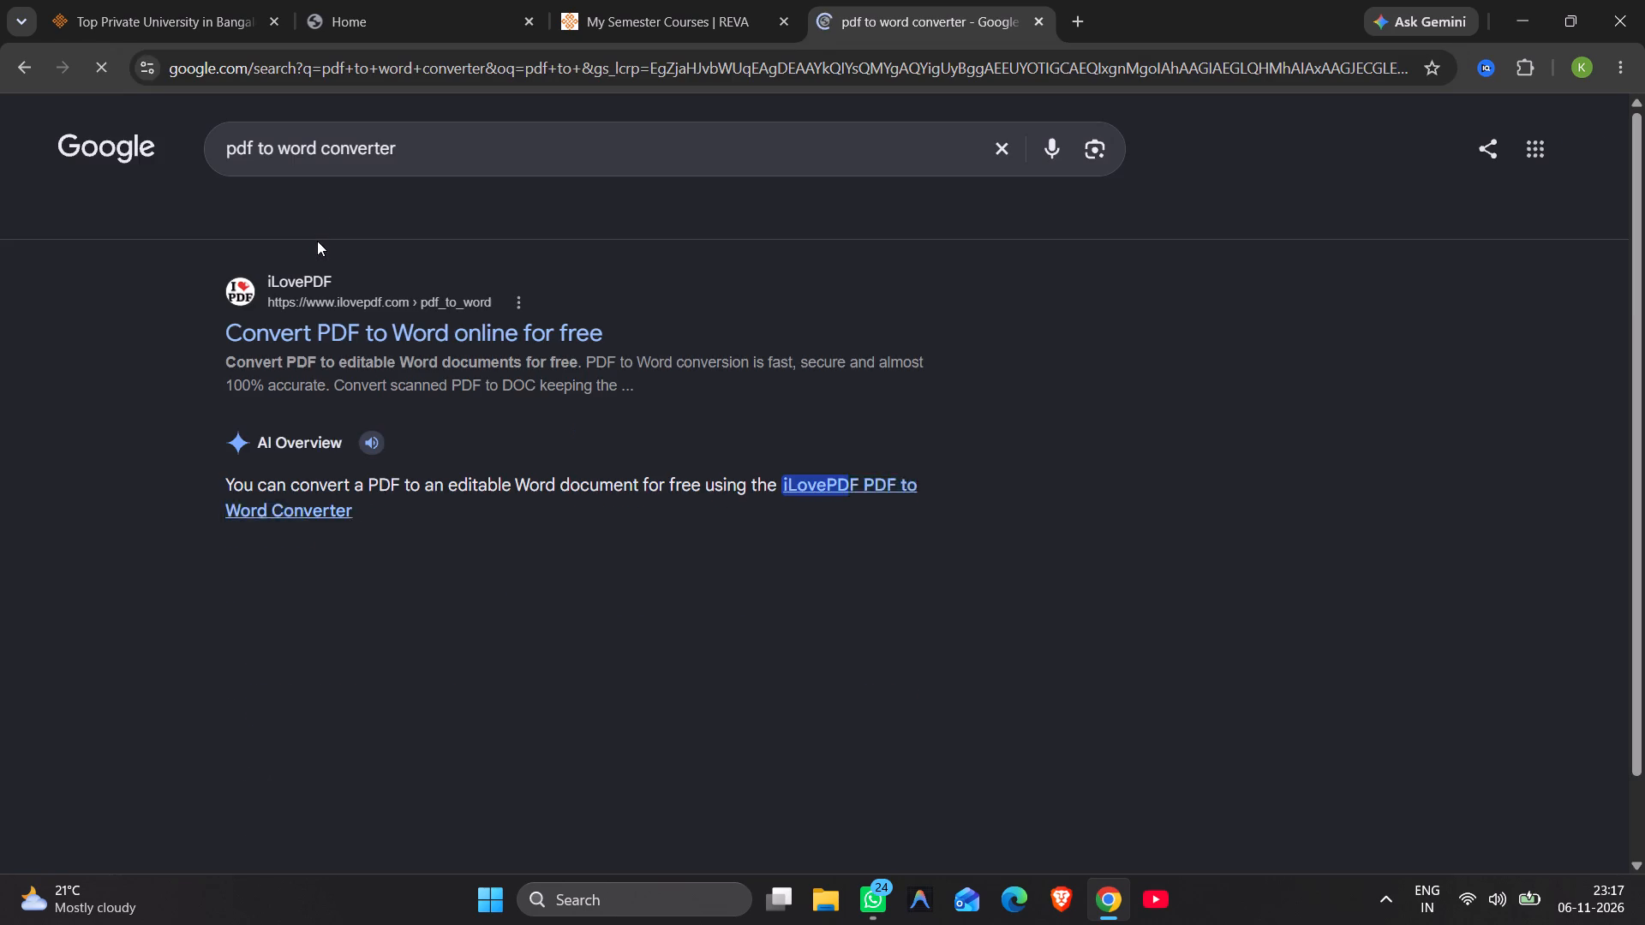
click(364, 335)
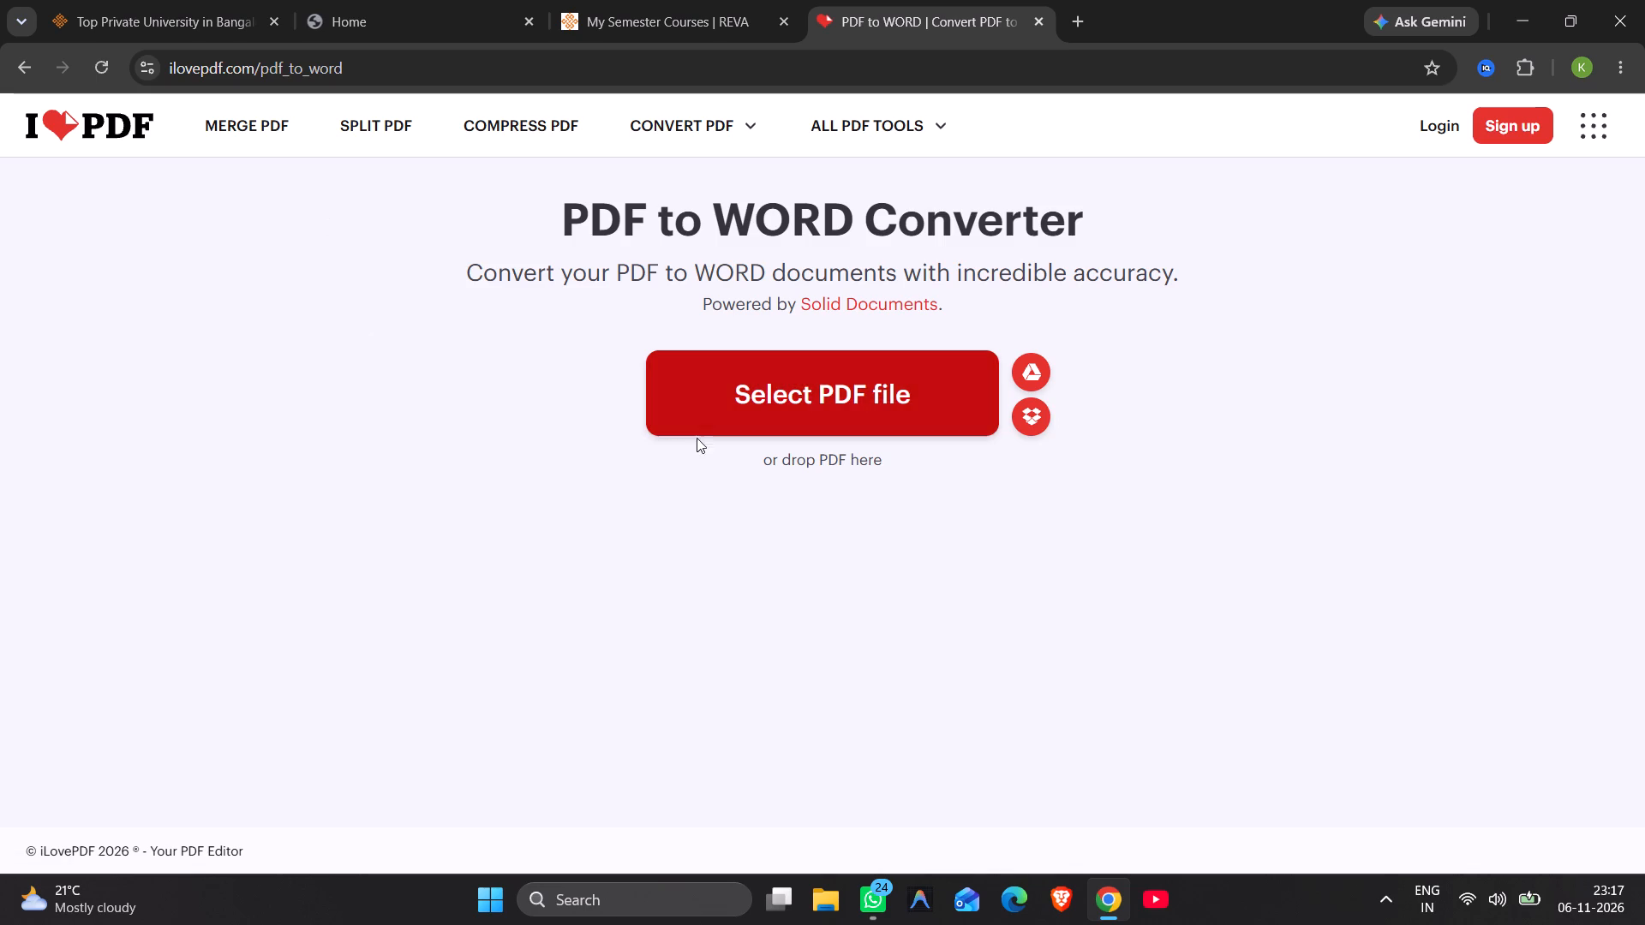
Upload the MCA resume PDF from the Downloads folder and convert it to a Word document without OCR.
click(745, 409)
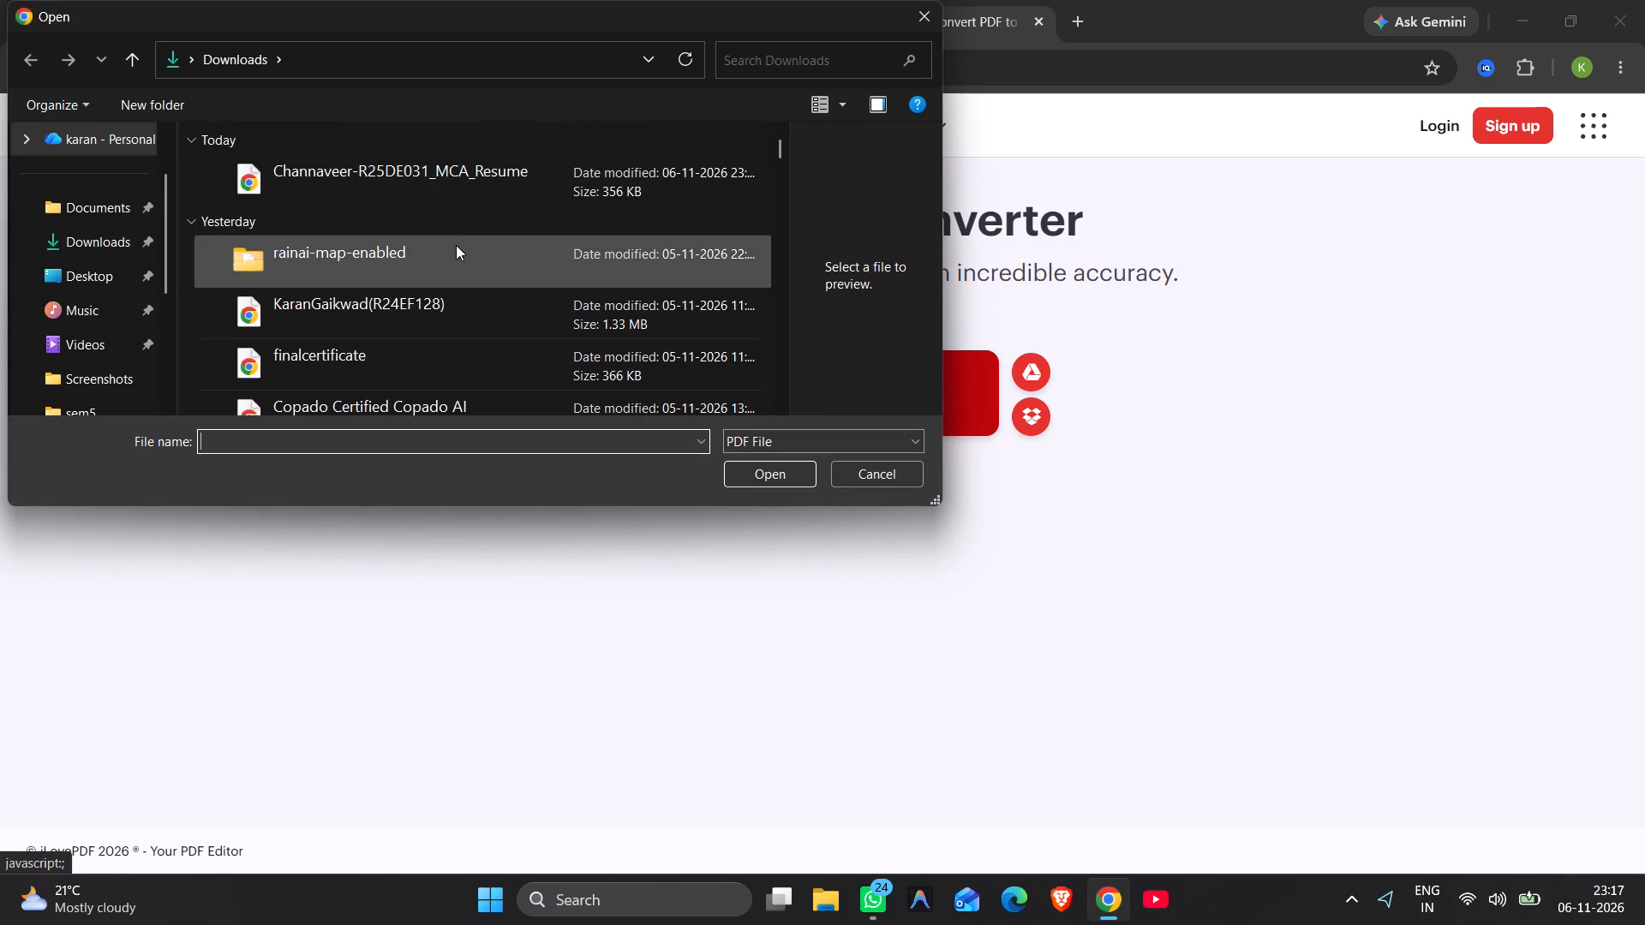
click(432, 188)
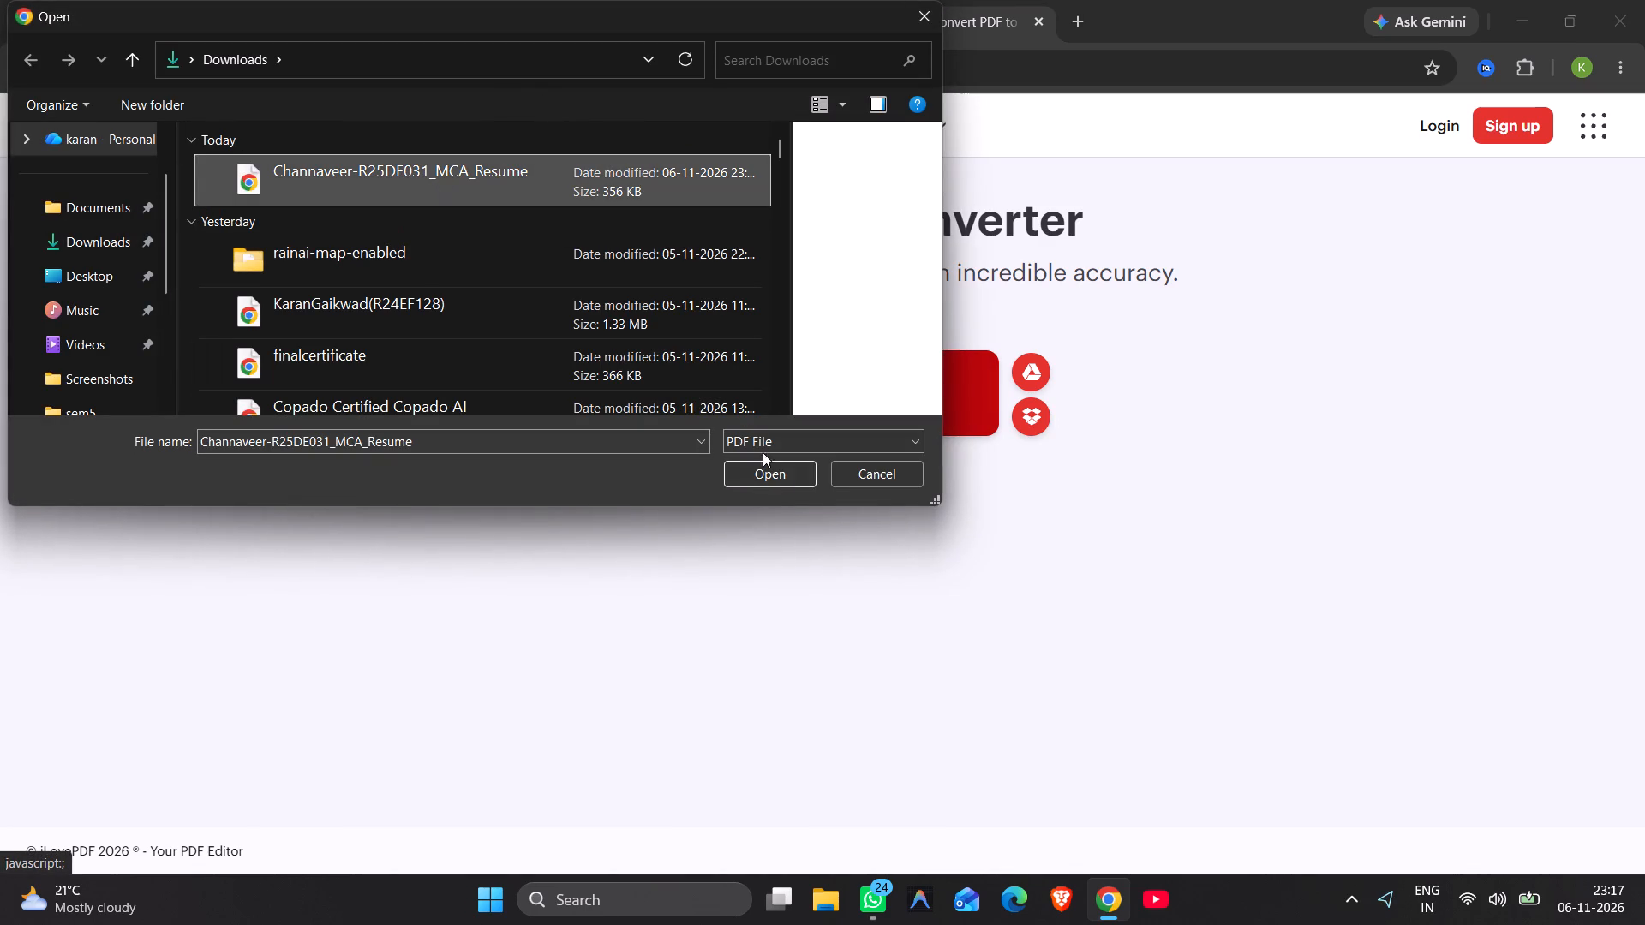
click(798, 476)
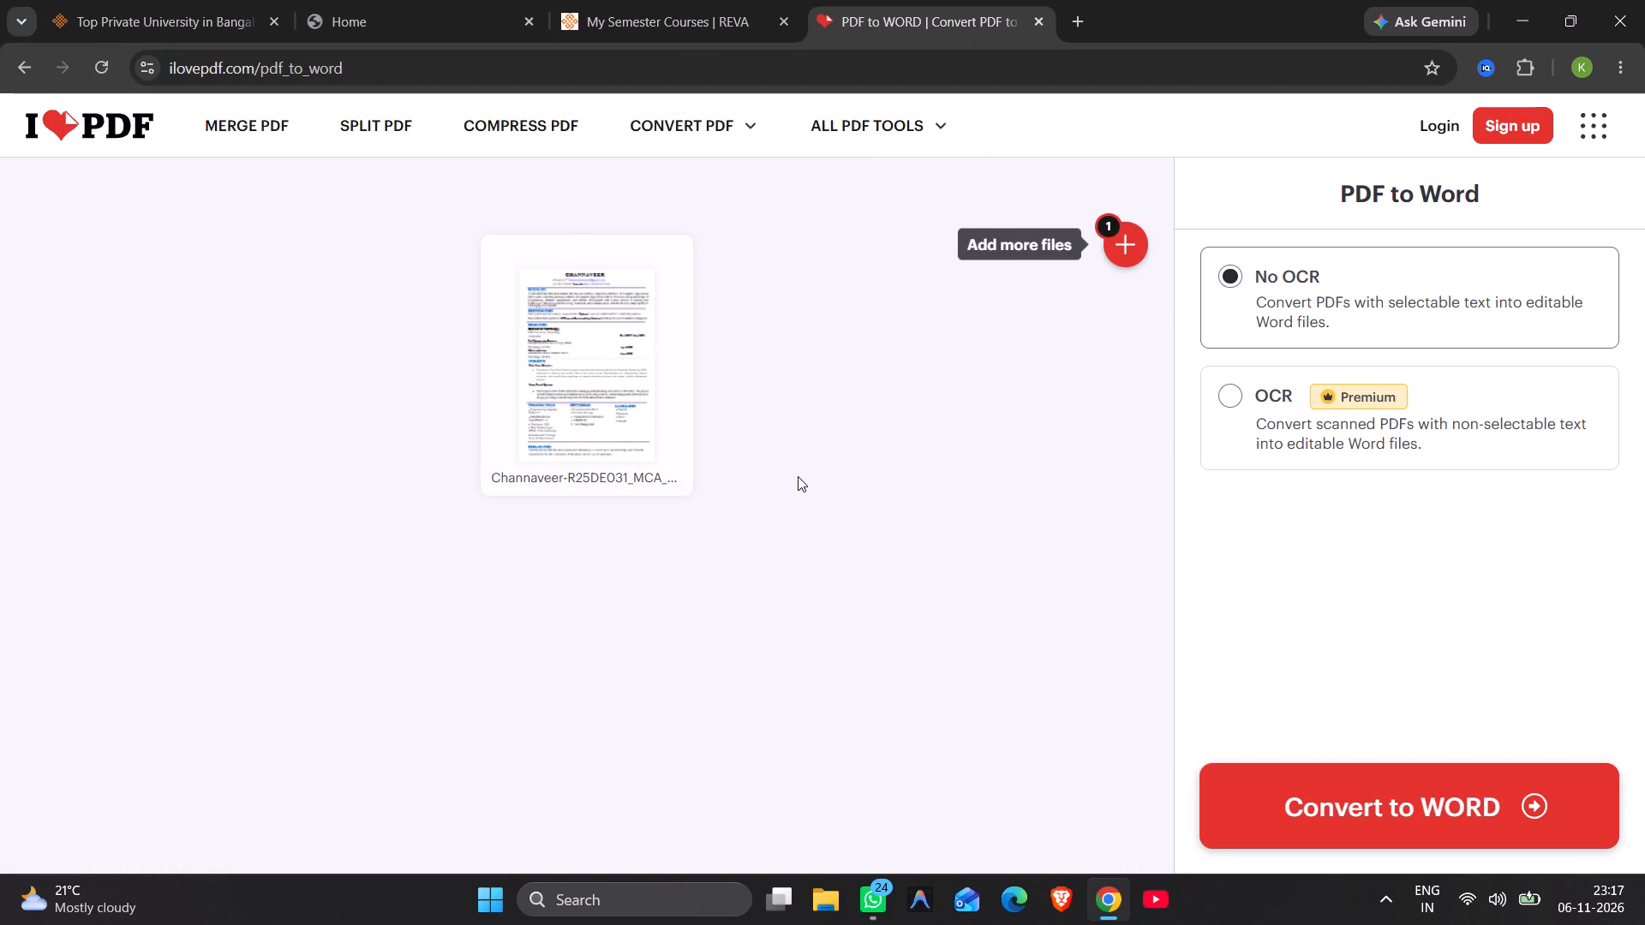
click(1457, 820)
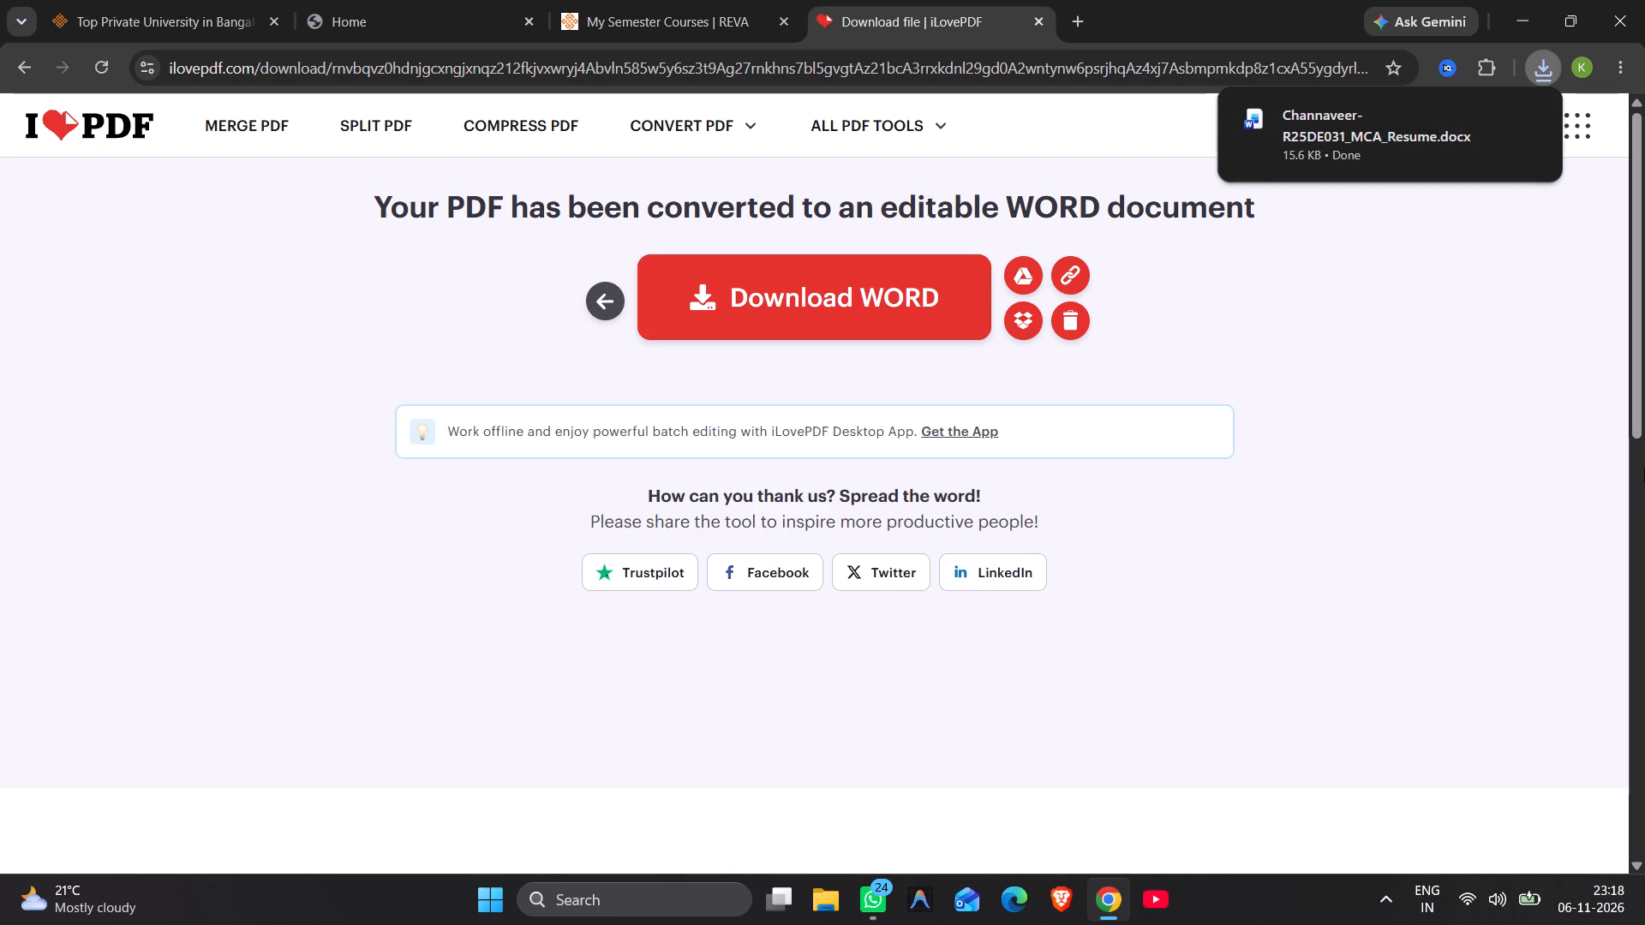
Open the downloaded resume document in Microsoft Word, maximize its window and enable editing.
click(1376, 105)
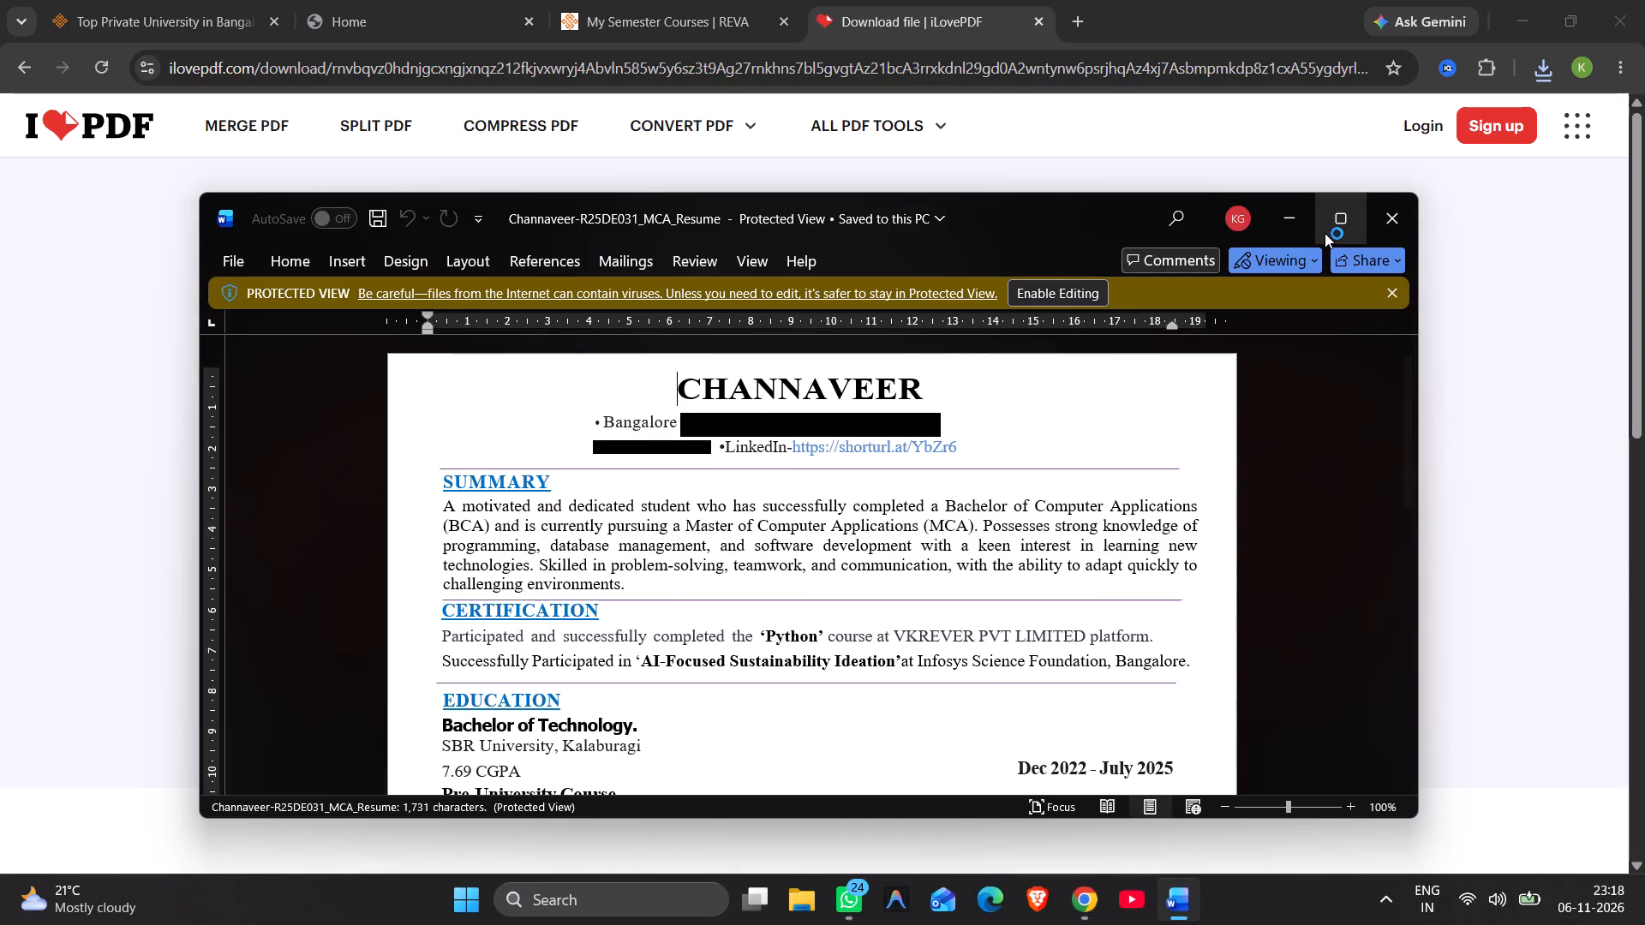
click(1325, 233)
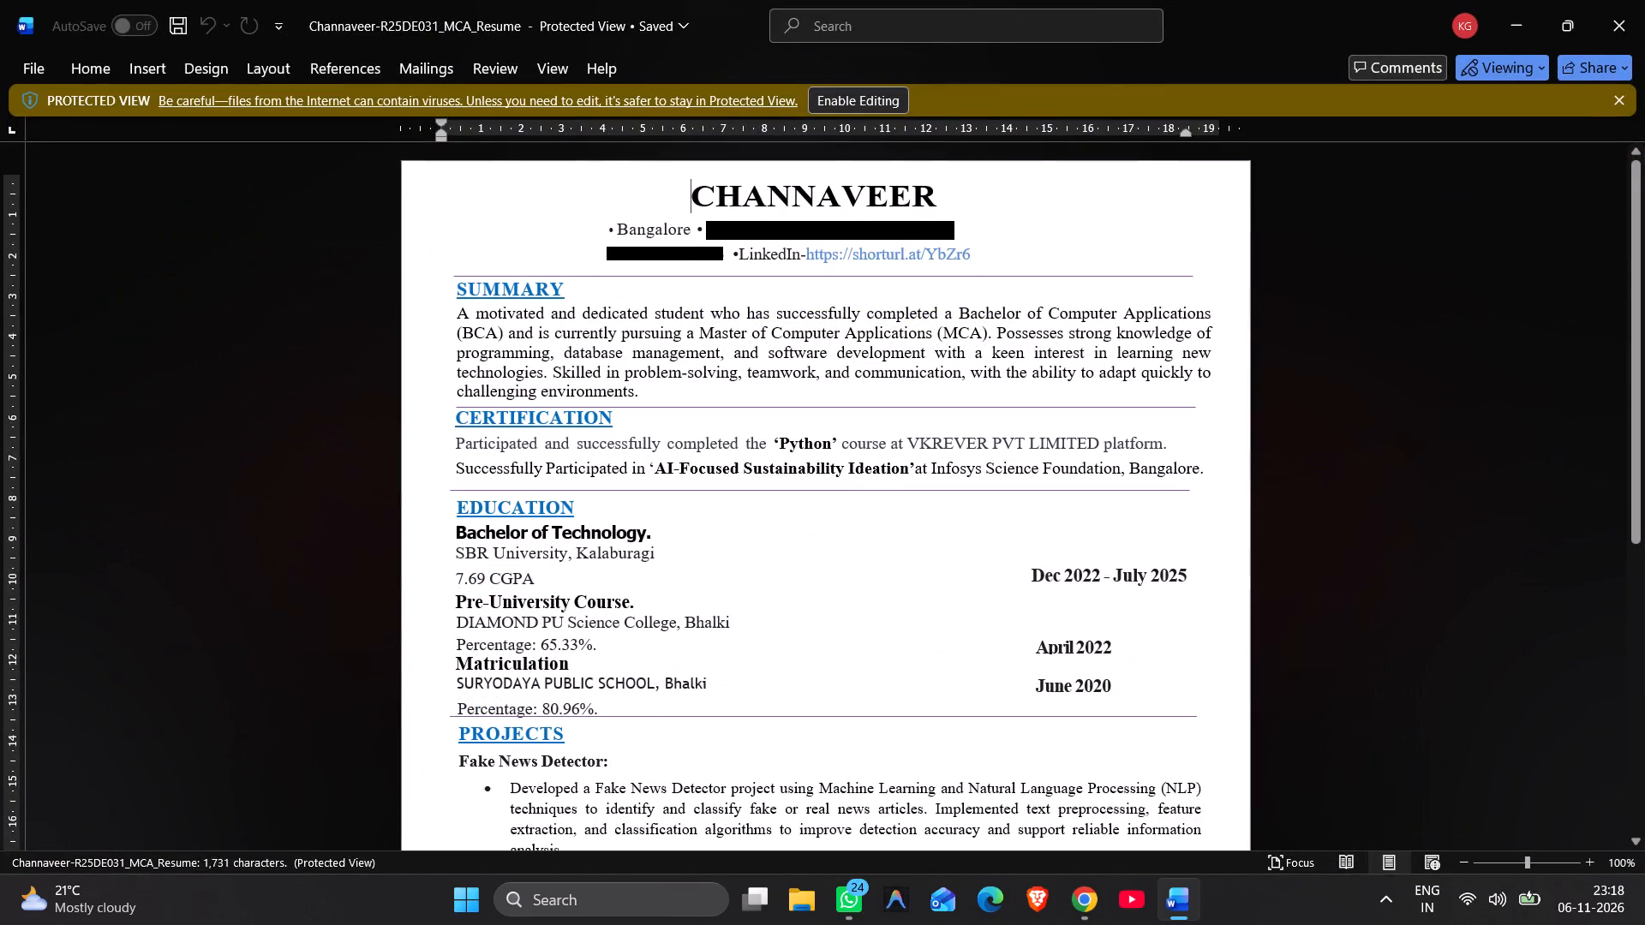
click(881, 108)
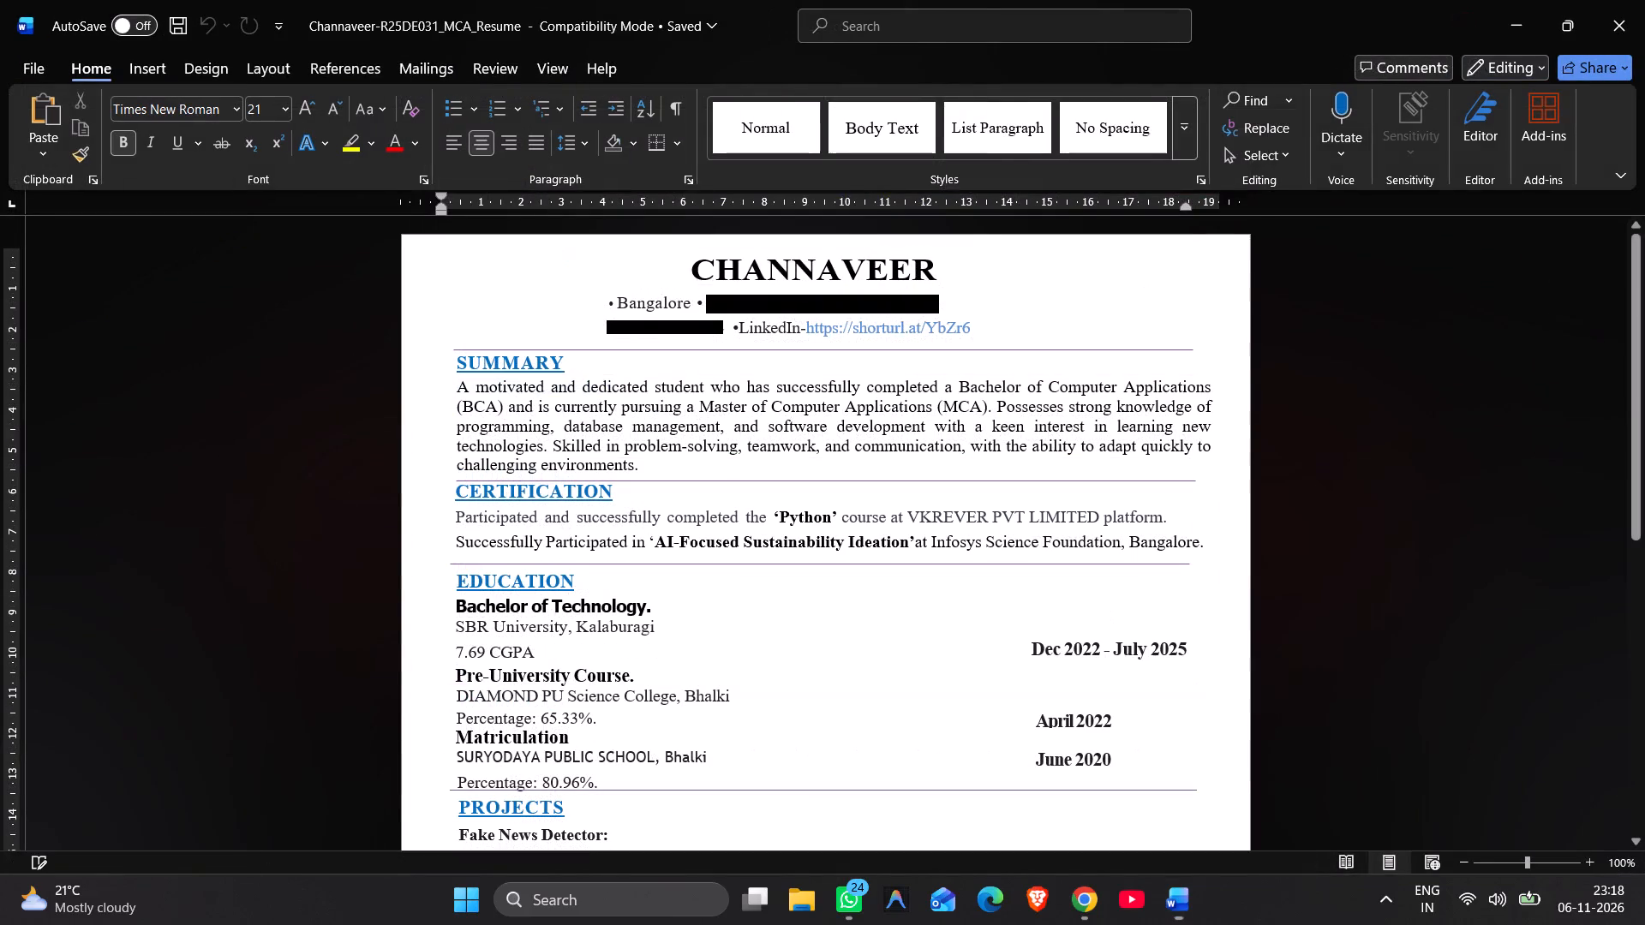
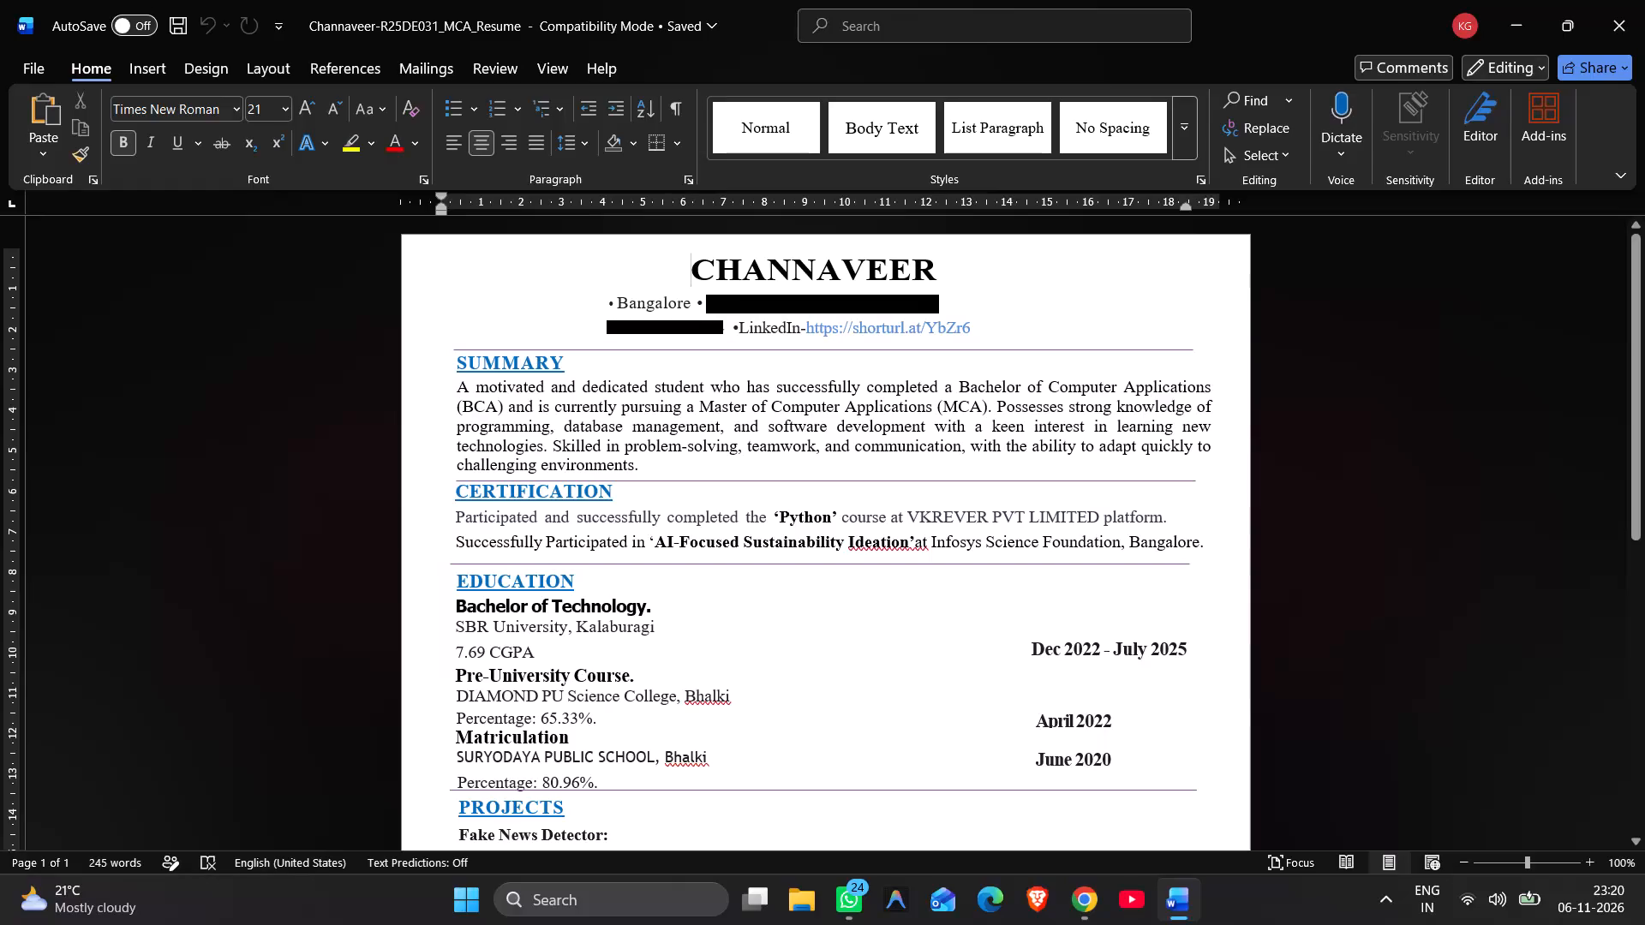
Select the contact details following "Bangalore" on the line beneath the name in the resume header.
drag(939, 302, 741, 306)
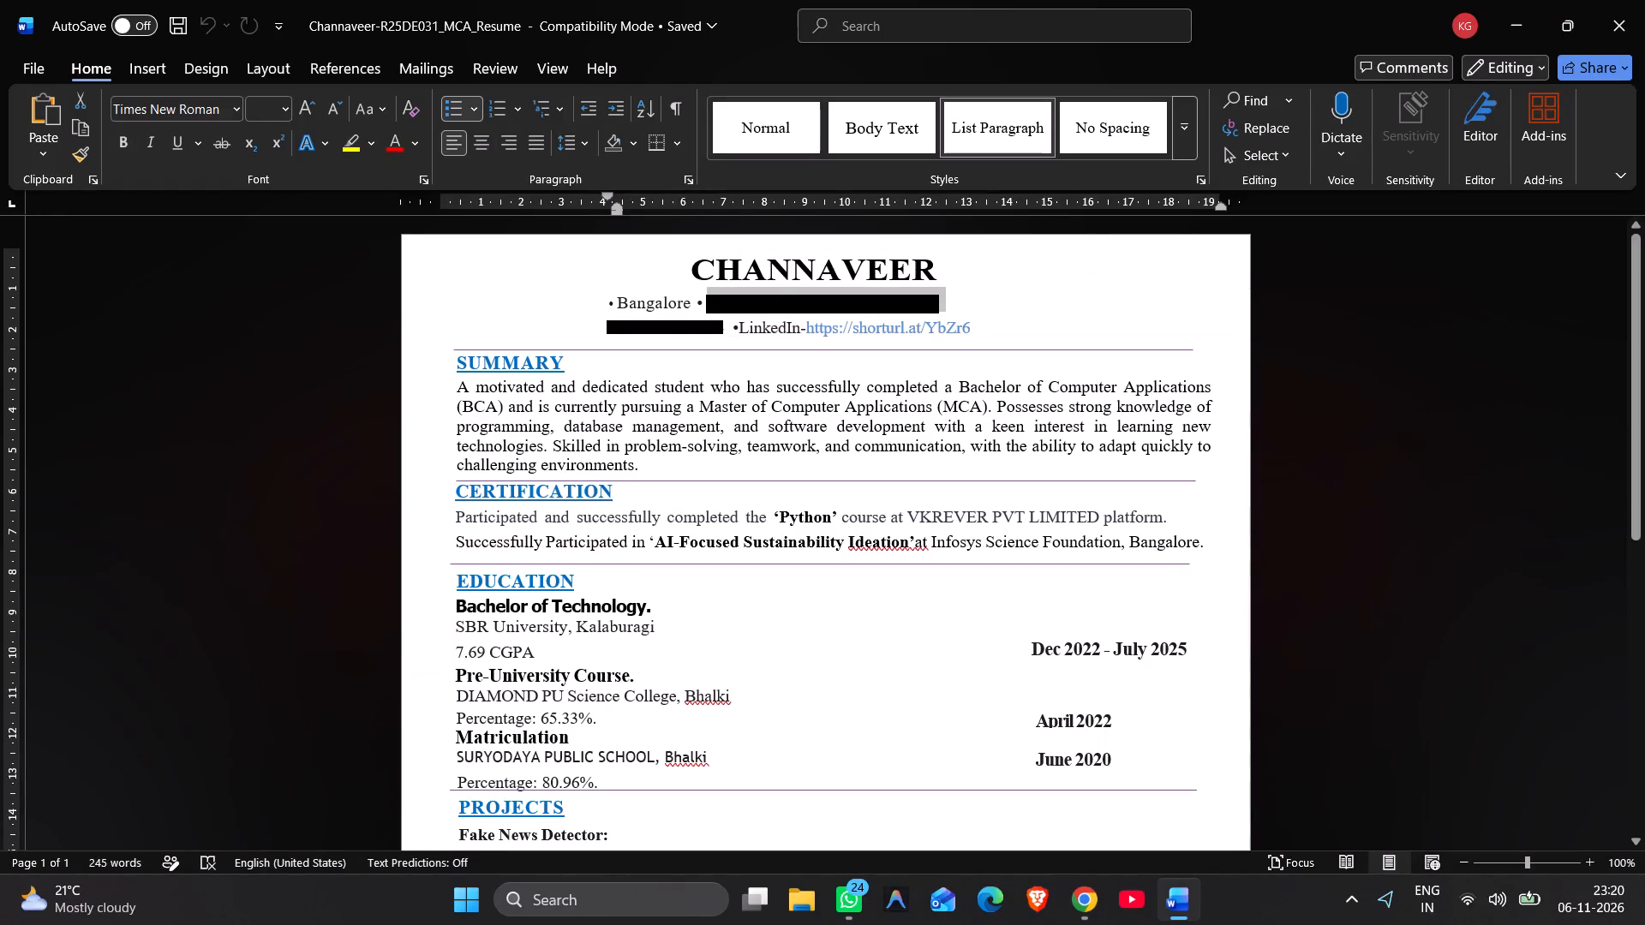
Paste the clipboard contents over the selected contact details after "Bangalore" in the resume header and look through the pasted content.
key(ctrl+v)
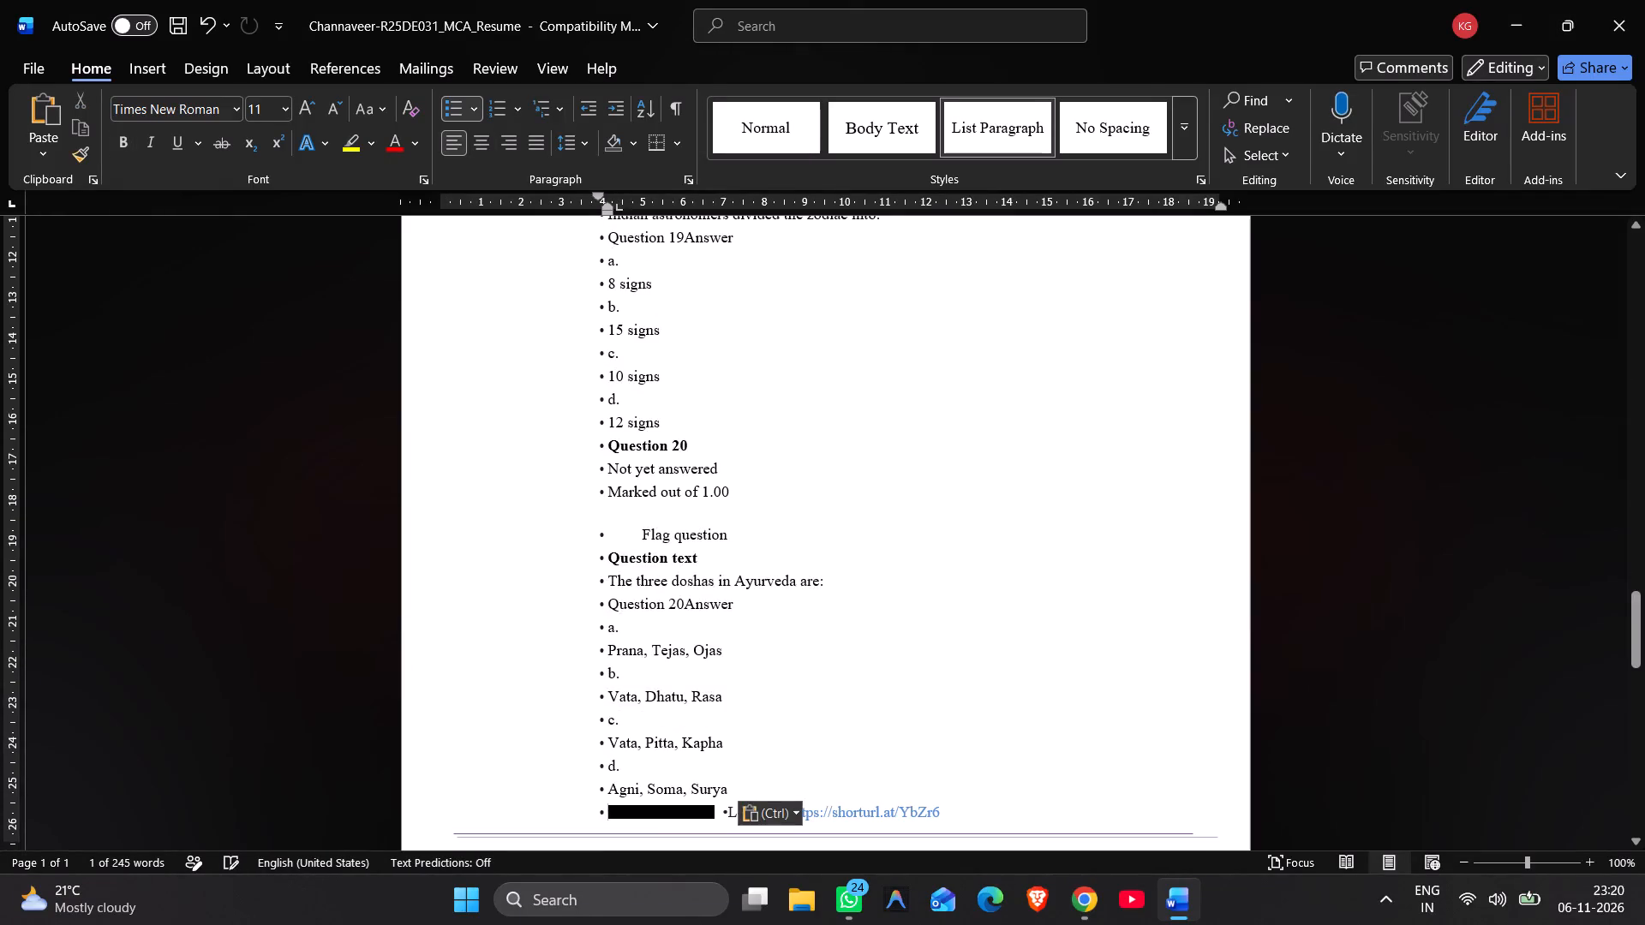
scroll(741, 306, up, 10)
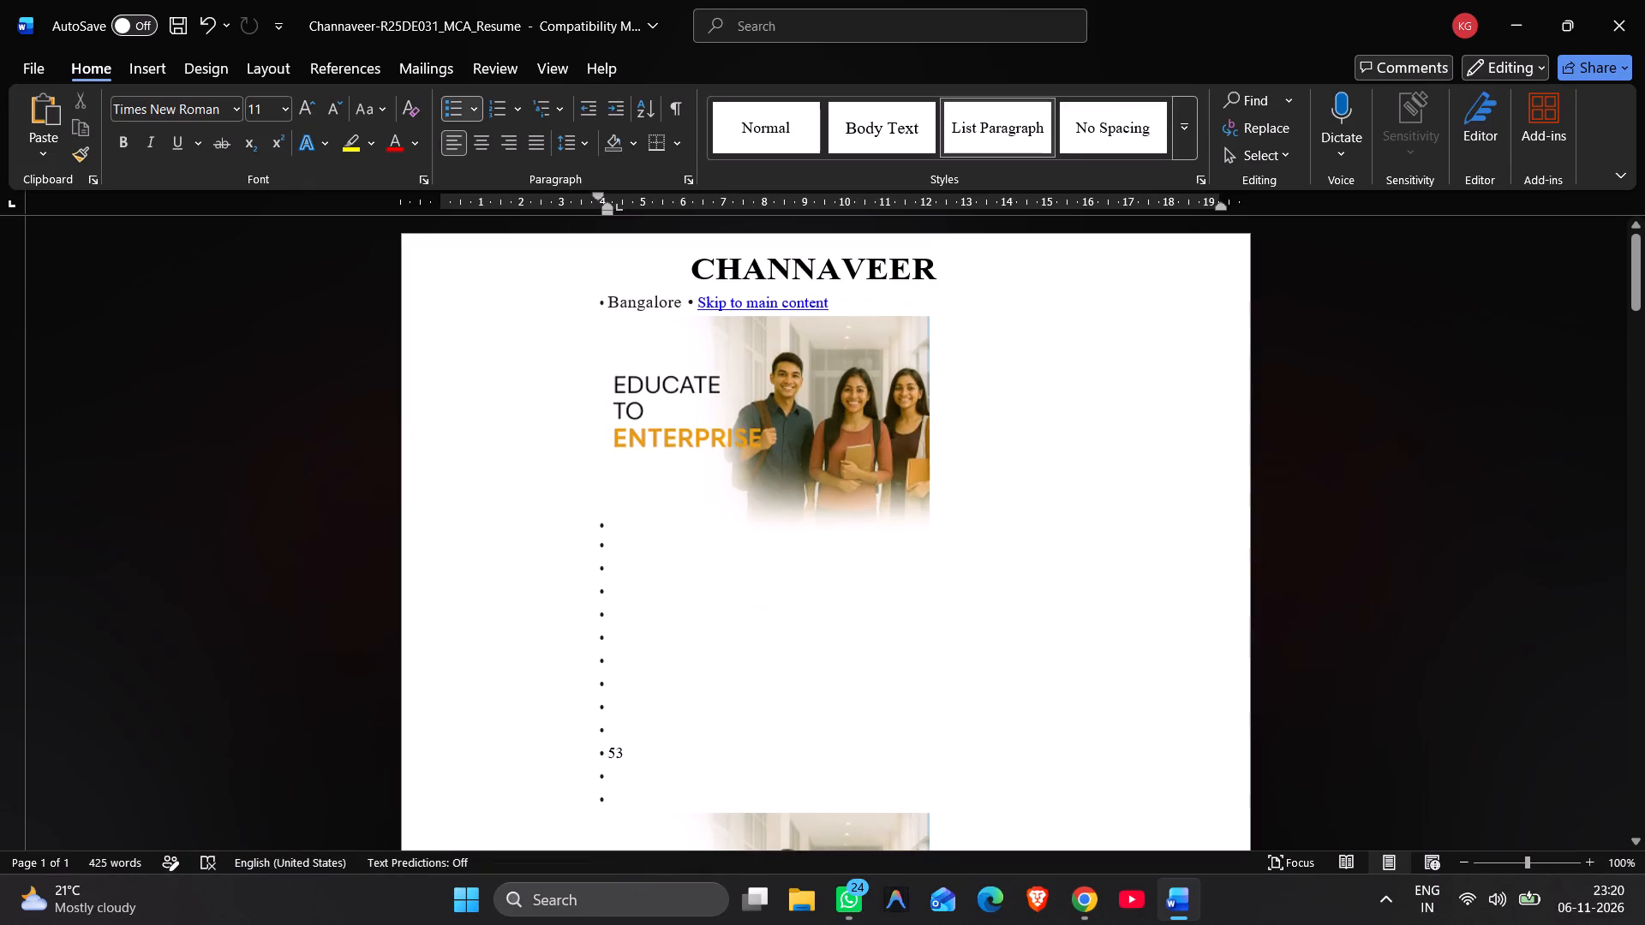
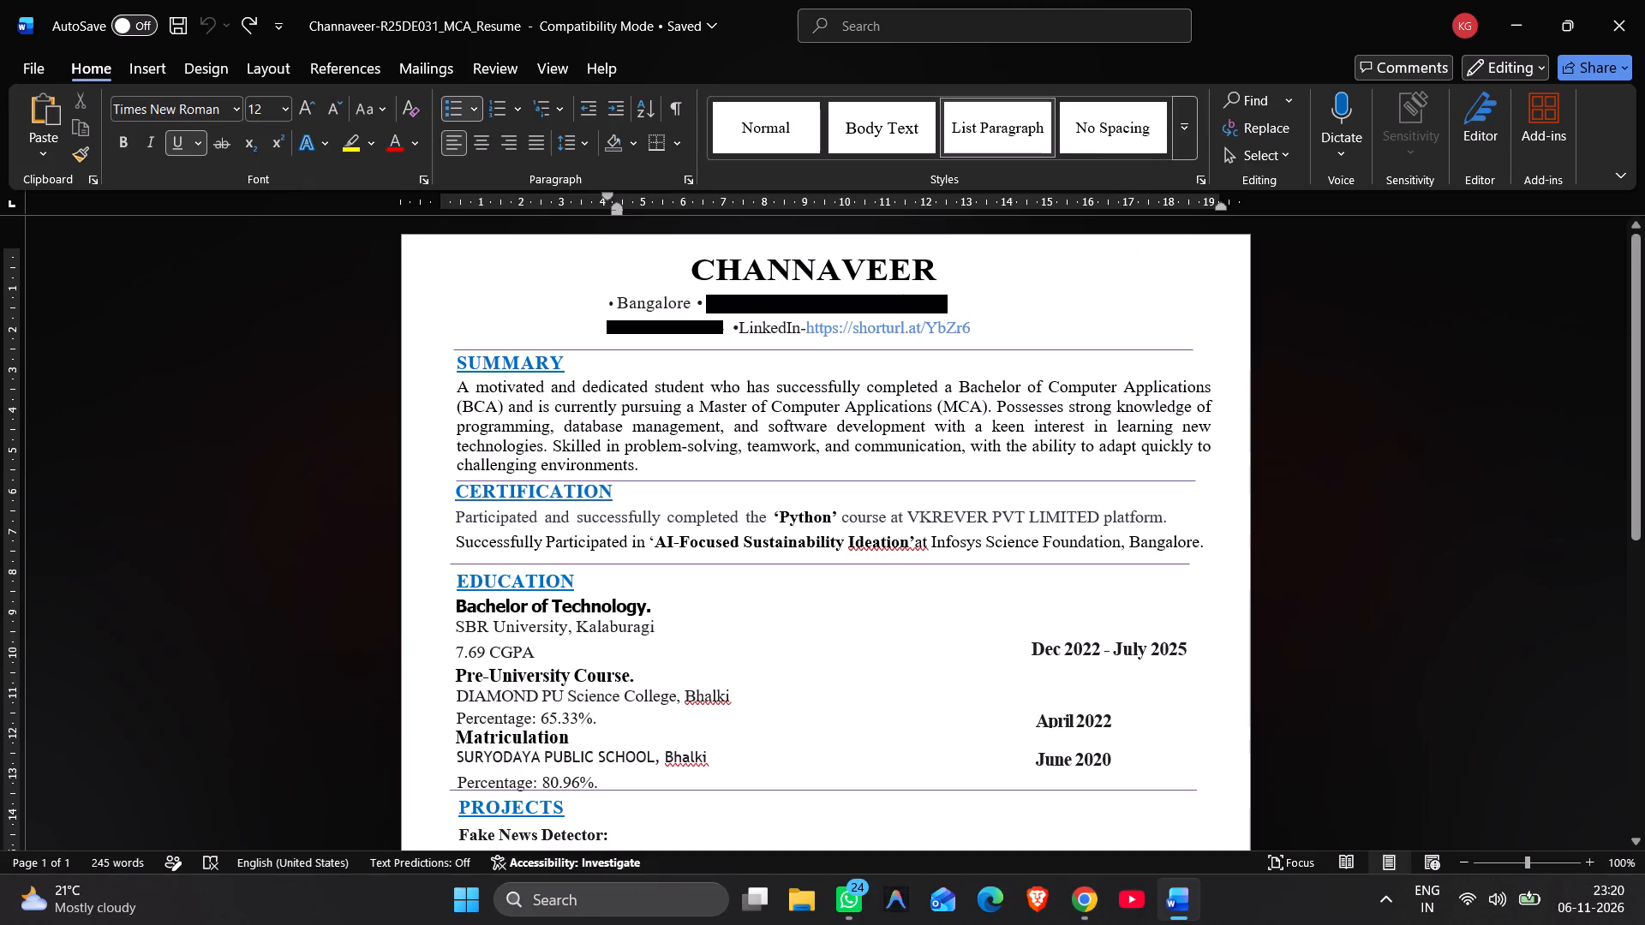
Delete the contact details following "Bangalore" on the line beneath the name in the resume header.
click(938, 303)
key(BackSpace)
key(BackSpace)
key(BackSpace)
key(BackSpace)
key(BackSpace)
key(BackSpace)
key(BackSpace)
key(BackSpace)
key(BackSpace)
key(BackSpace)
key(BackSpace)
key(BackSpace)
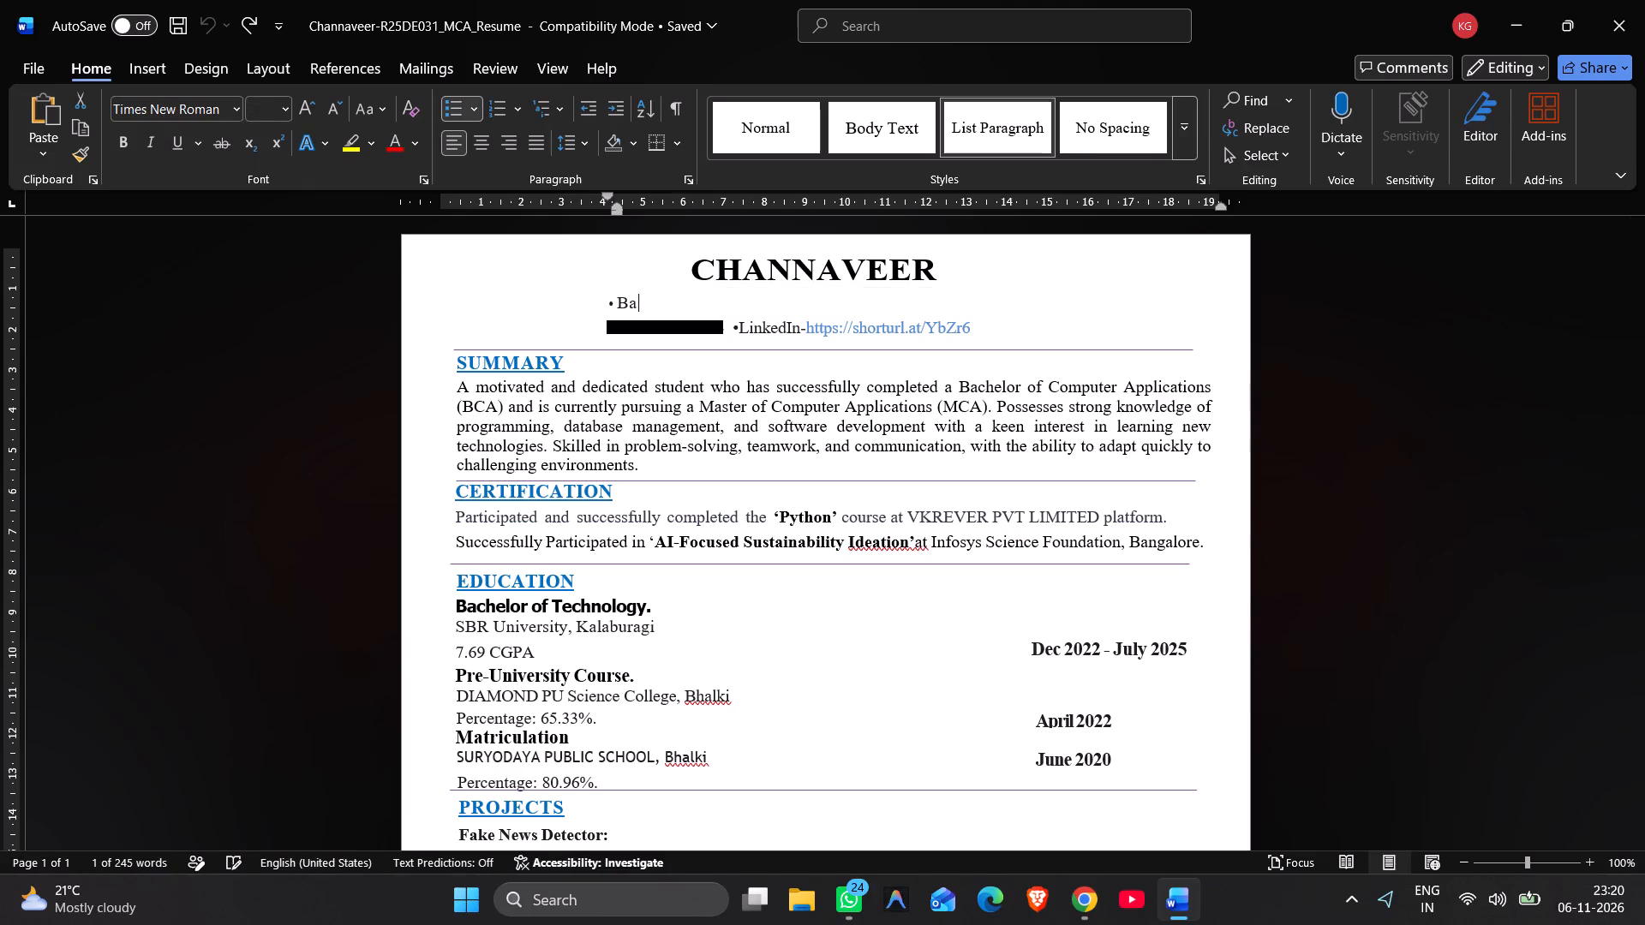
Undo the excess character deletions on the header's location line to restore the full word "Bangalore".
key(ctrl+z)
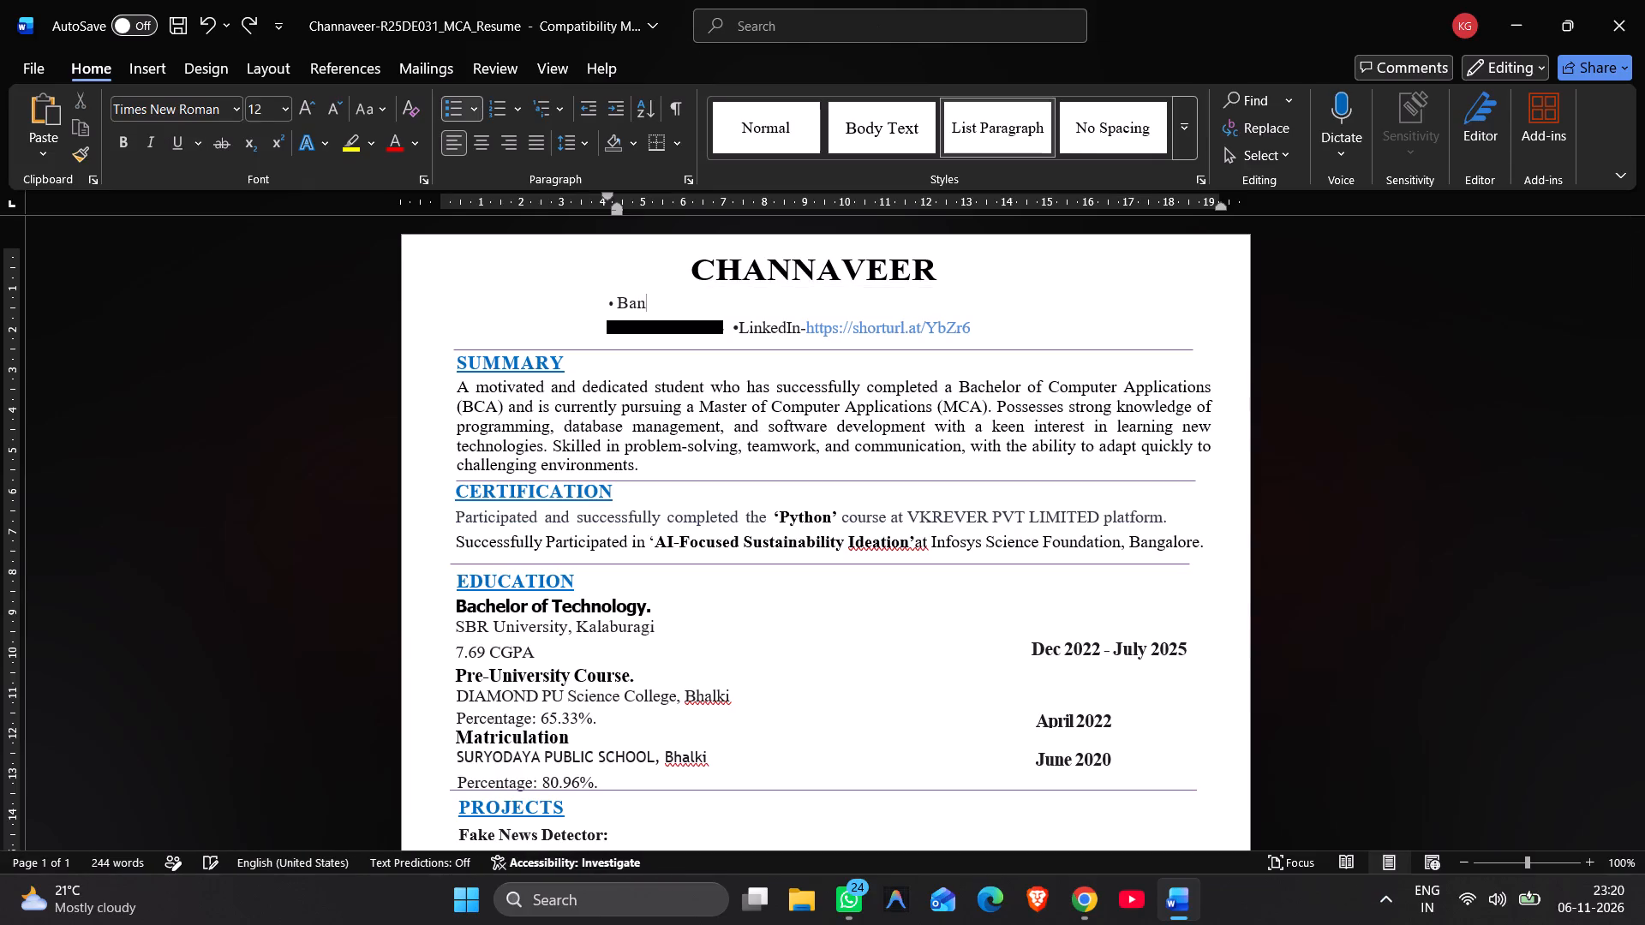
key(ctrl+z)
key(ctrl+z)
key(ctrl+z)
key(ctrl+z)
key(ctrl+z)
key(ctrl+z)
key(ctrl+z)
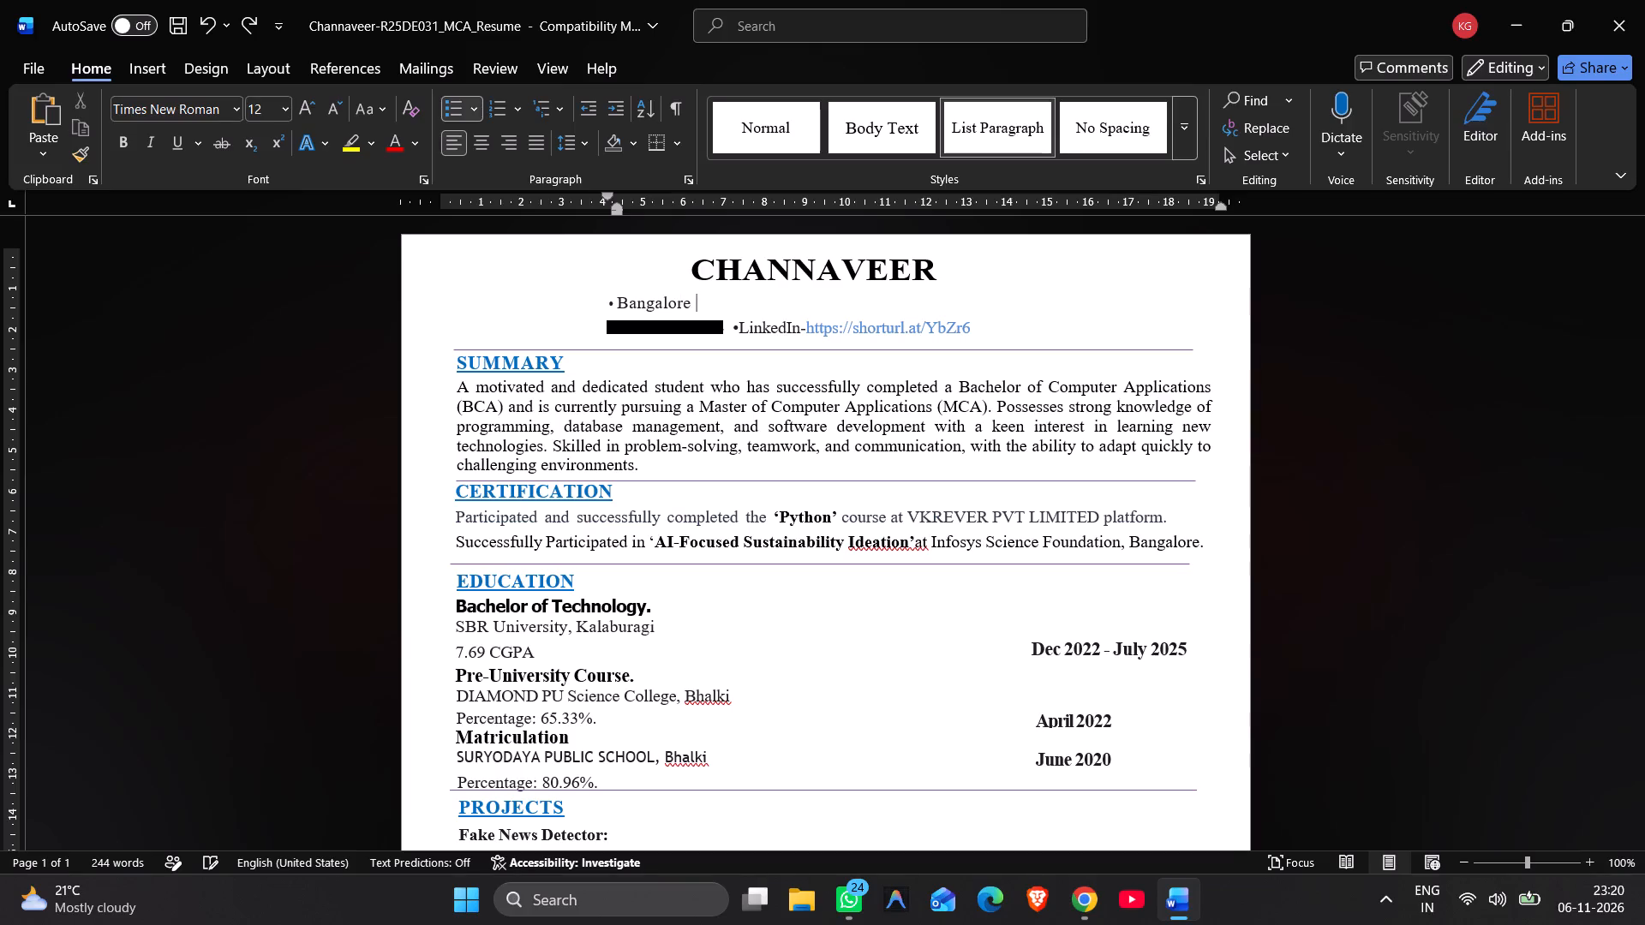
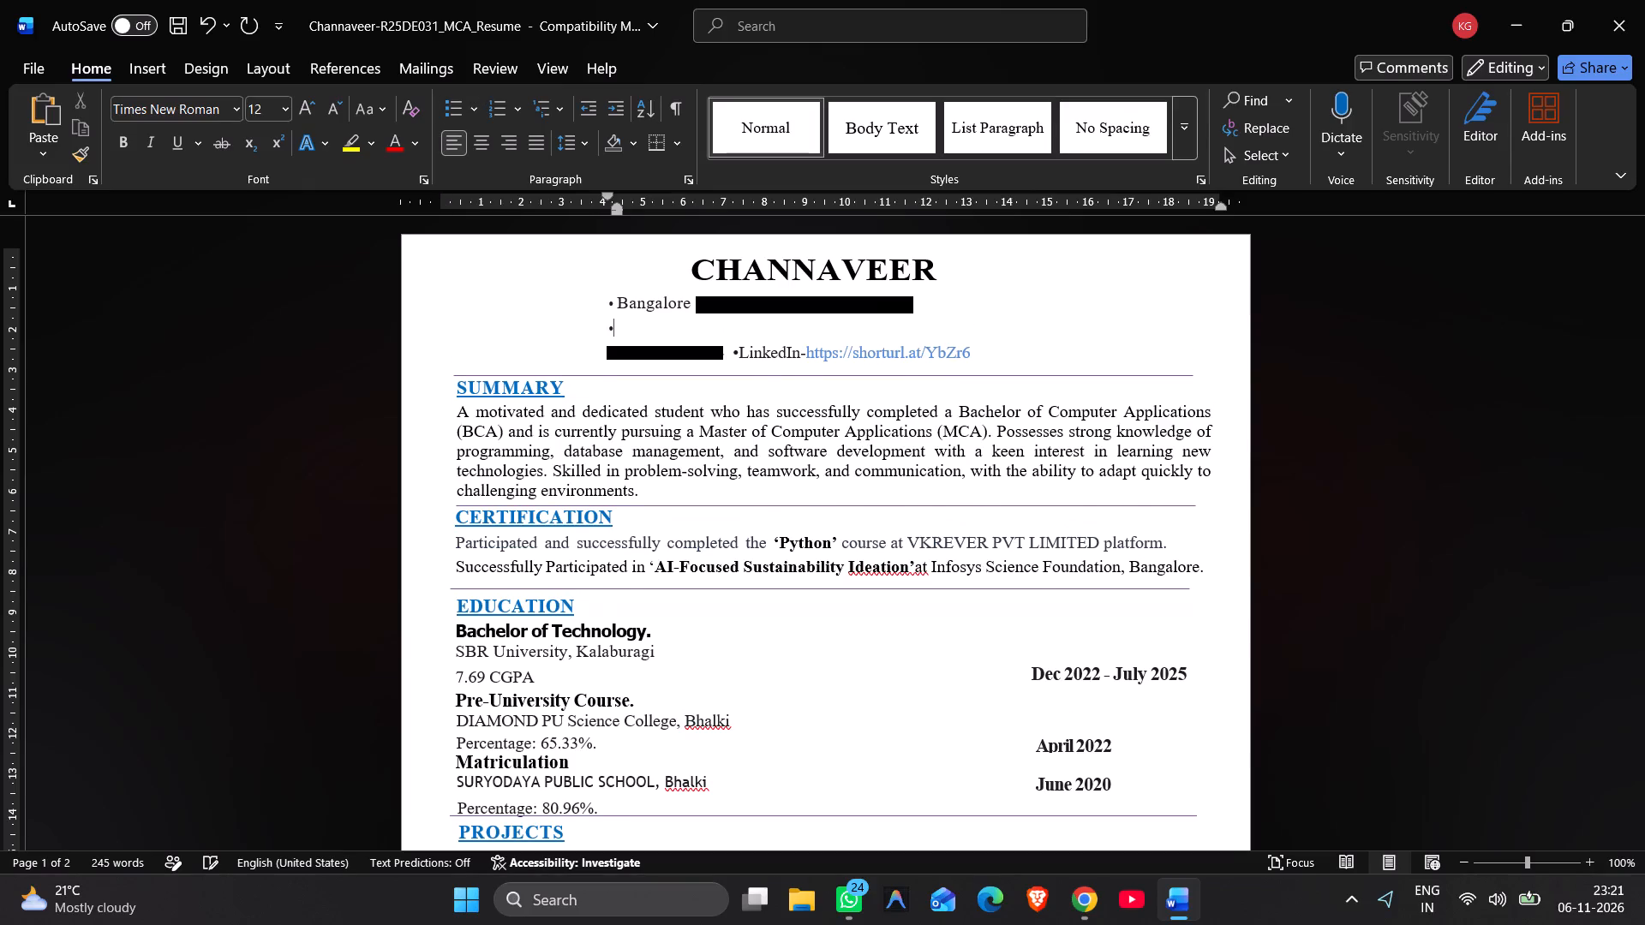
Remove the empty bullet line between the "Bangalore" line and the LinkedIn line in the resume header.
key(BackSpace)
key(BackSpace)
key(BackSpace)
key(BackSpace)
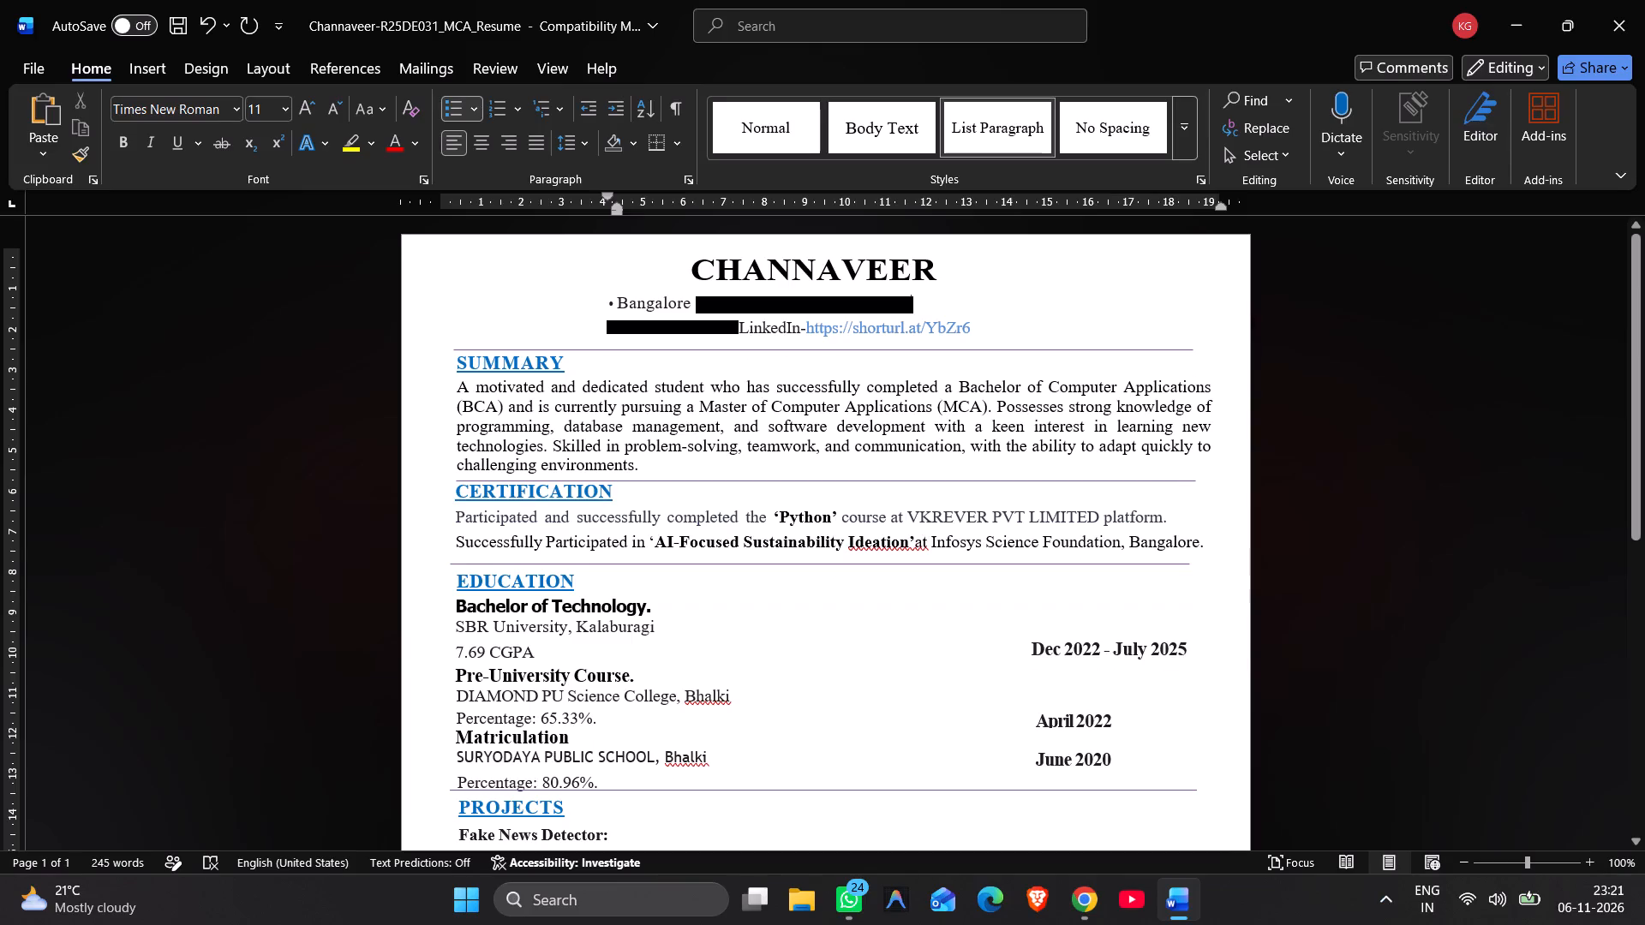
Add a space at the end of the "Bangalore" line in the resume header.
click(968, 325)
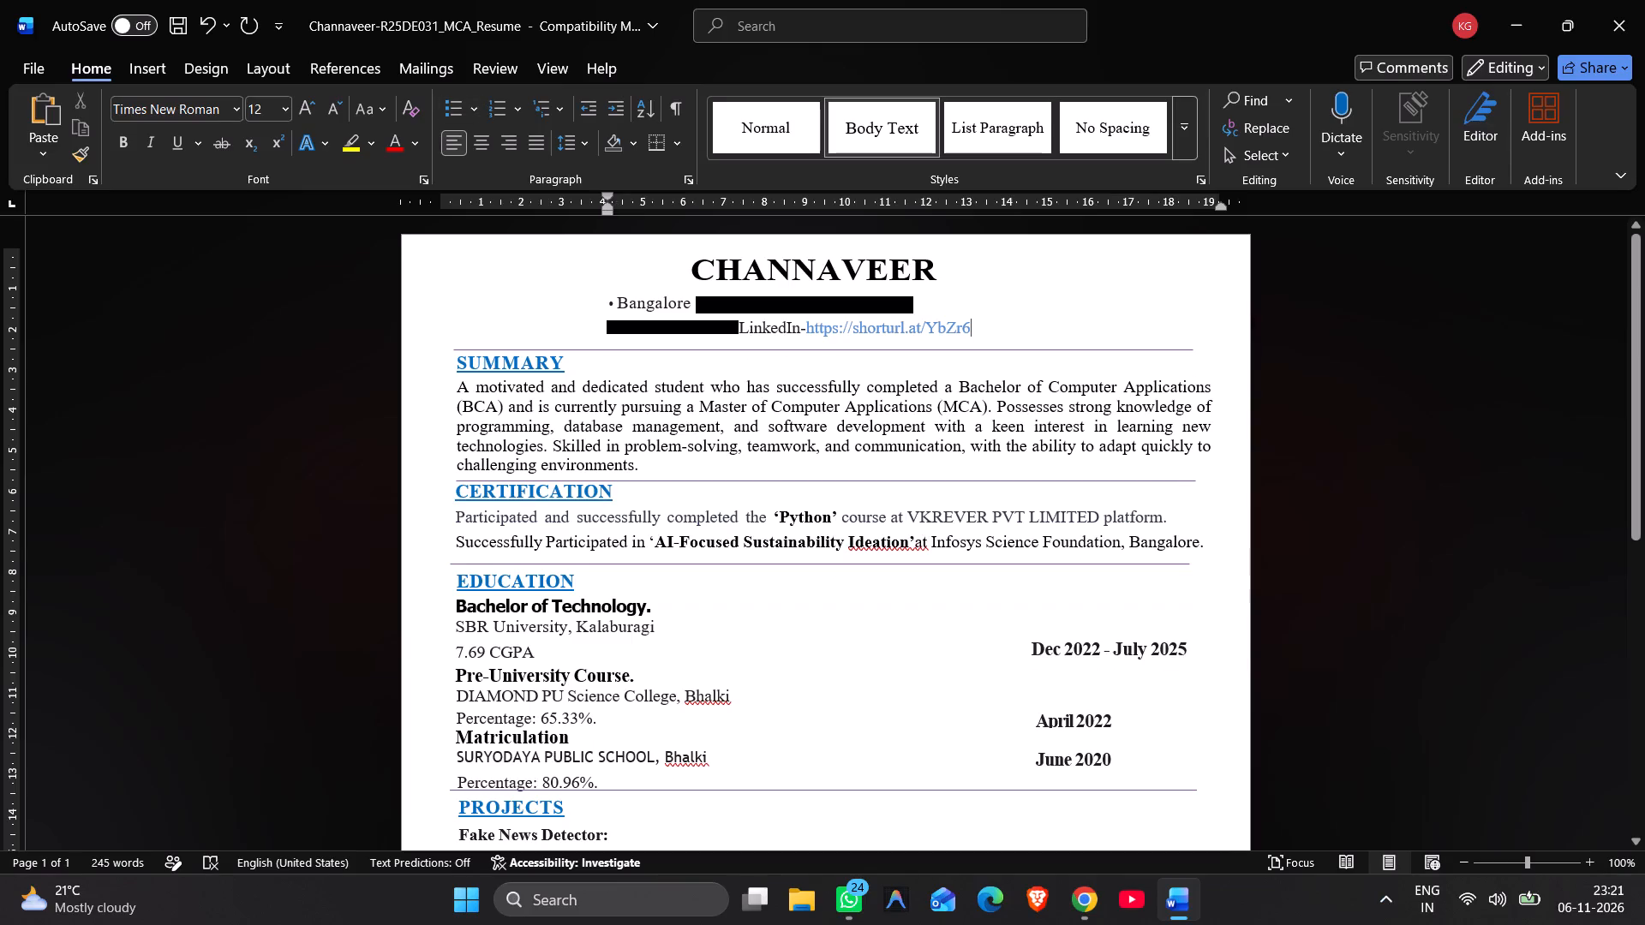
click(927, 305)
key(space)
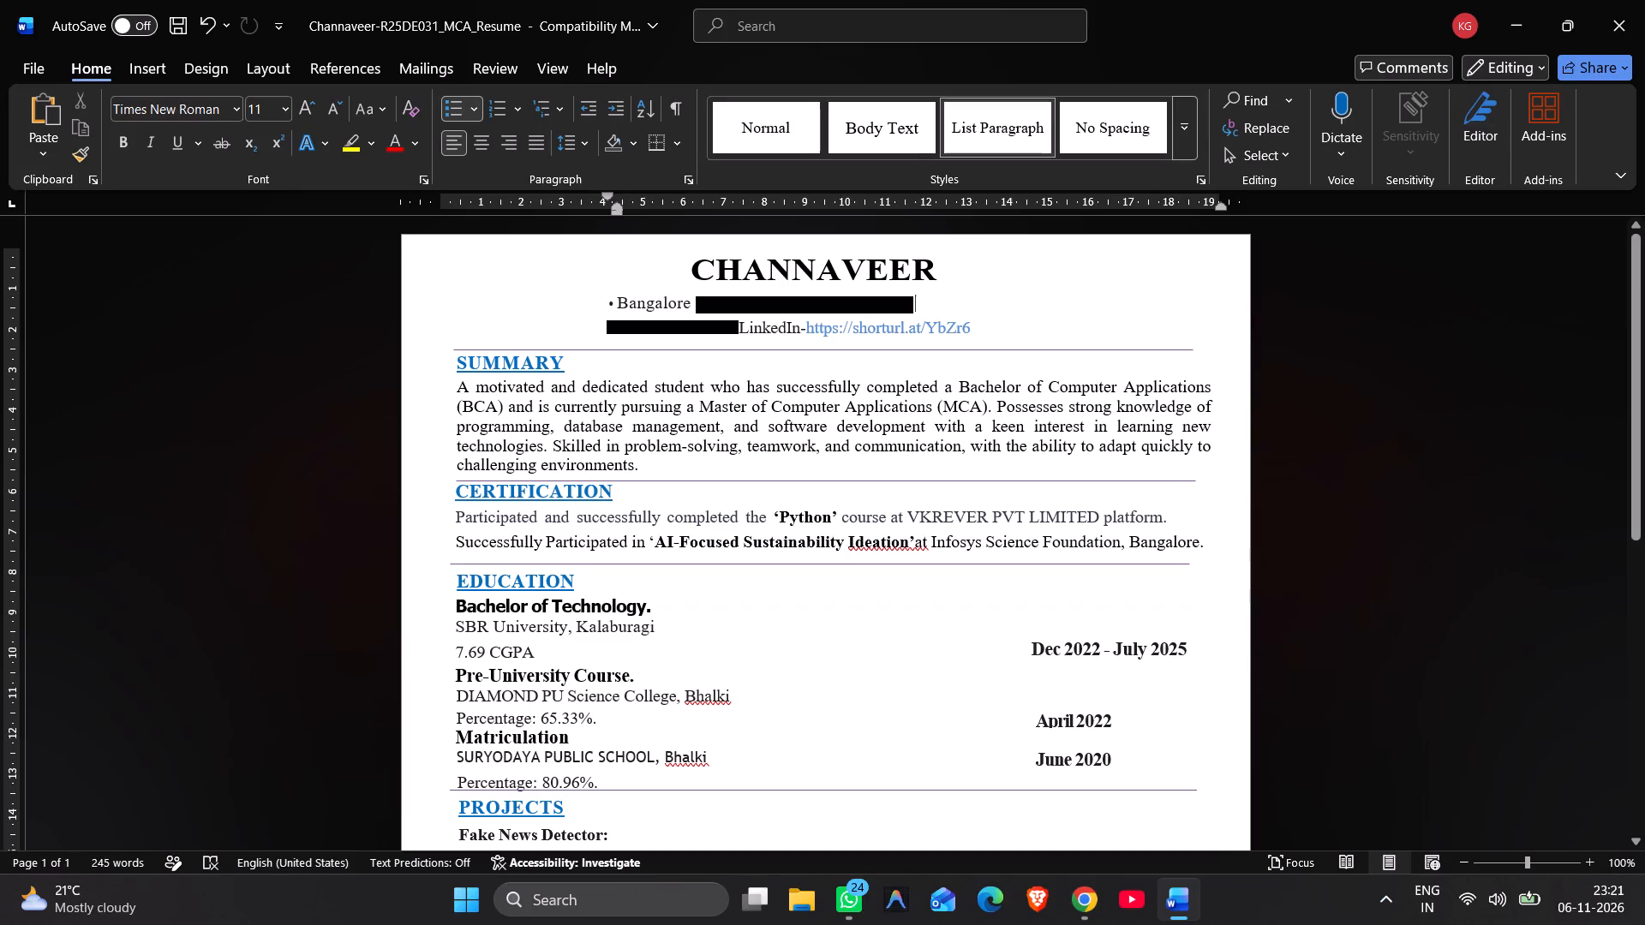
Delete the contact text preceding "LinkedIn" on the second contact line of the resume header.
click(979, 332)
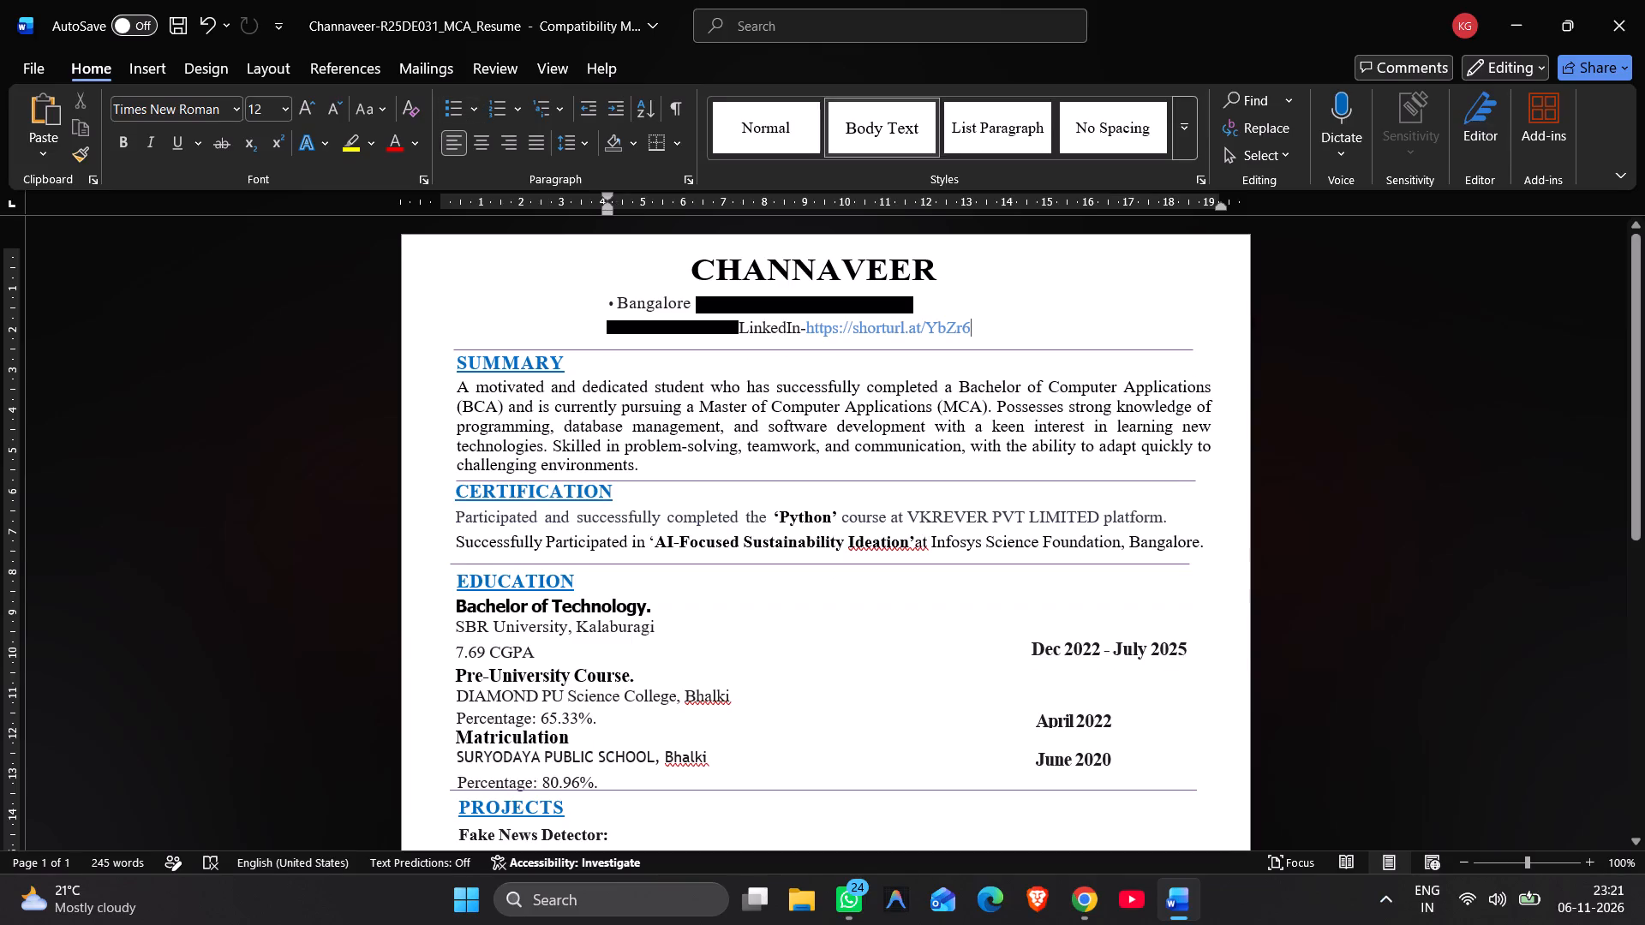
click(721, 324)
key(BackSpace)
key(BackSpace)
key(BackSpace)
key(BackSpace)
key(BackSpace)
key(BackSpace)
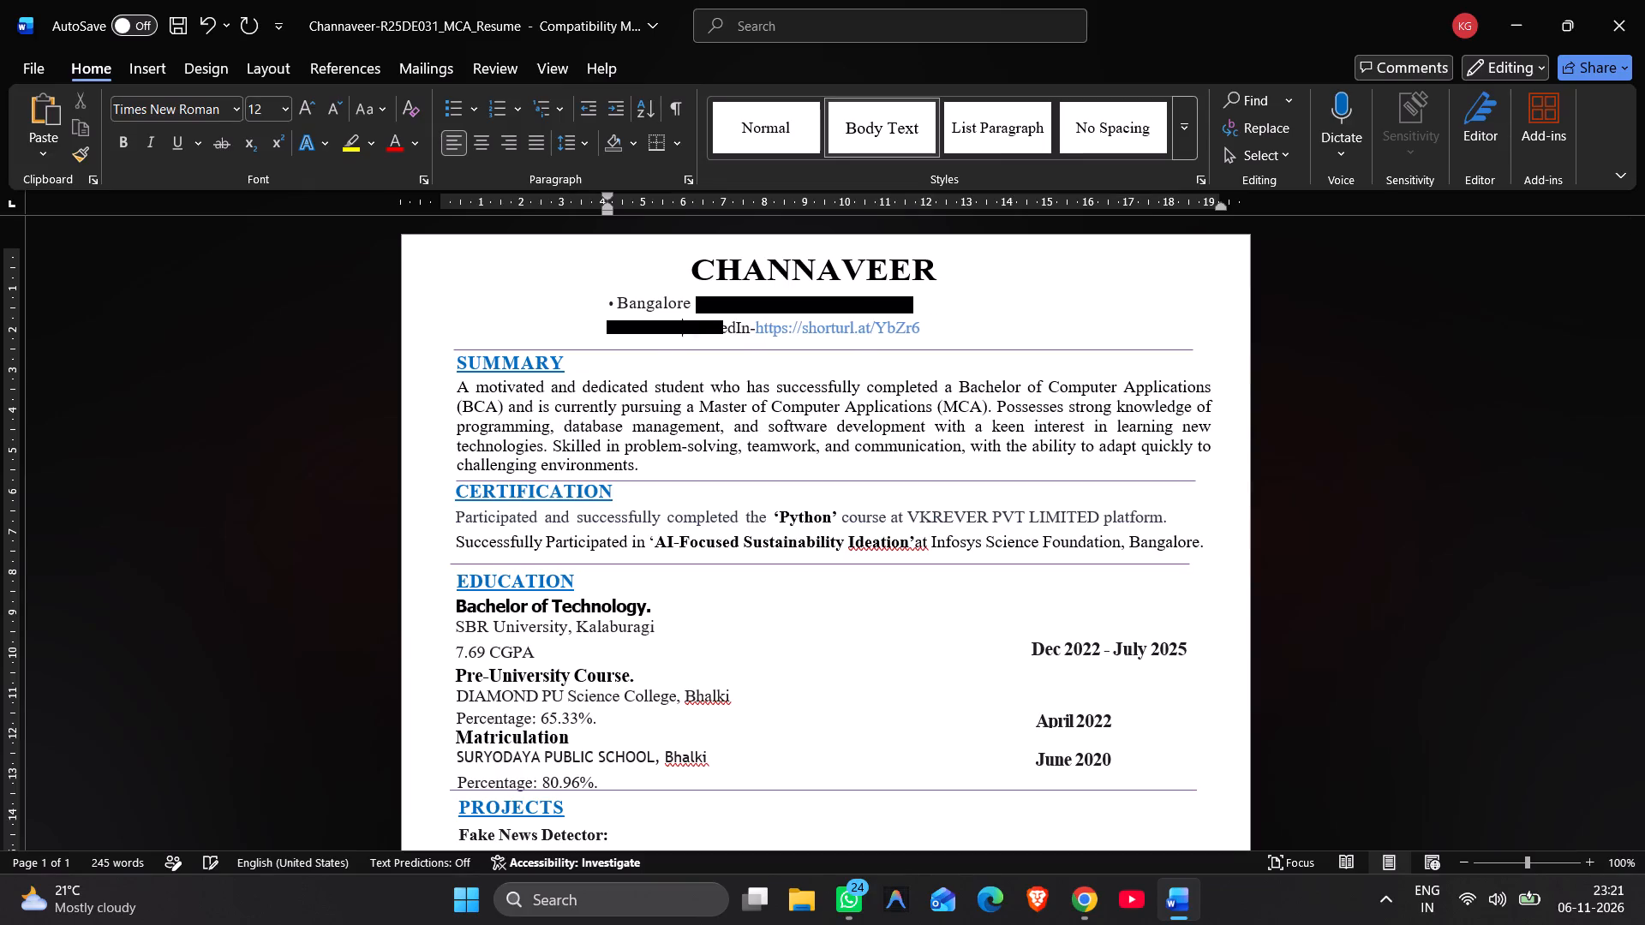
Delete the remaining phone number digits after "+91-" on the header line containing the LinkedIn link.
key(BackSpace)
key(BackSpace)
key(BackSpace)
key(BackSpace)
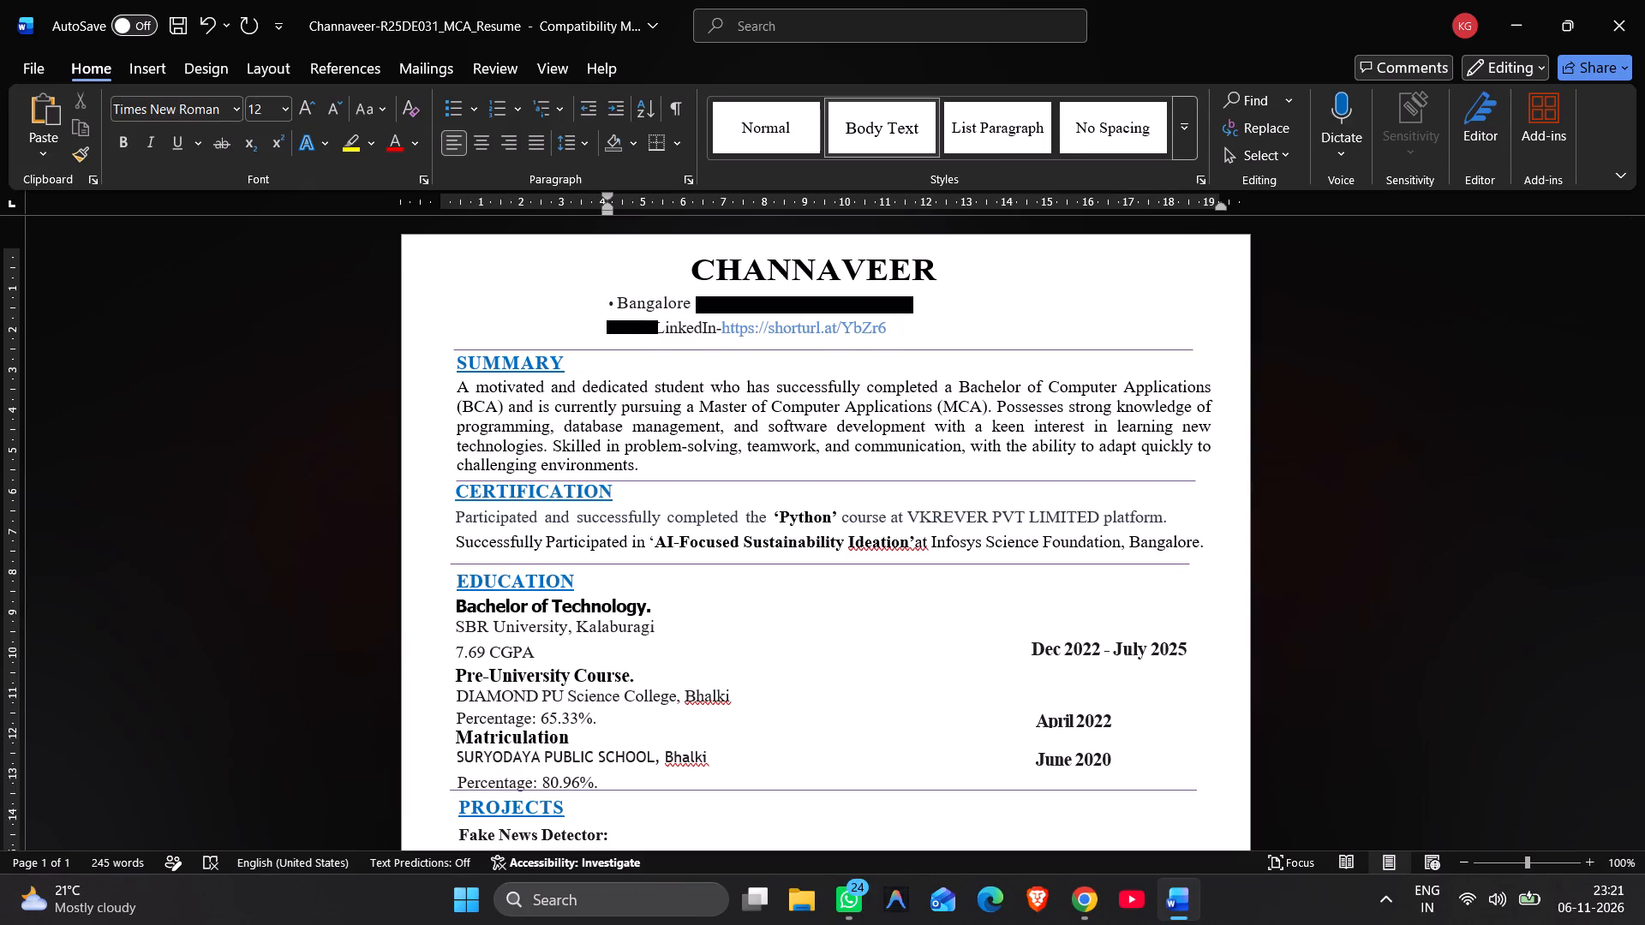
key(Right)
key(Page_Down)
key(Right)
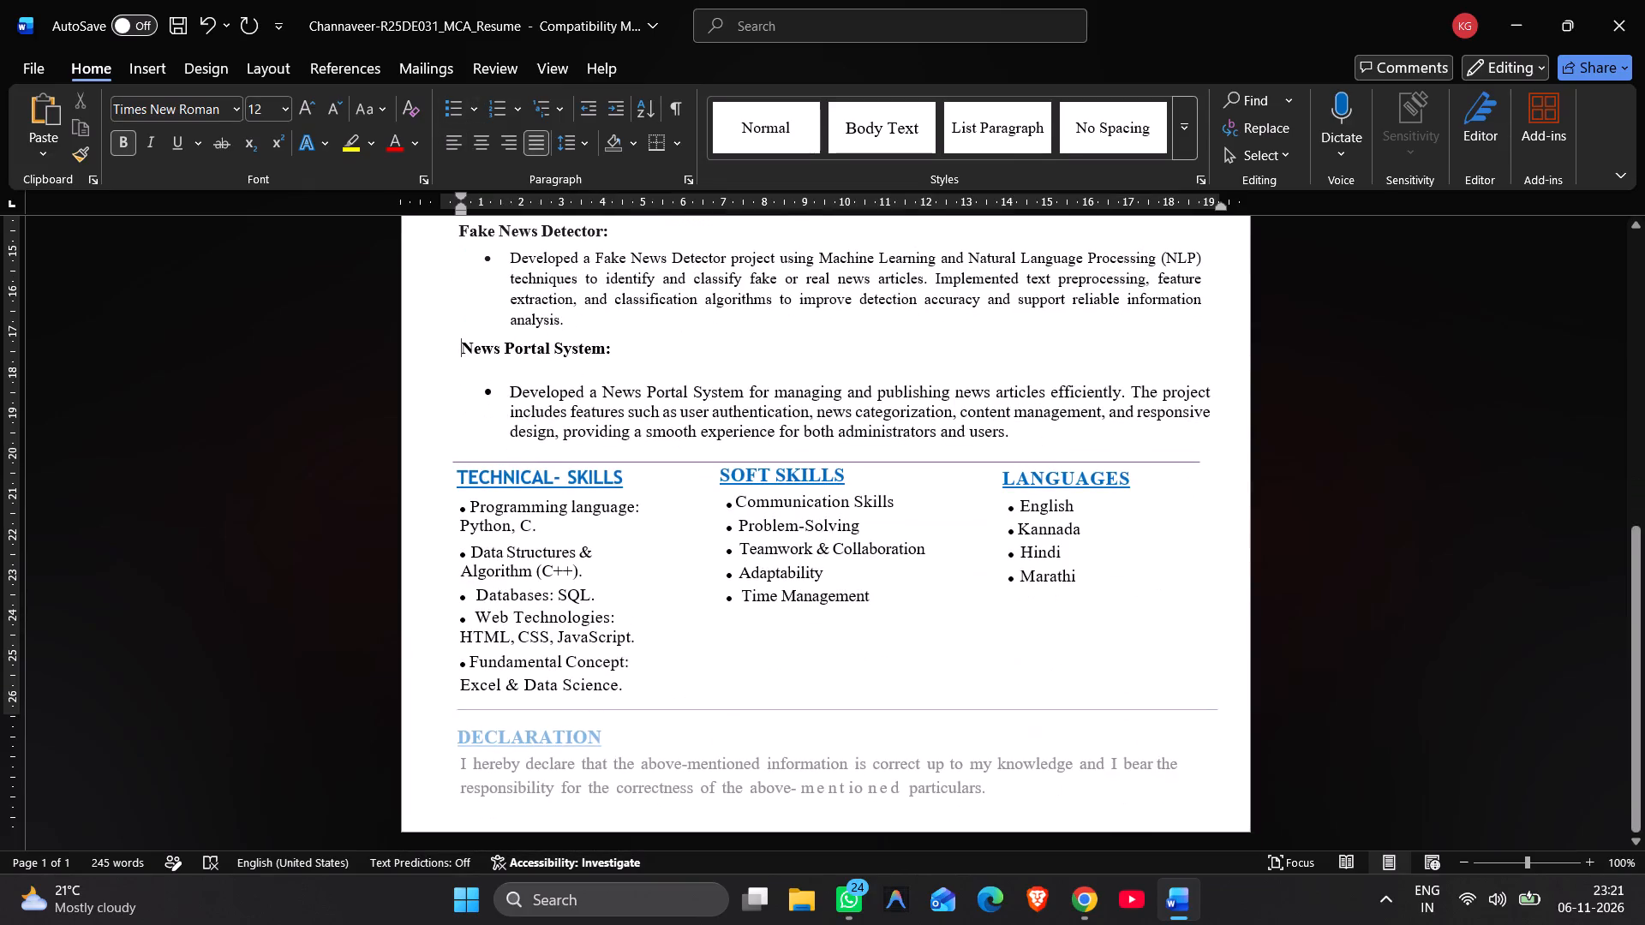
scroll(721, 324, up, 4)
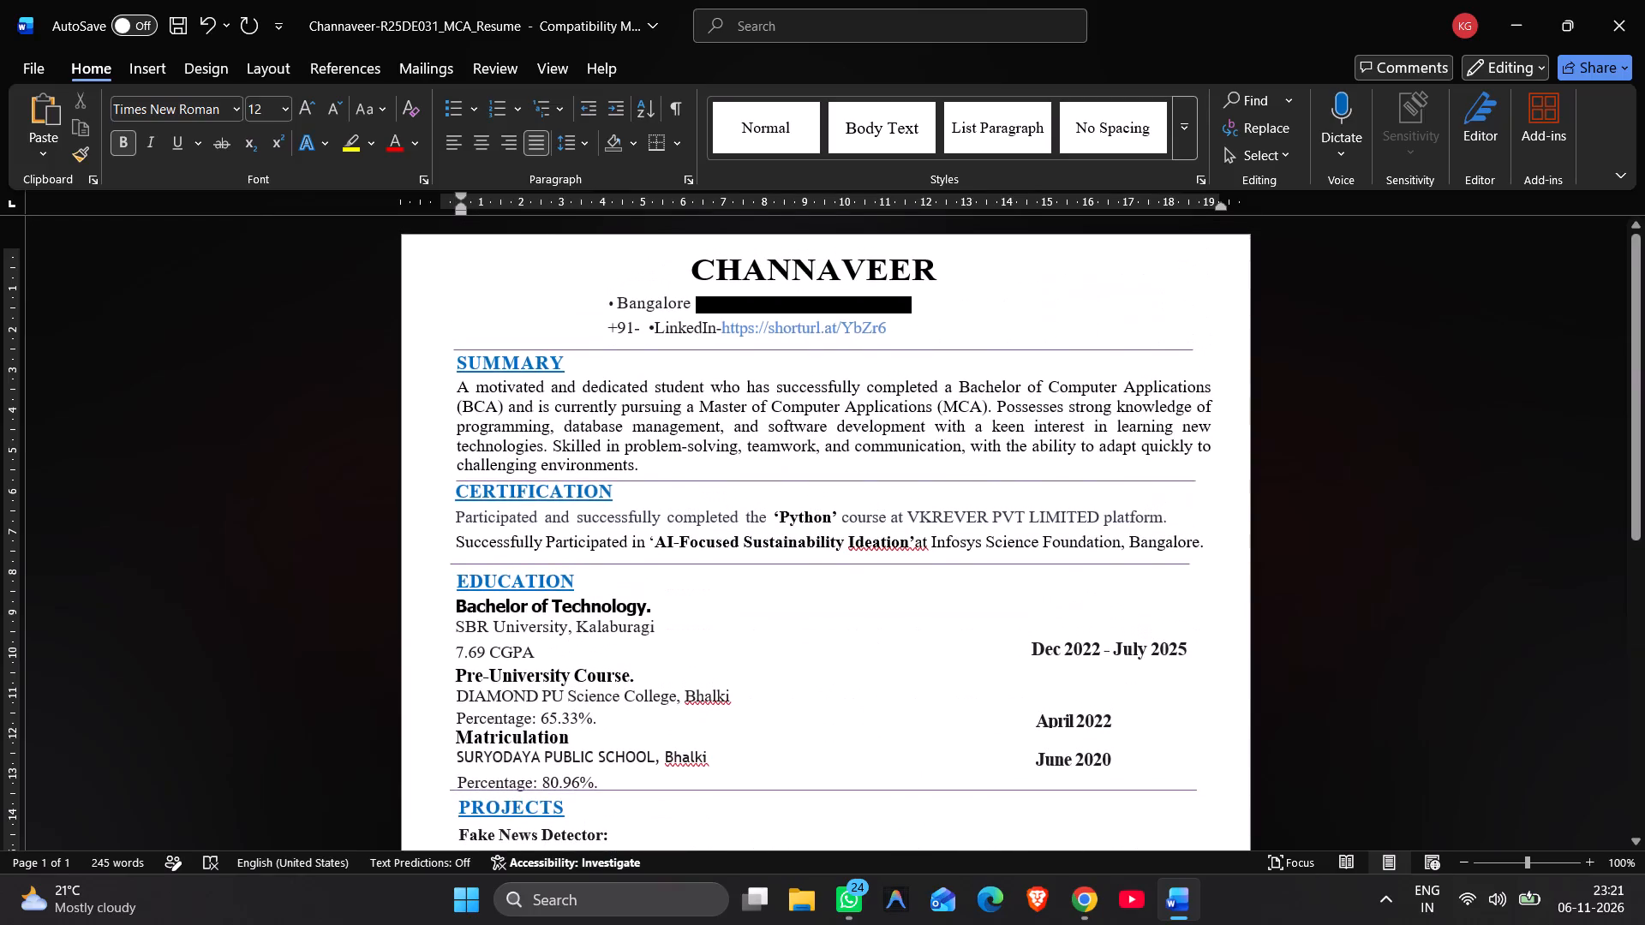
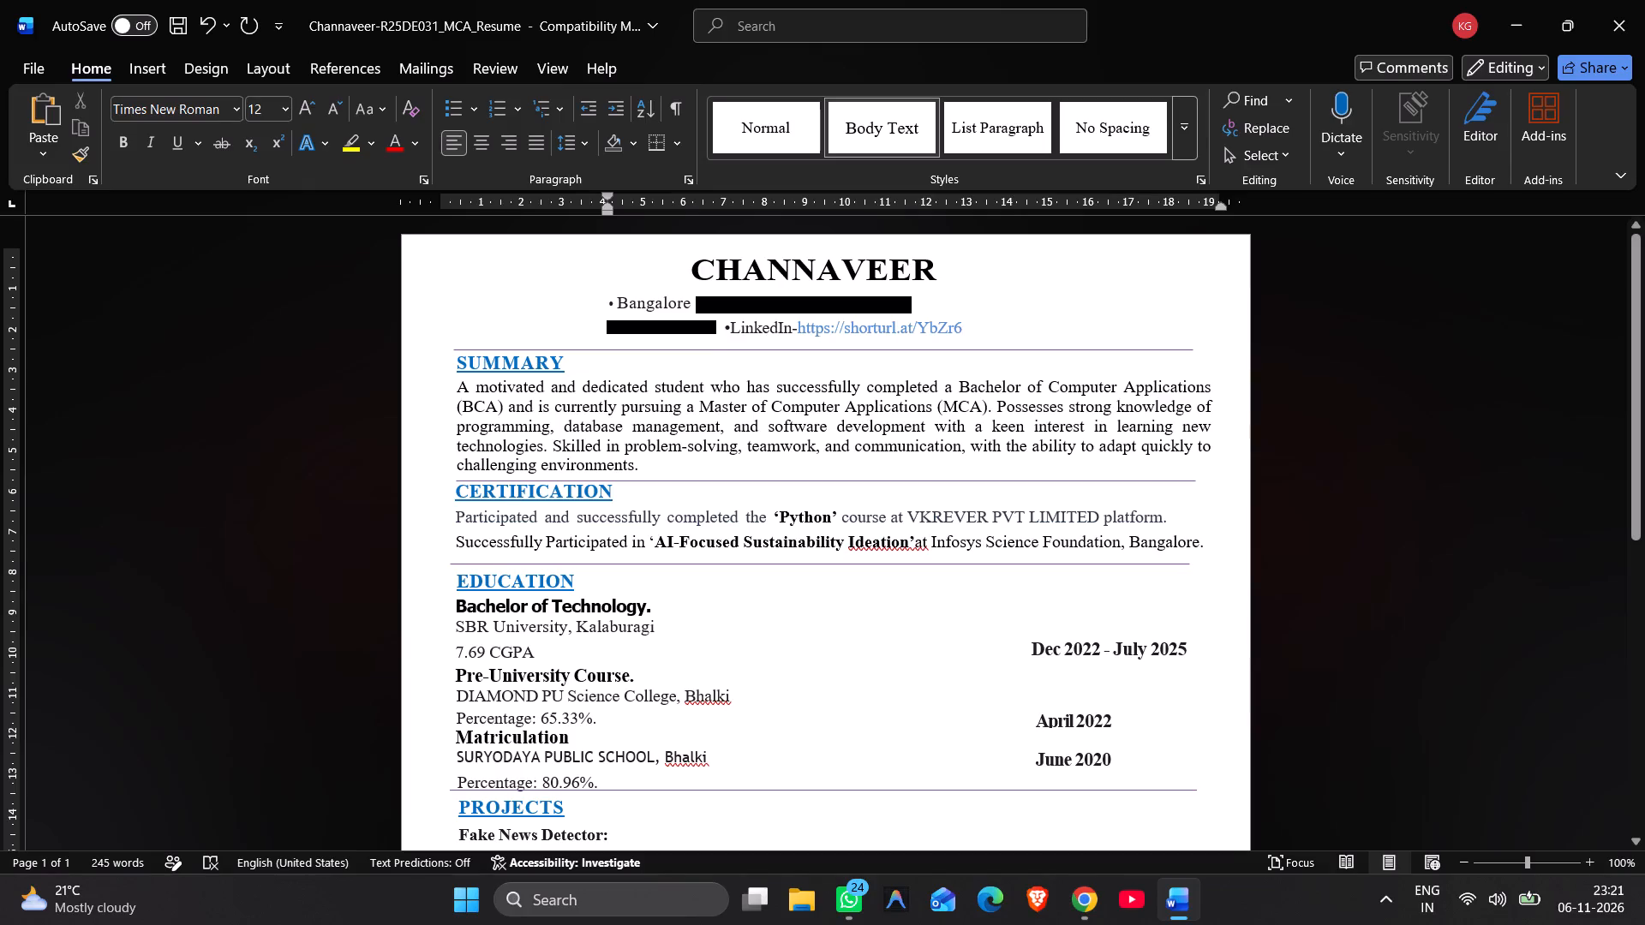
Delete the shortened profile URL after "LinkedIn-" in the resume header, keeping the label and its hyphen.
drag(964, 332, 898, 340)
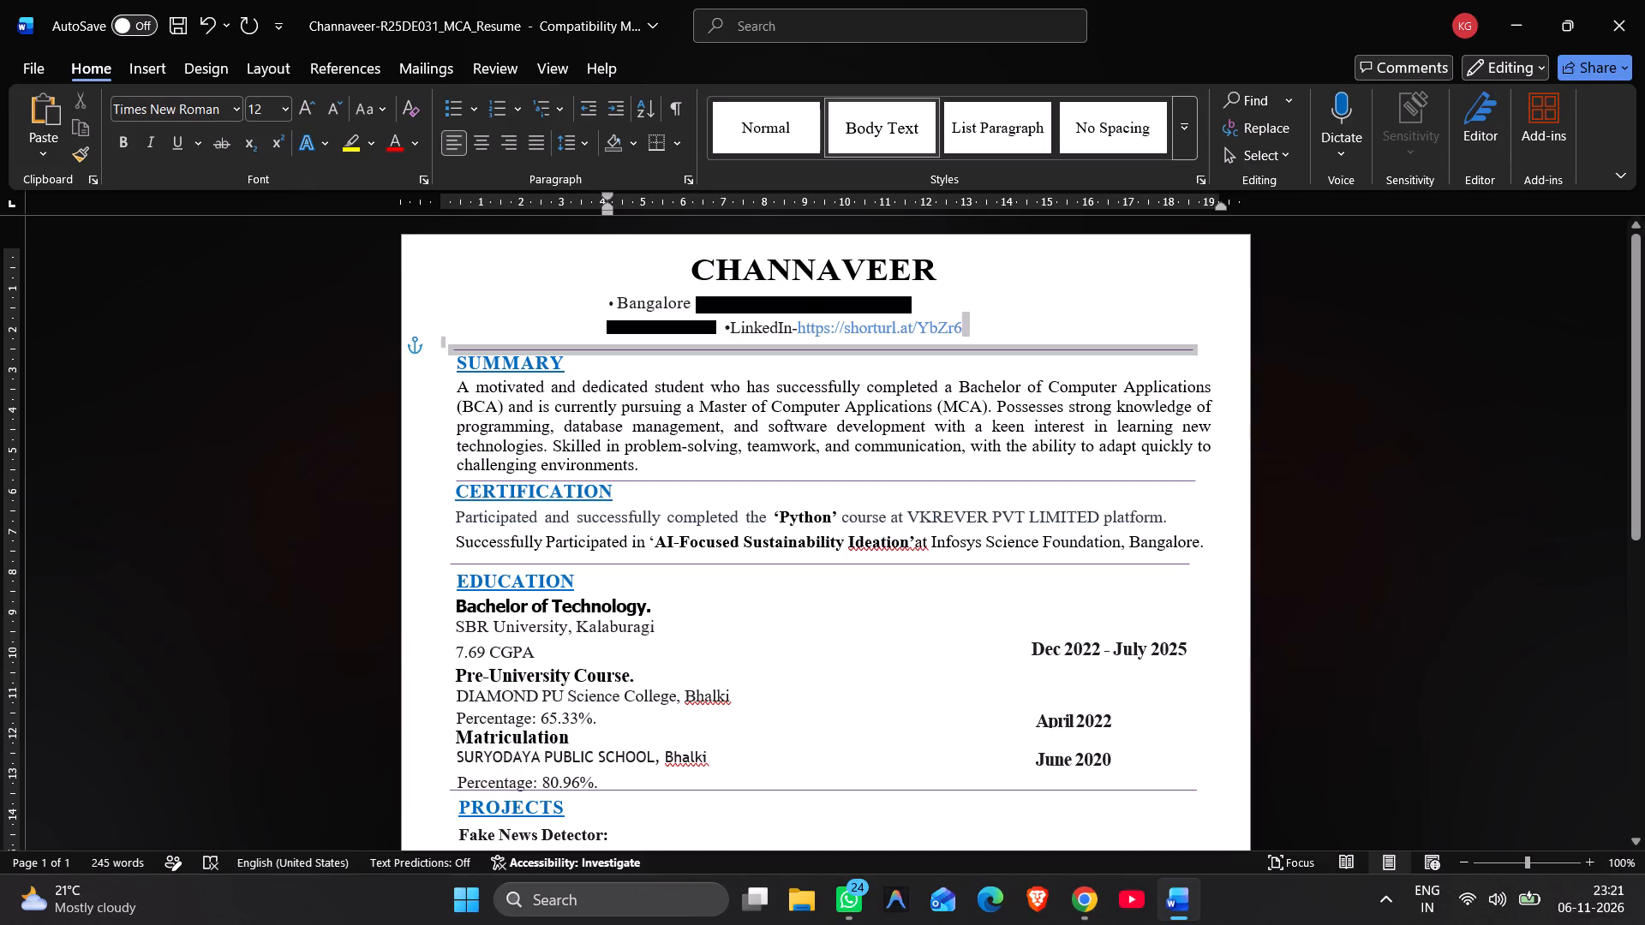
drag(898, 340, 813, 329)
key(BackSpace)
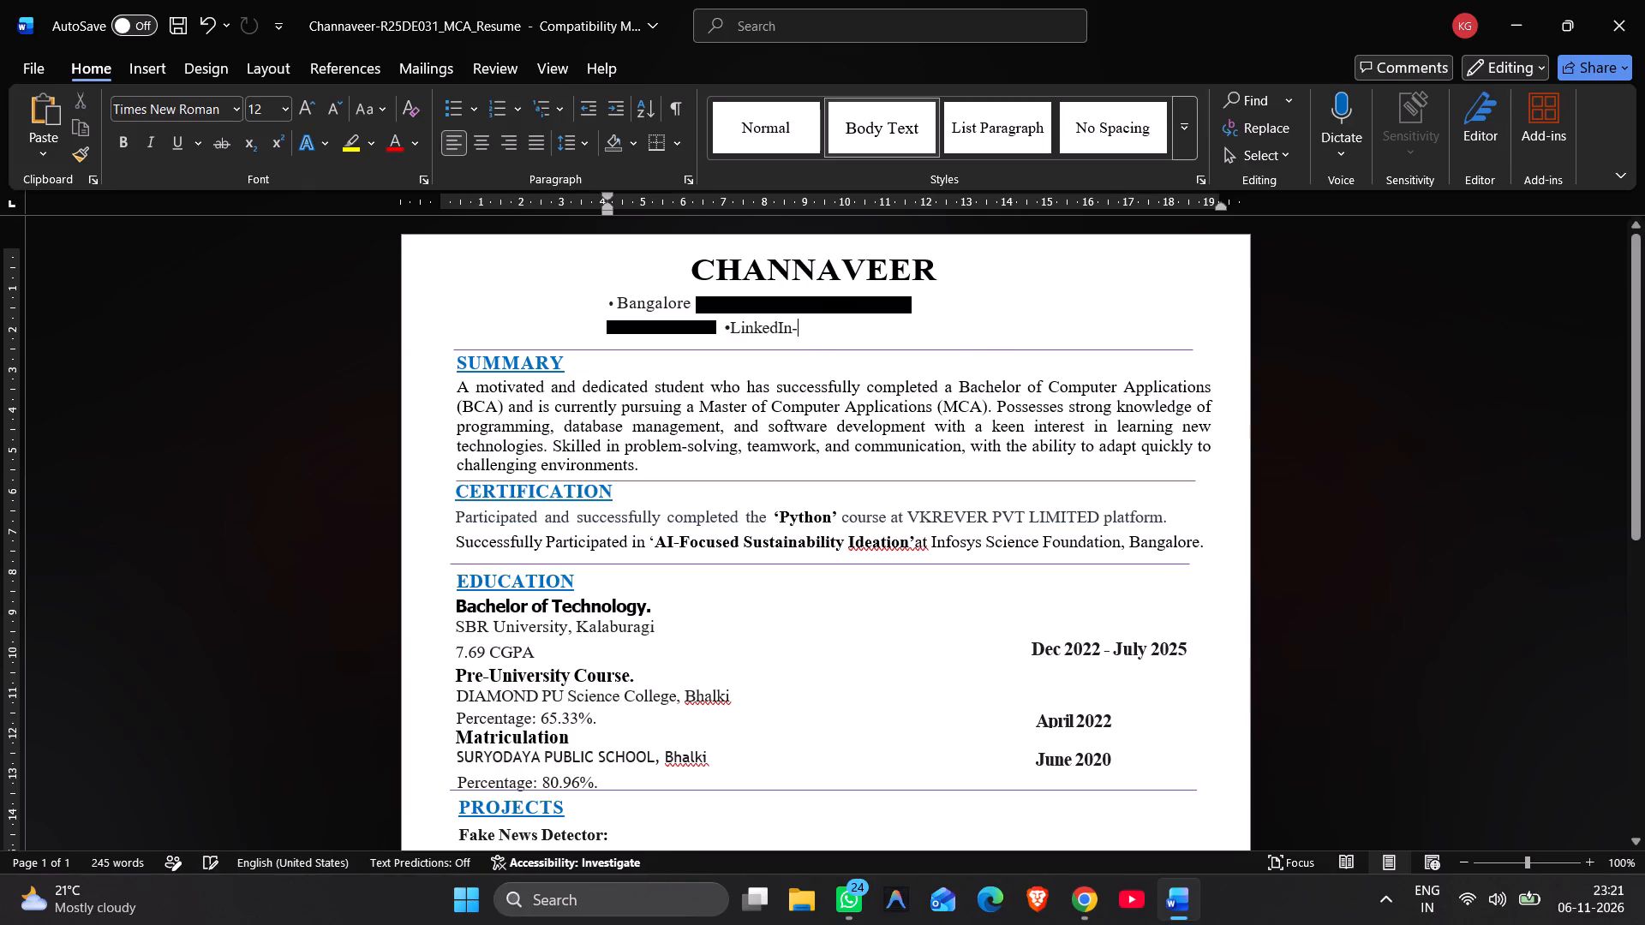
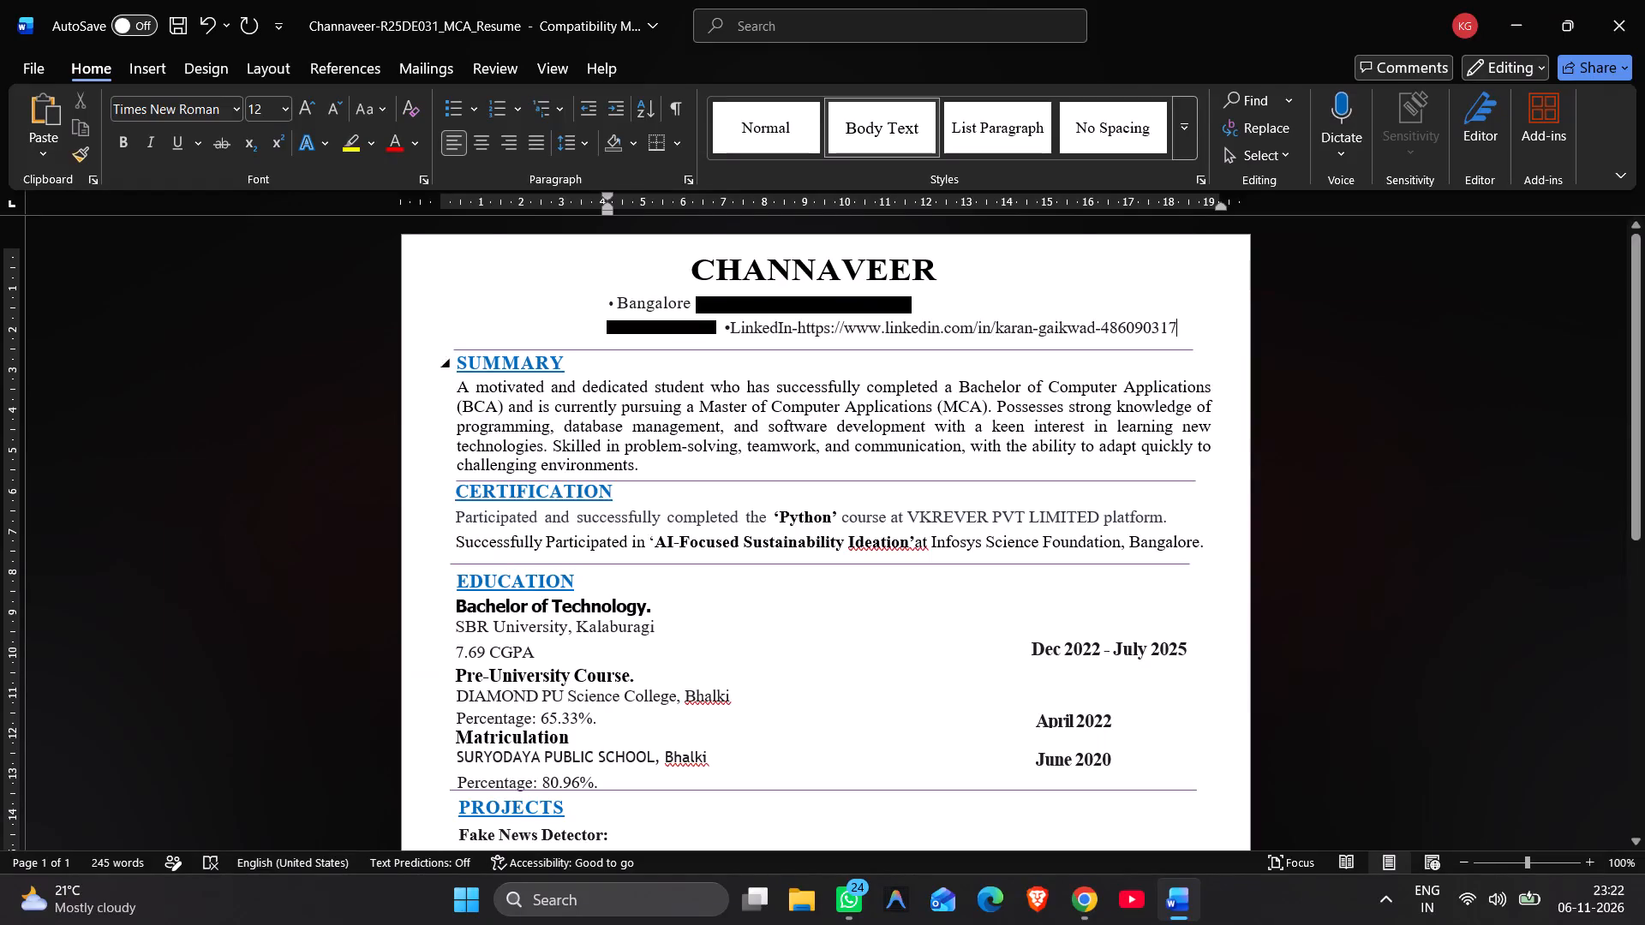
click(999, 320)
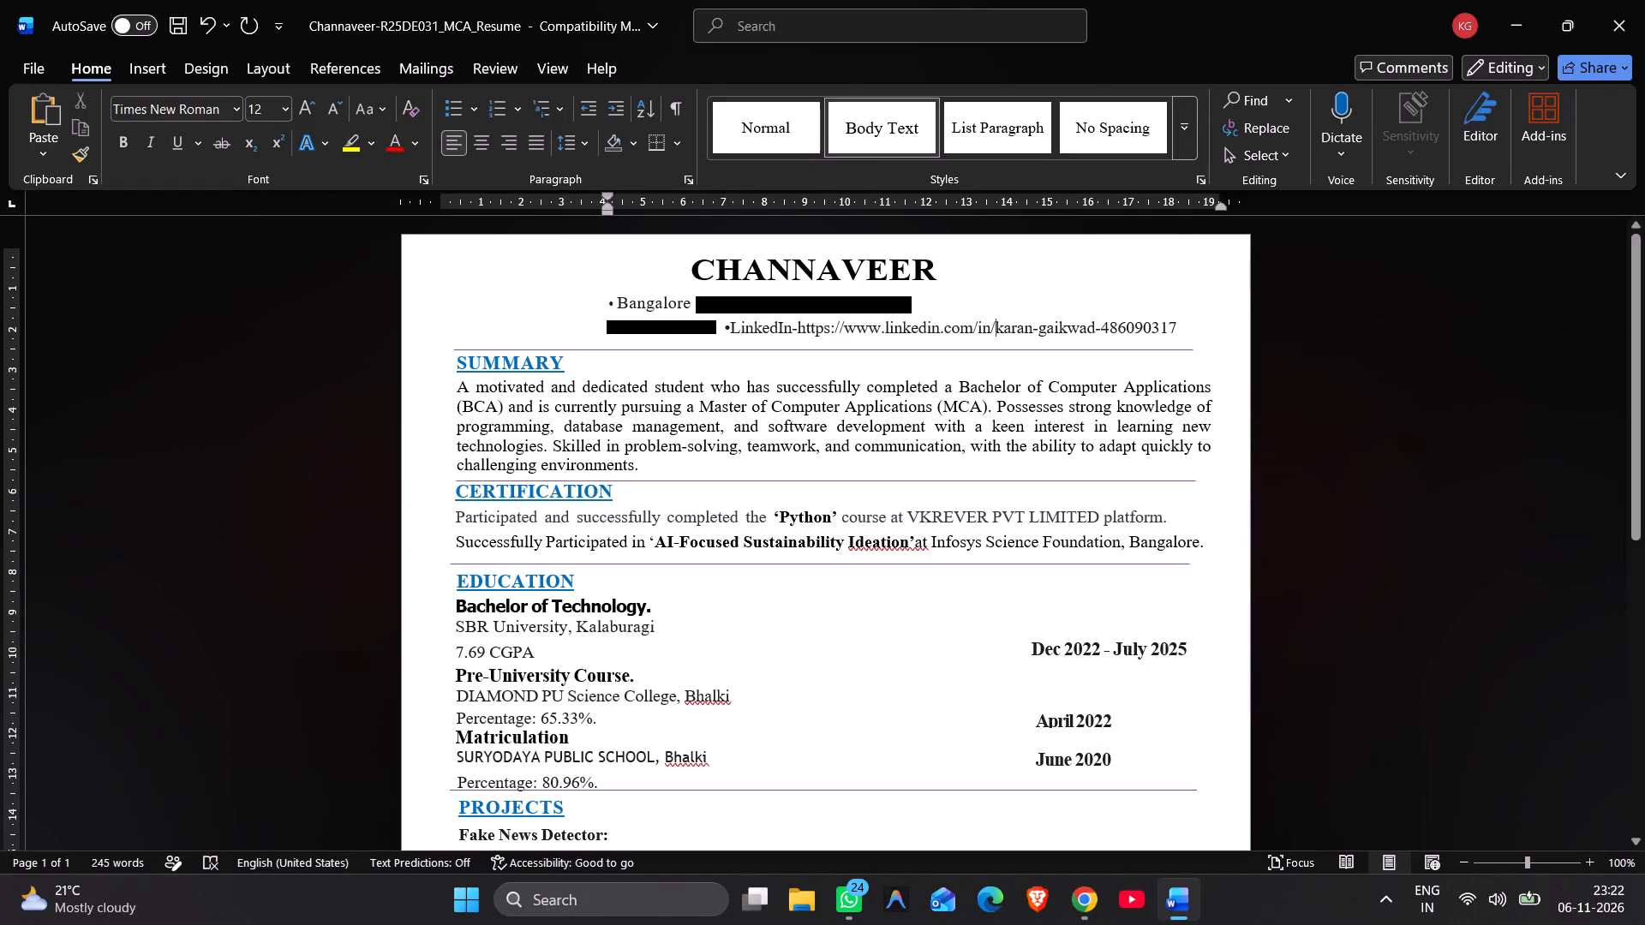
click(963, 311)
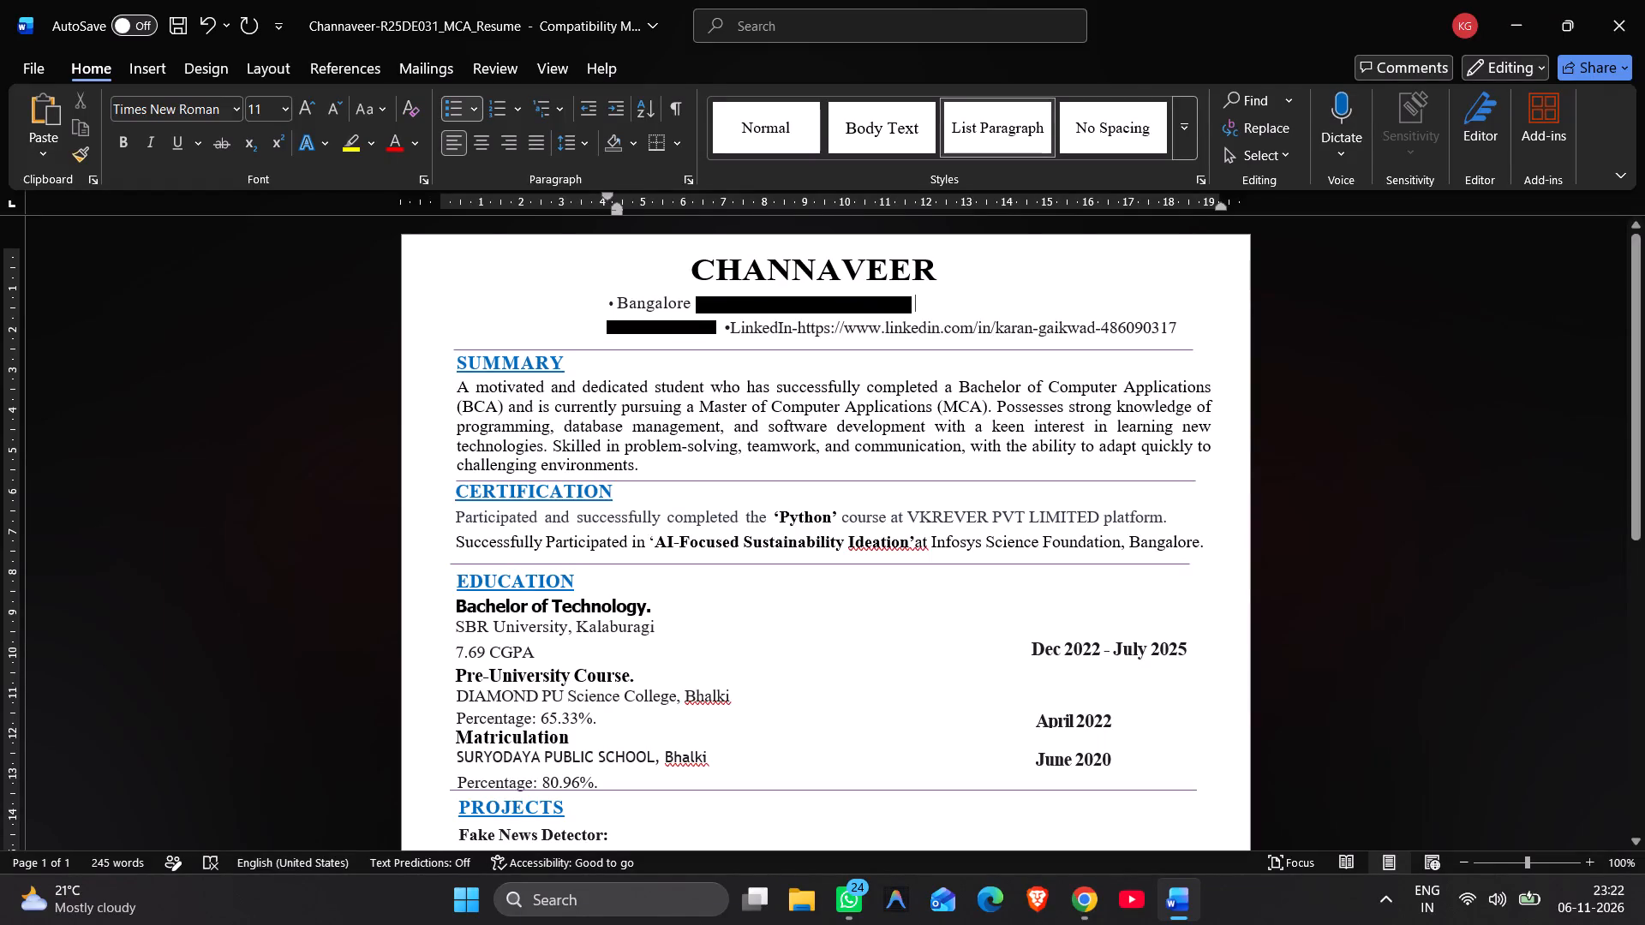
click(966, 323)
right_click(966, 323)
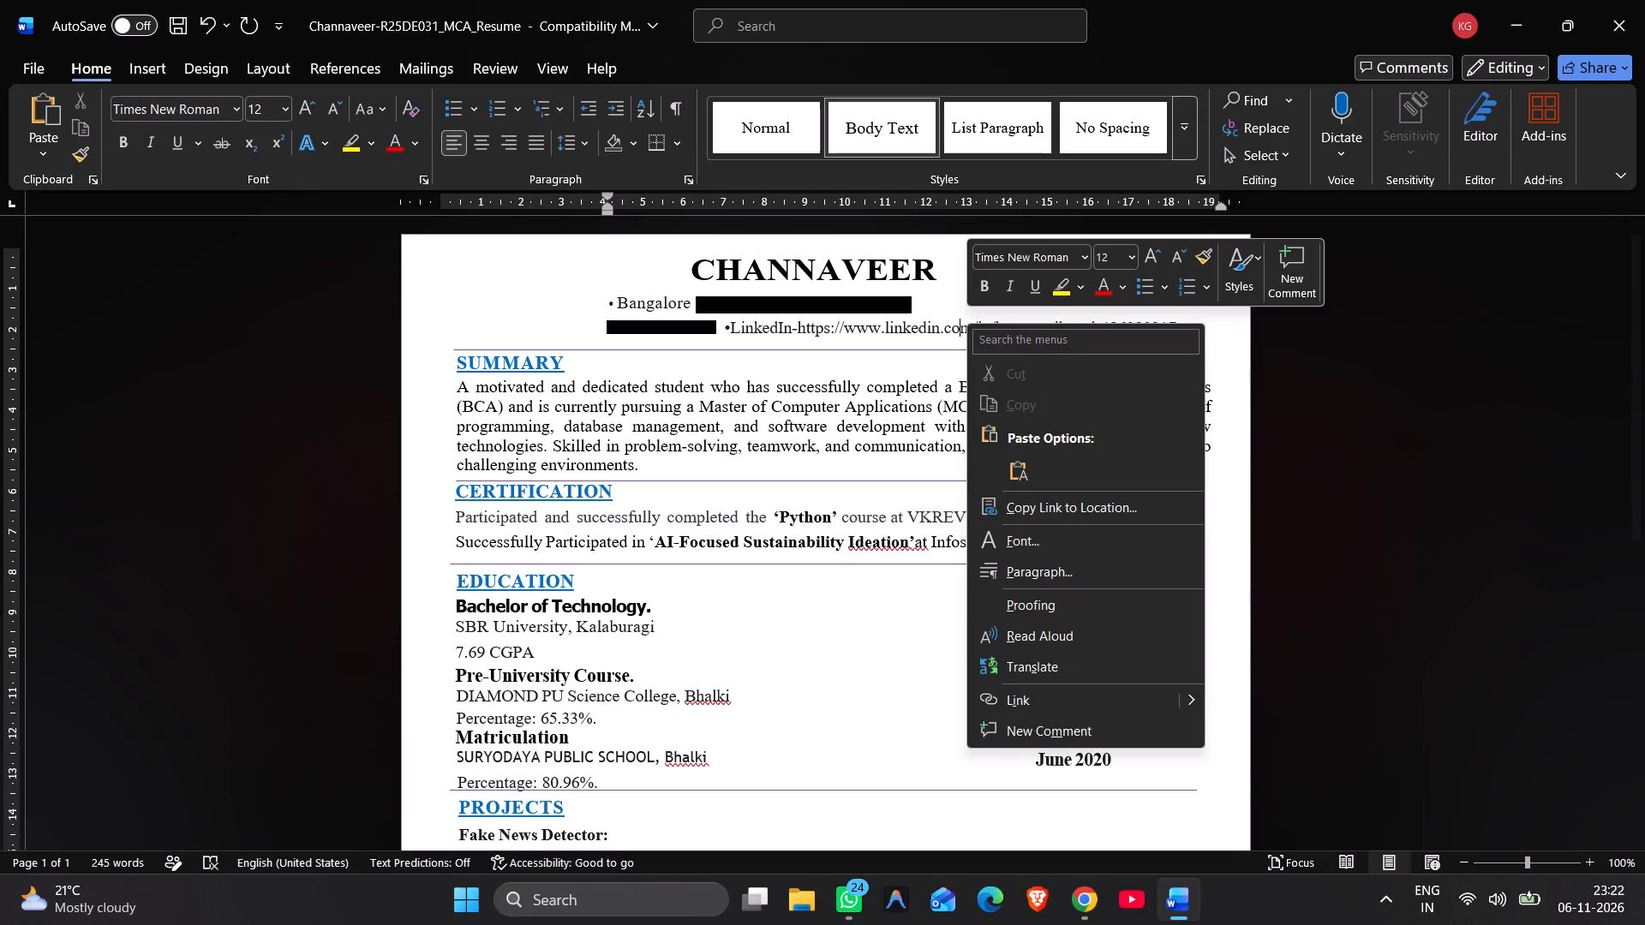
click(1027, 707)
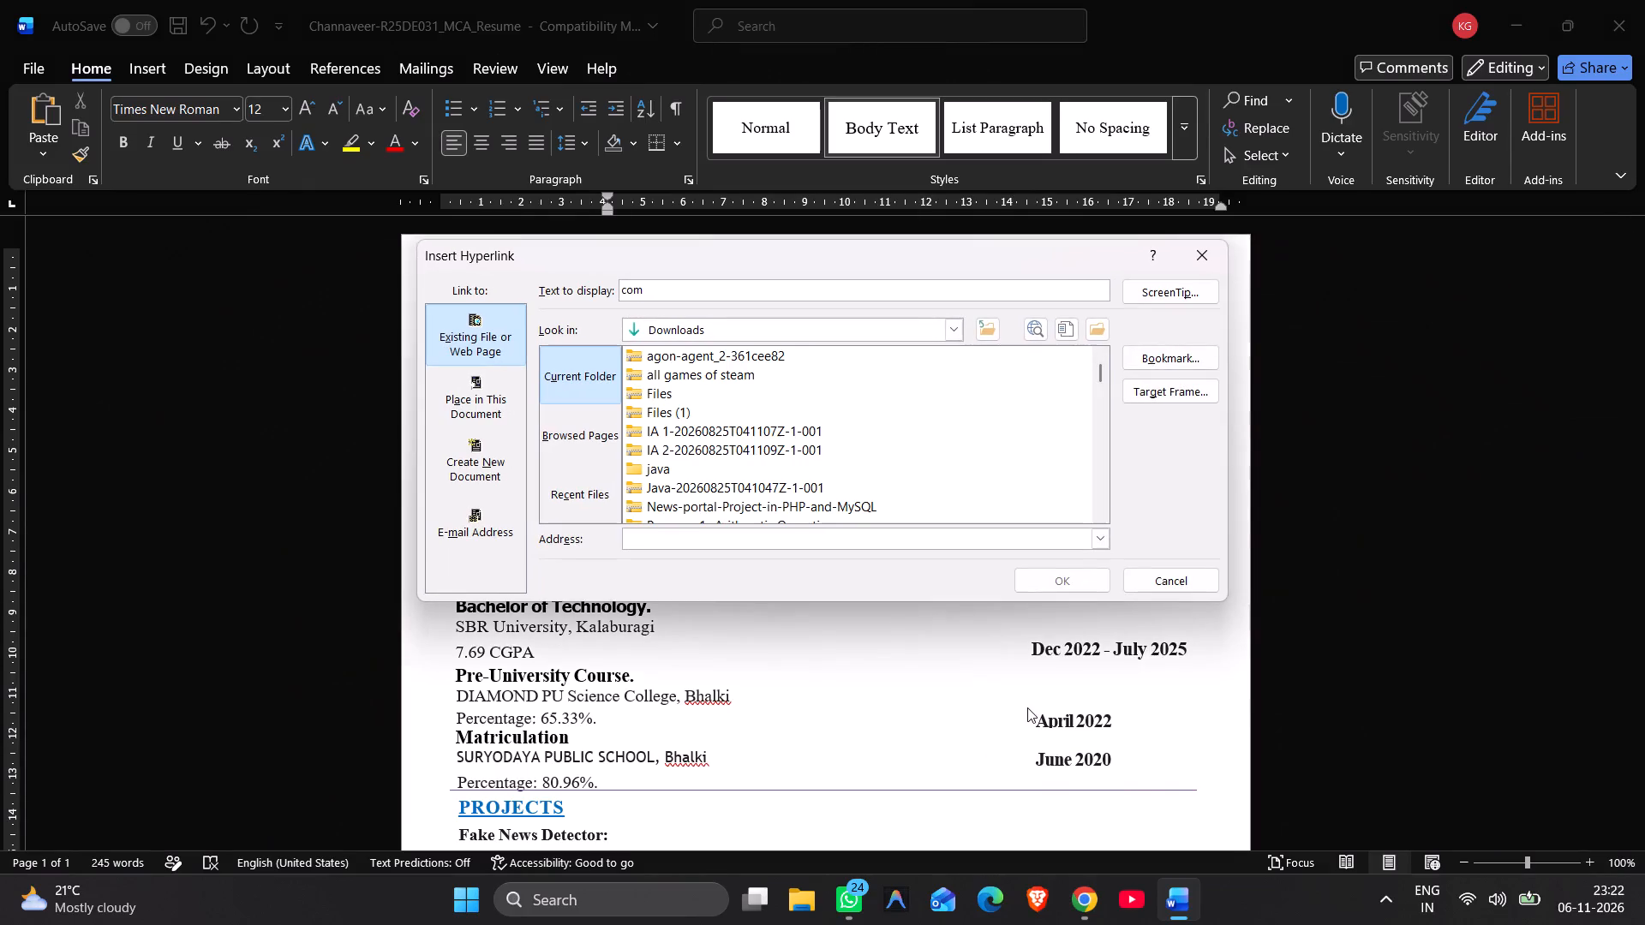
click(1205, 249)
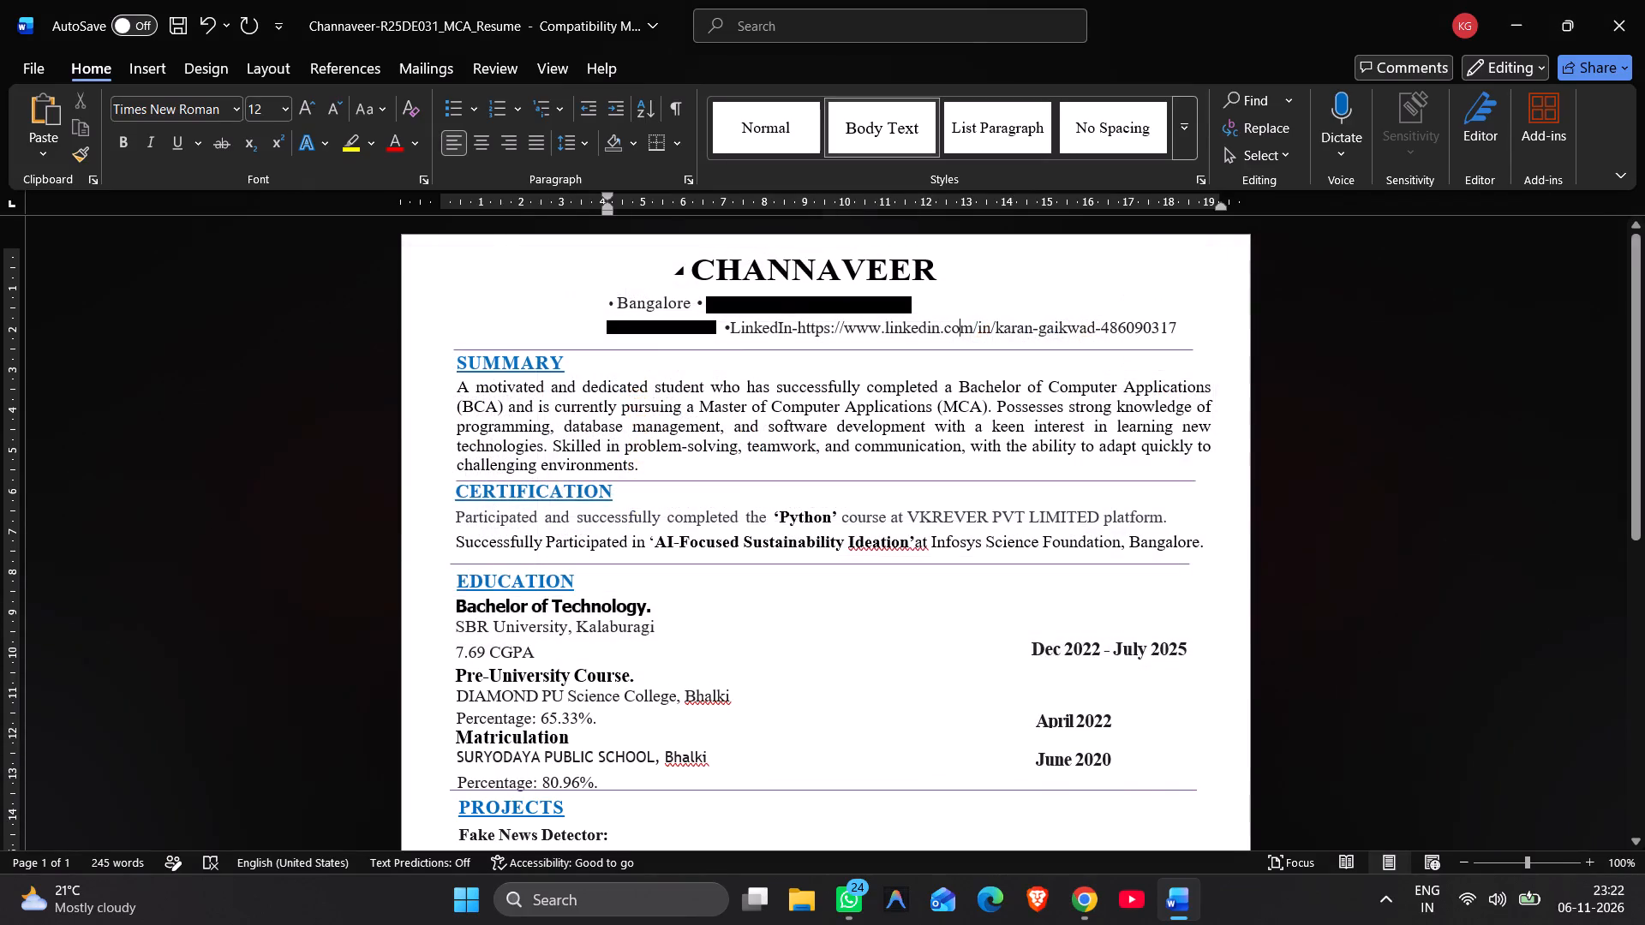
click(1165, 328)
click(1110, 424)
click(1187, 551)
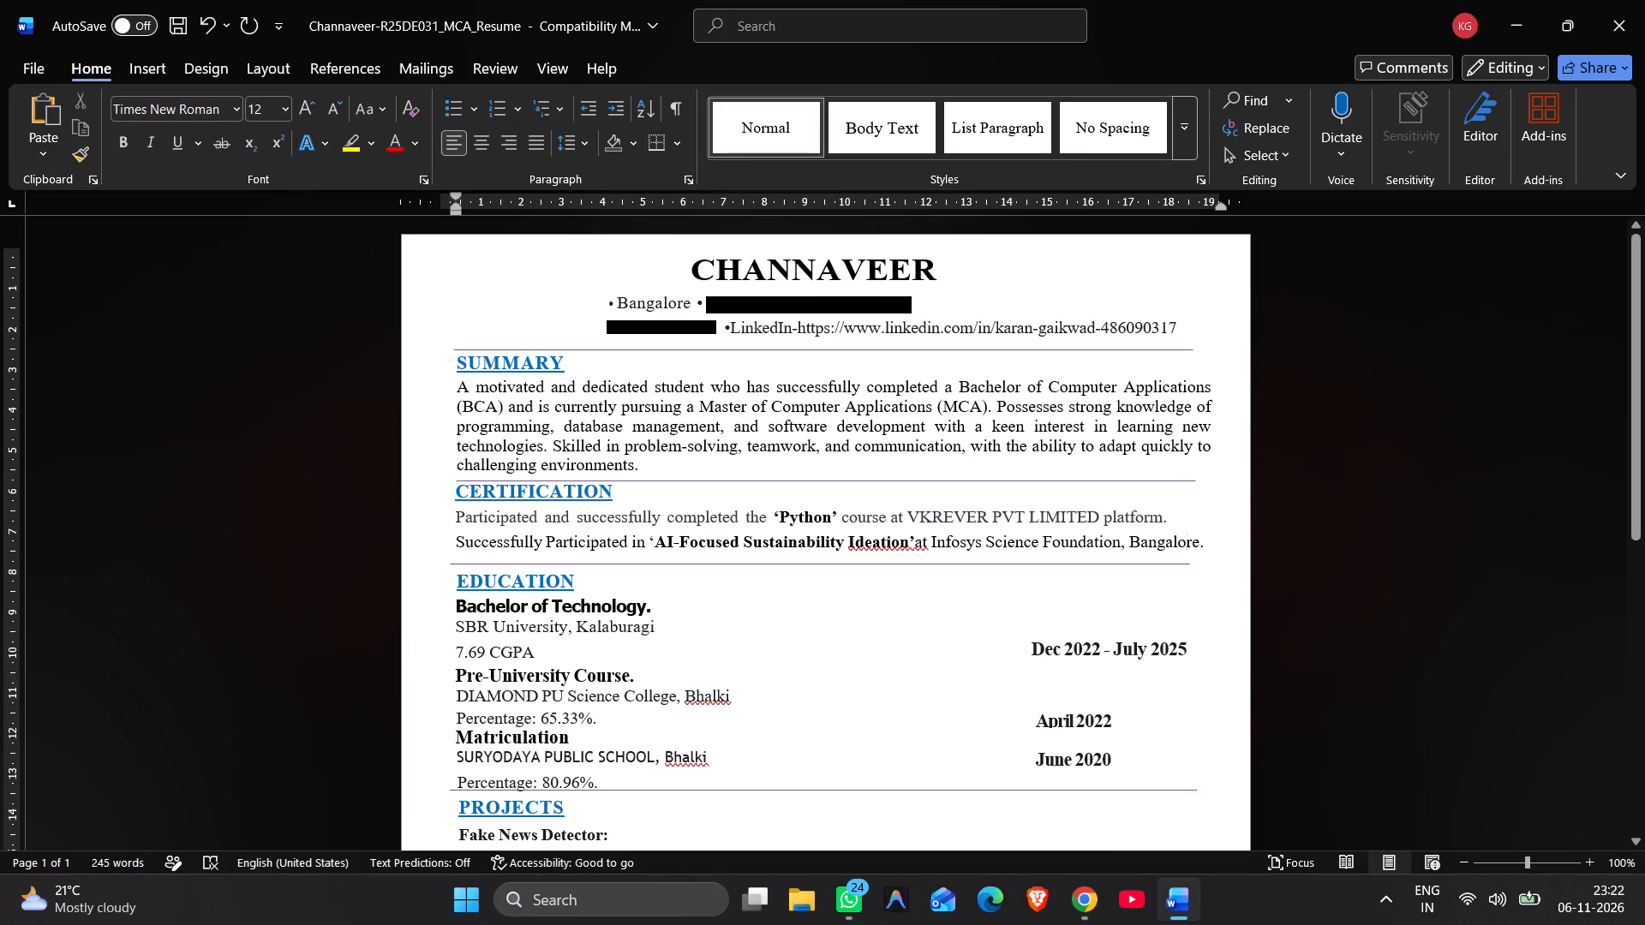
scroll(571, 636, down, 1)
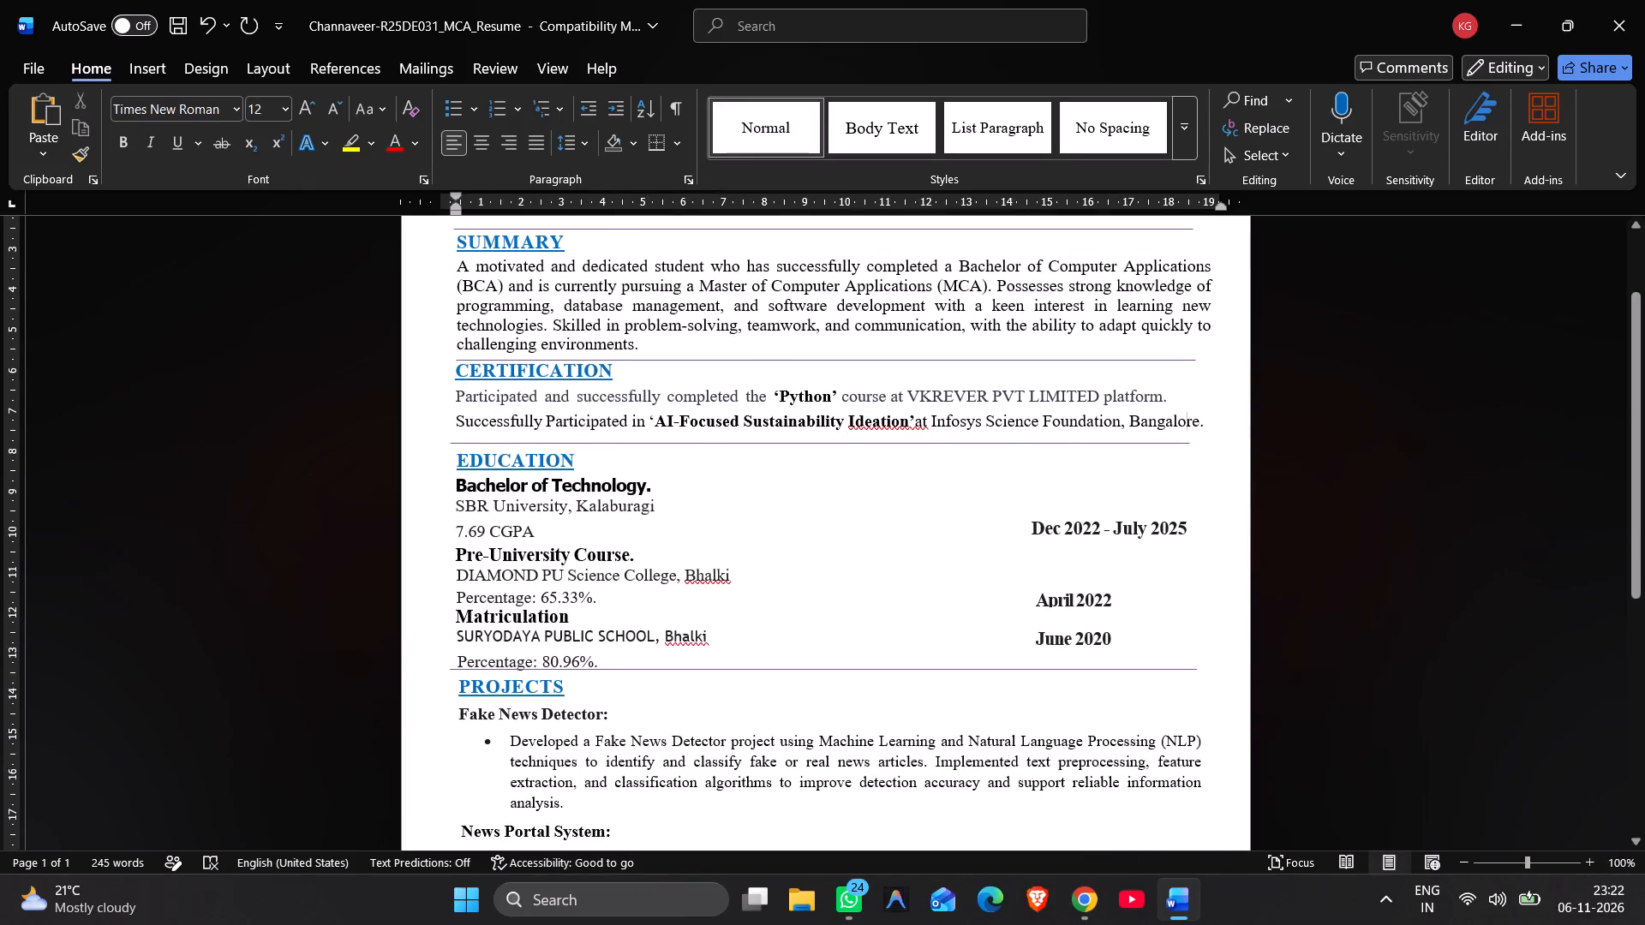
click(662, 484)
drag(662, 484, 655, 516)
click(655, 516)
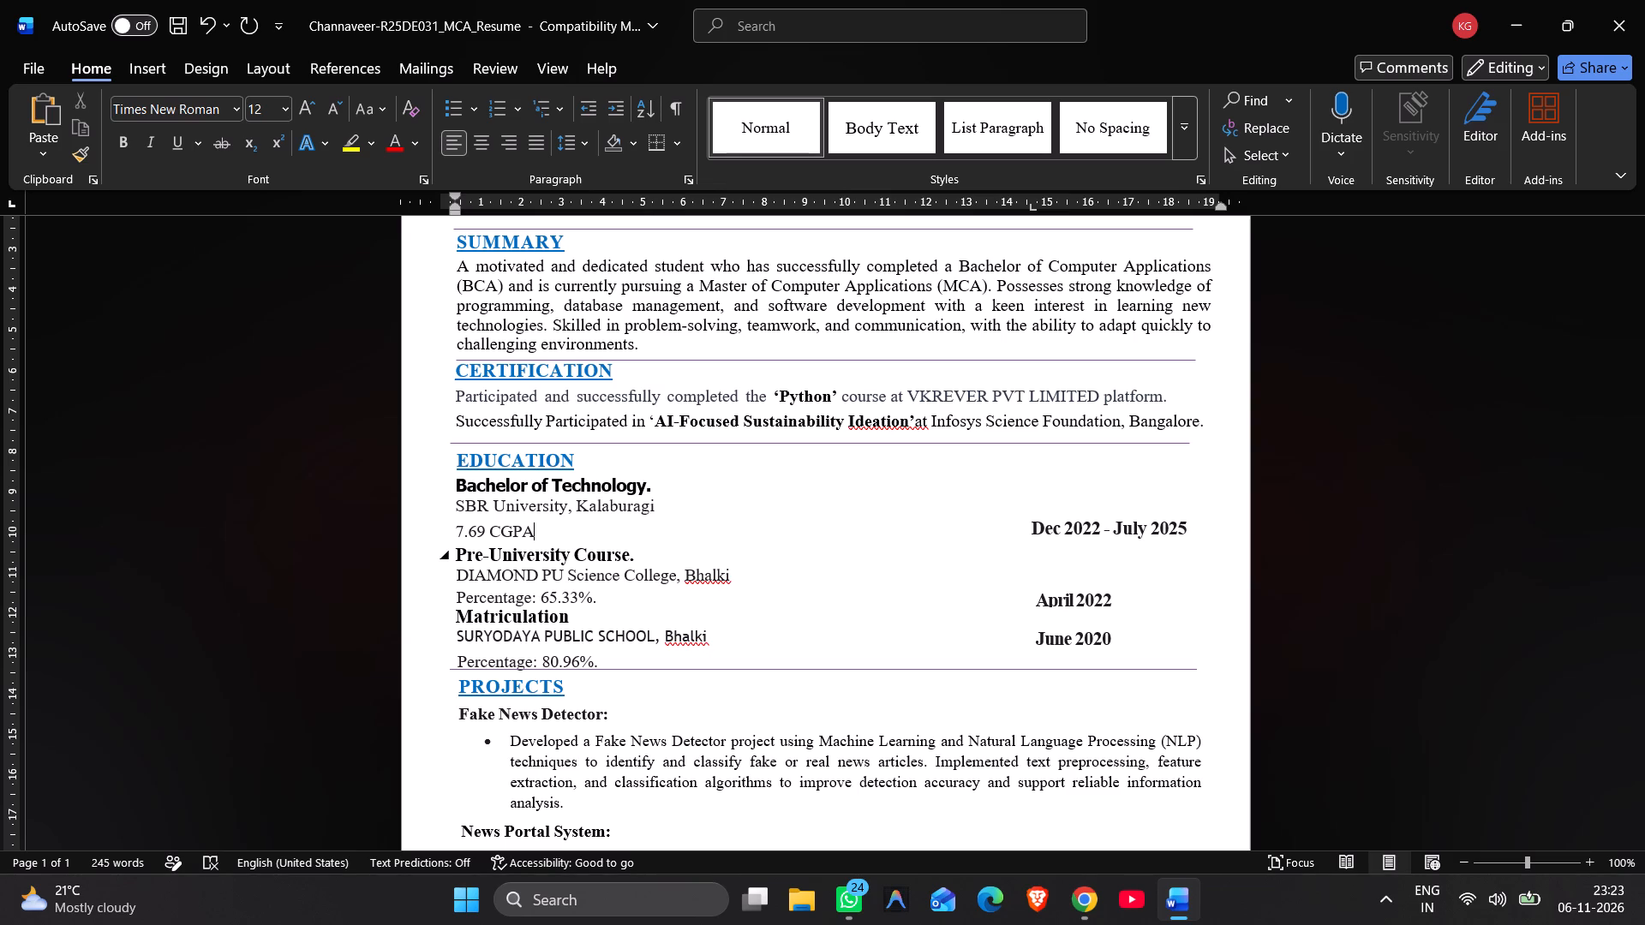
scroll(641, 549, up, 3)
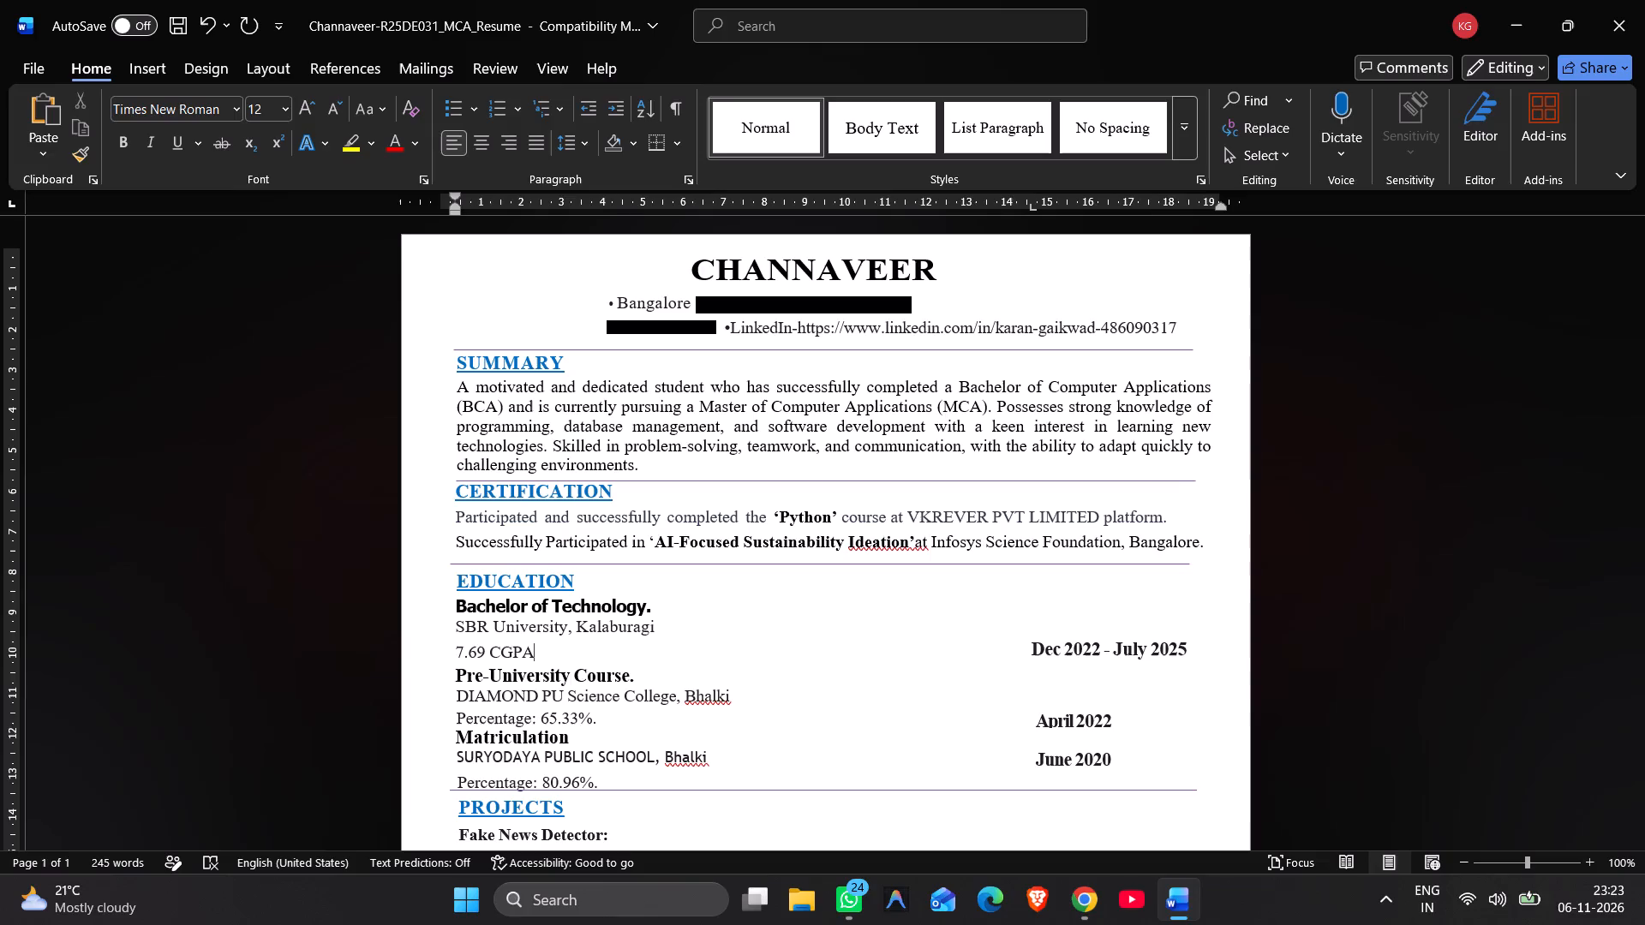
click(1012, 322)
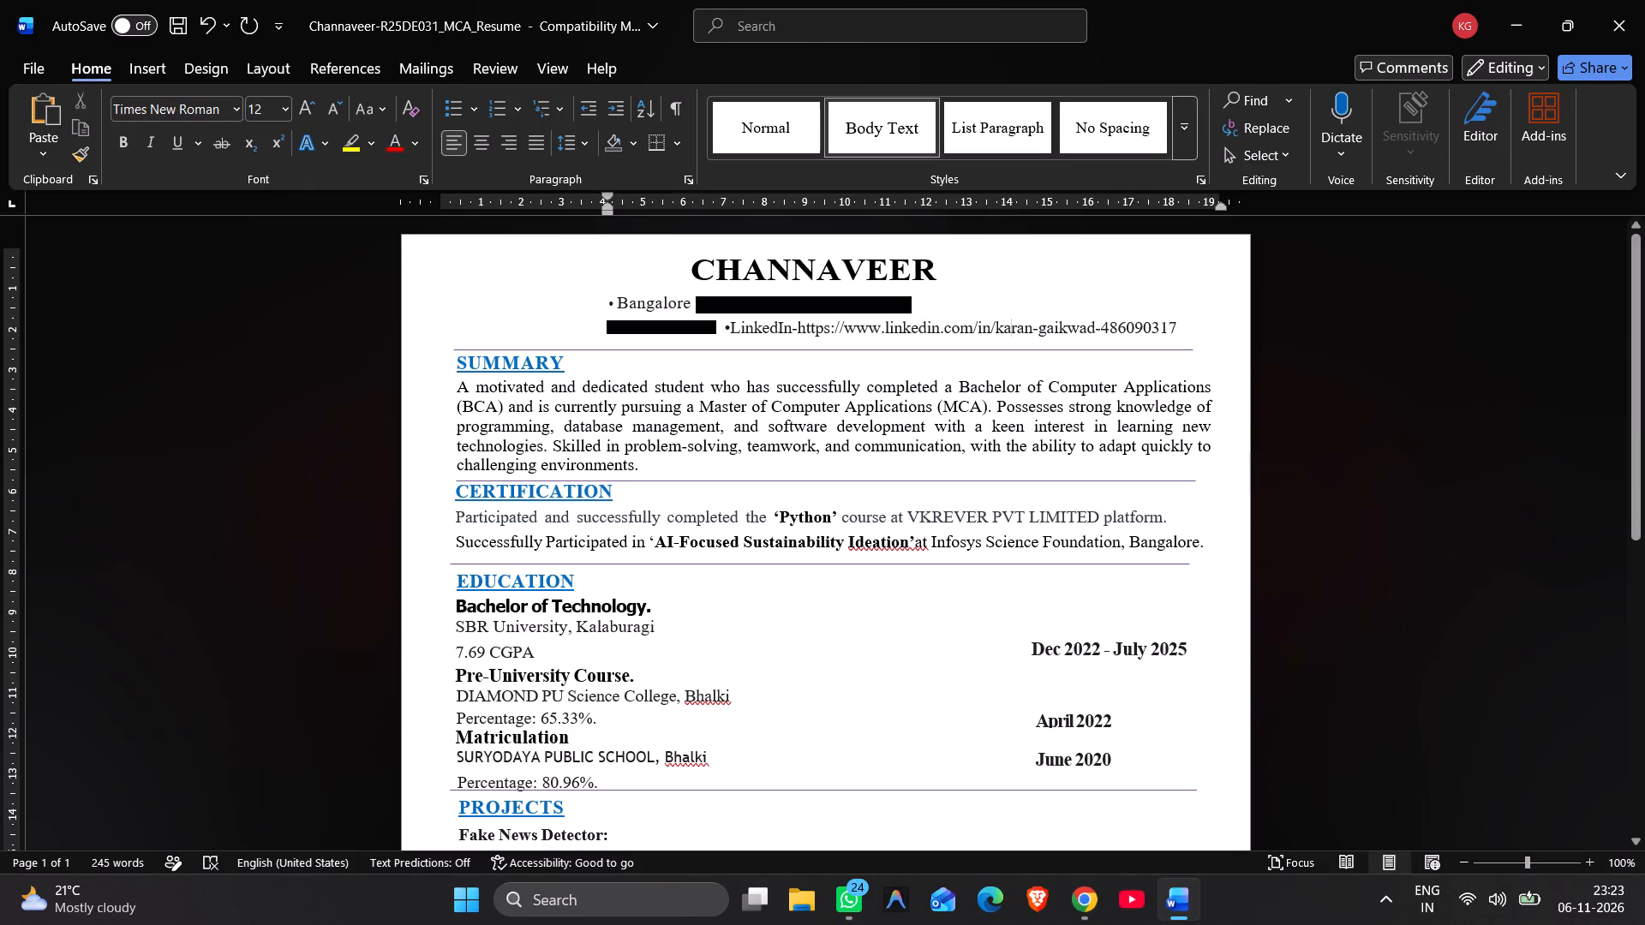
drag(448, 389, 656, 465)
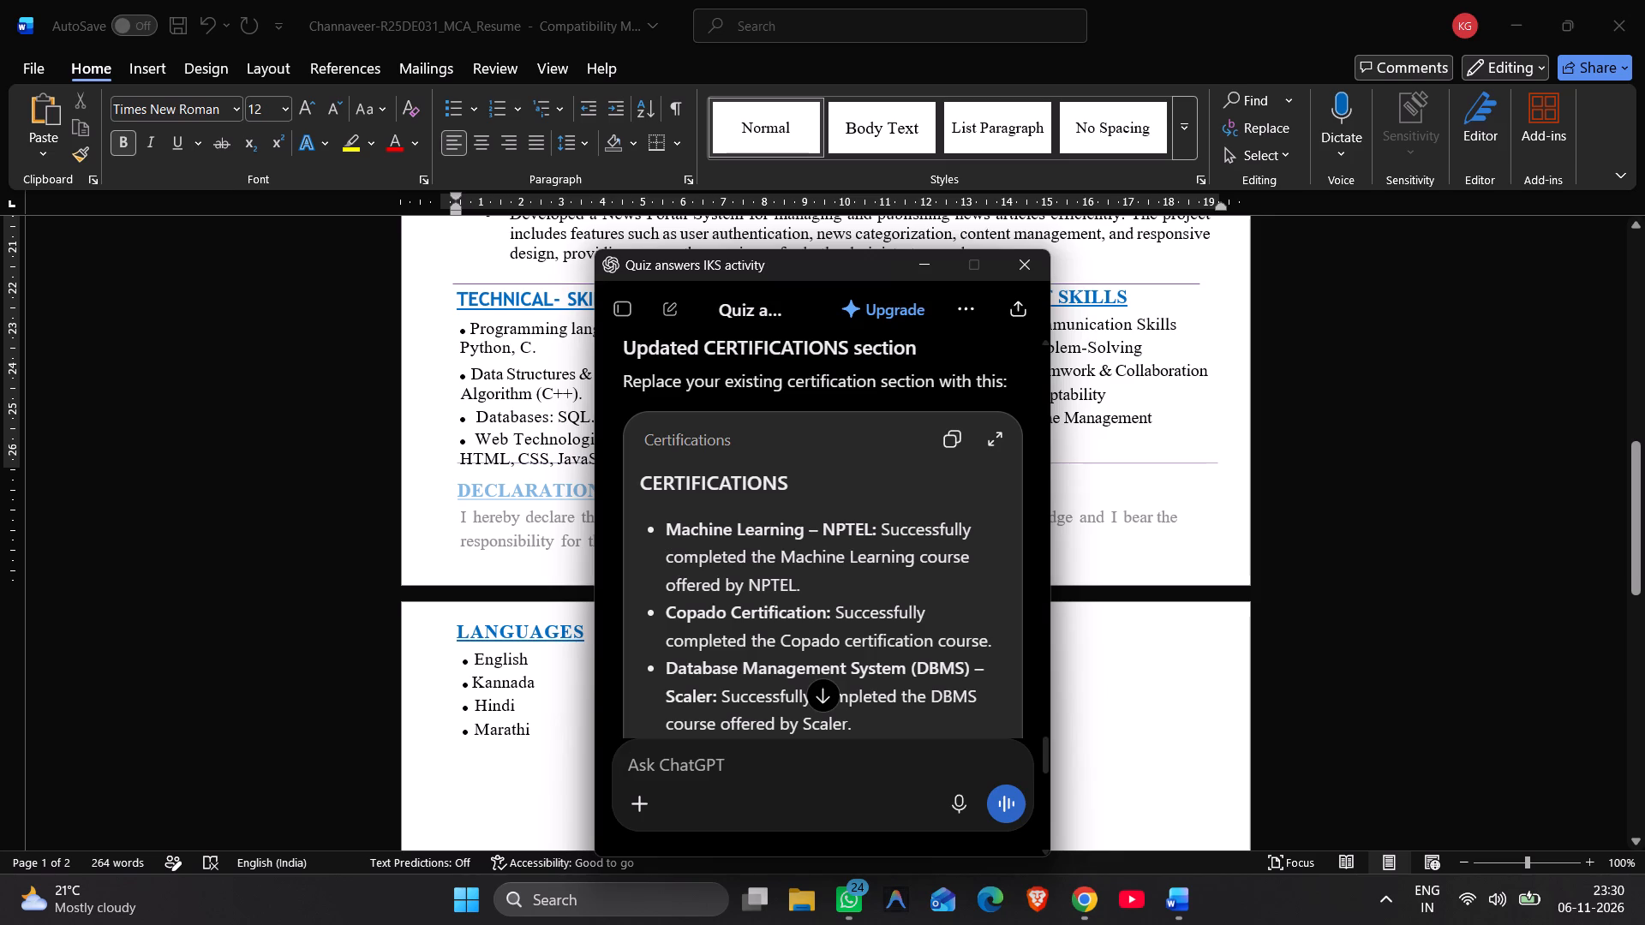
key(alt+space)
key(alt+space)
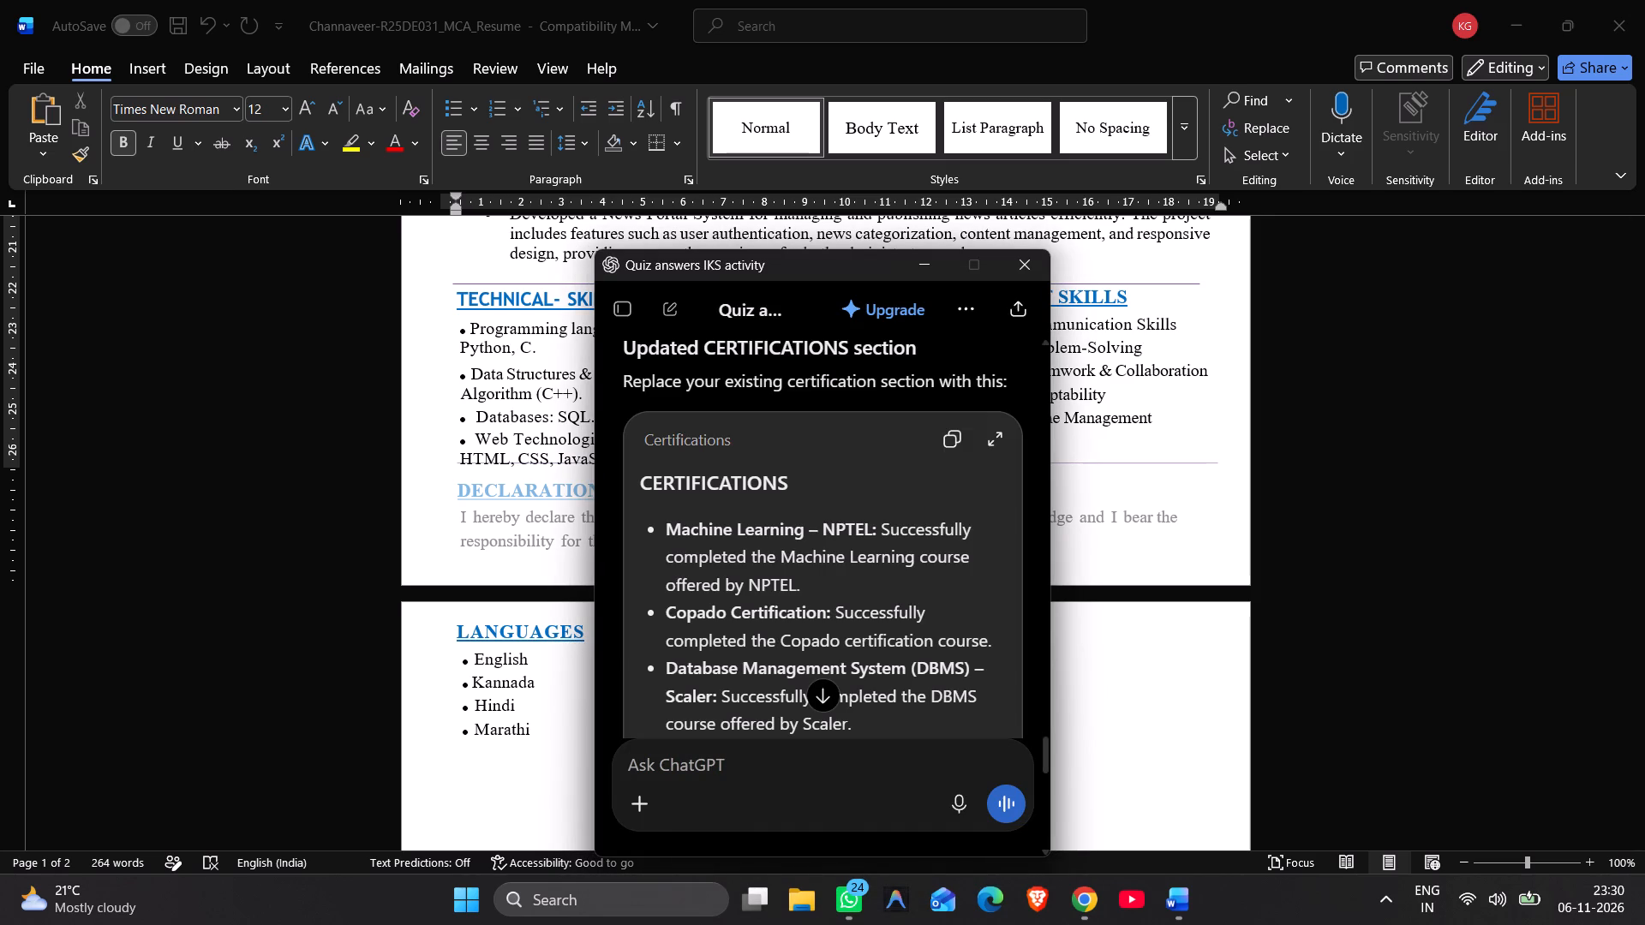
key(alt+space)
Clear the percentage value of the Pre-University Course entry in the Education section, keeping the "Percentage:" label.
scroll(660, 636, up, 2)
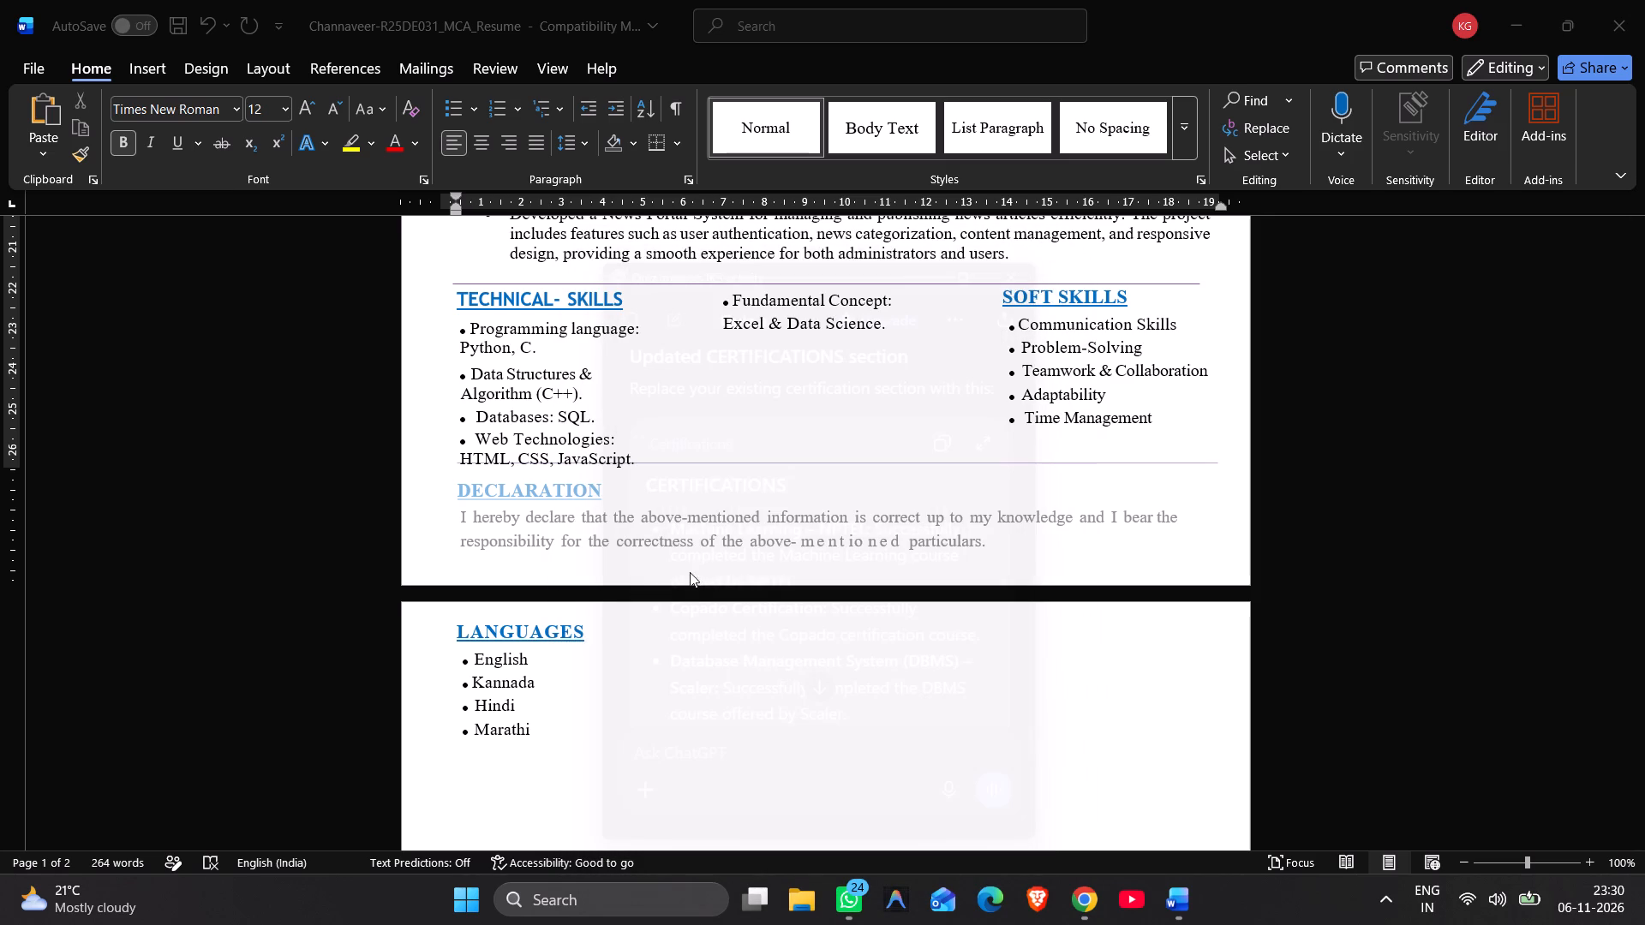
scroll(722, 446, up, 2)
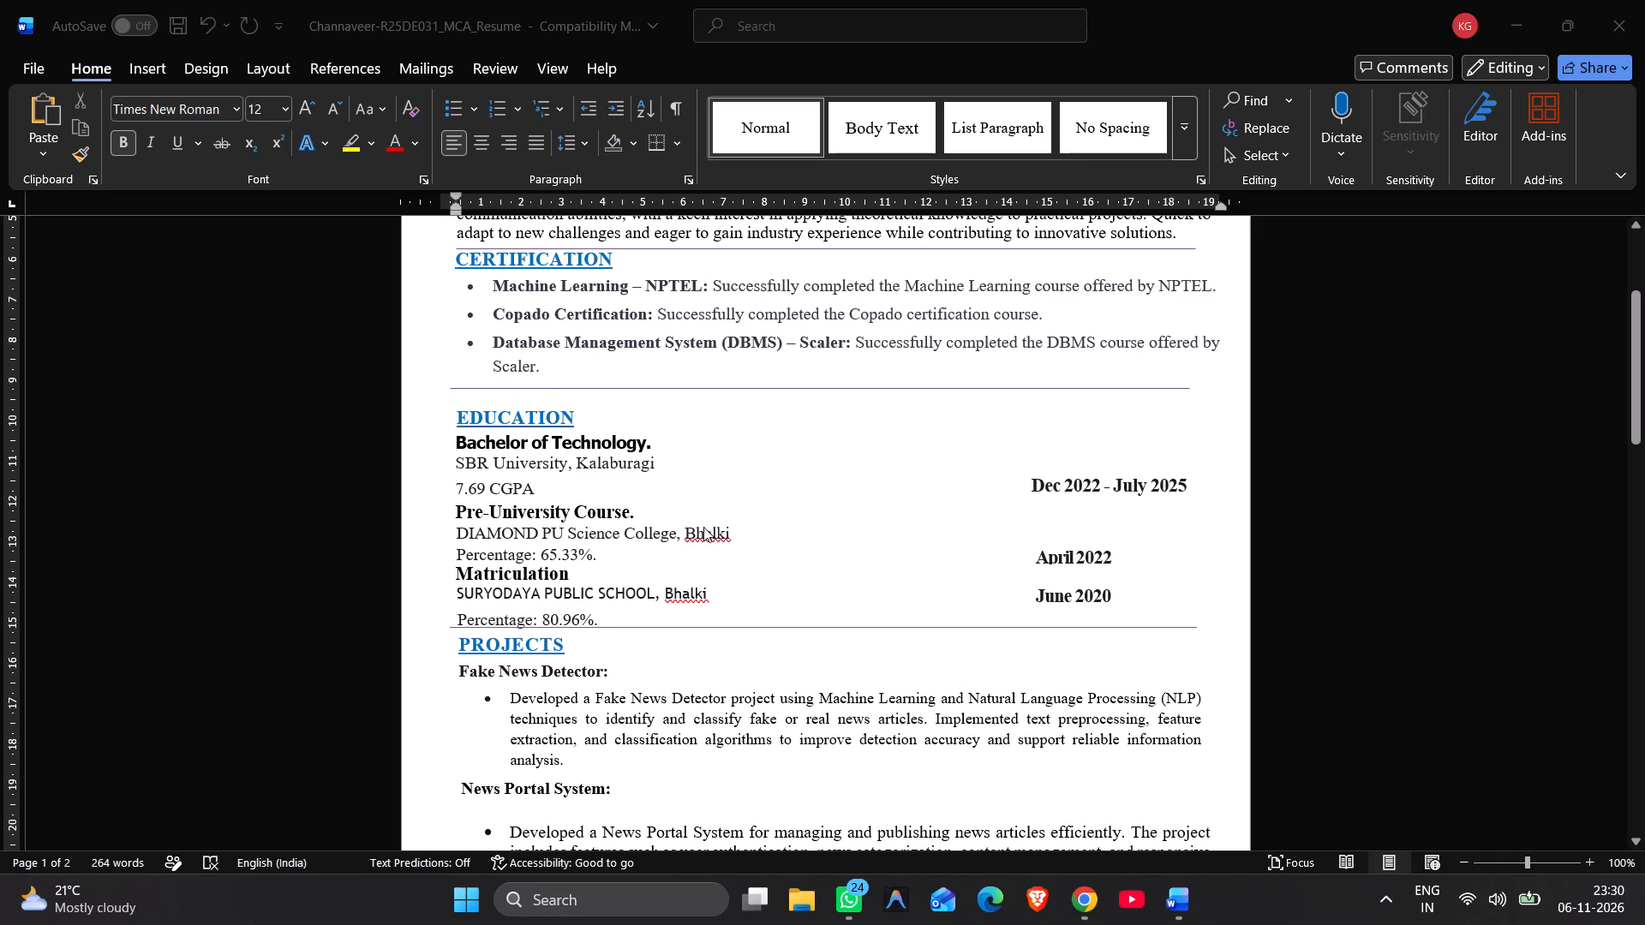
click(737, 527)
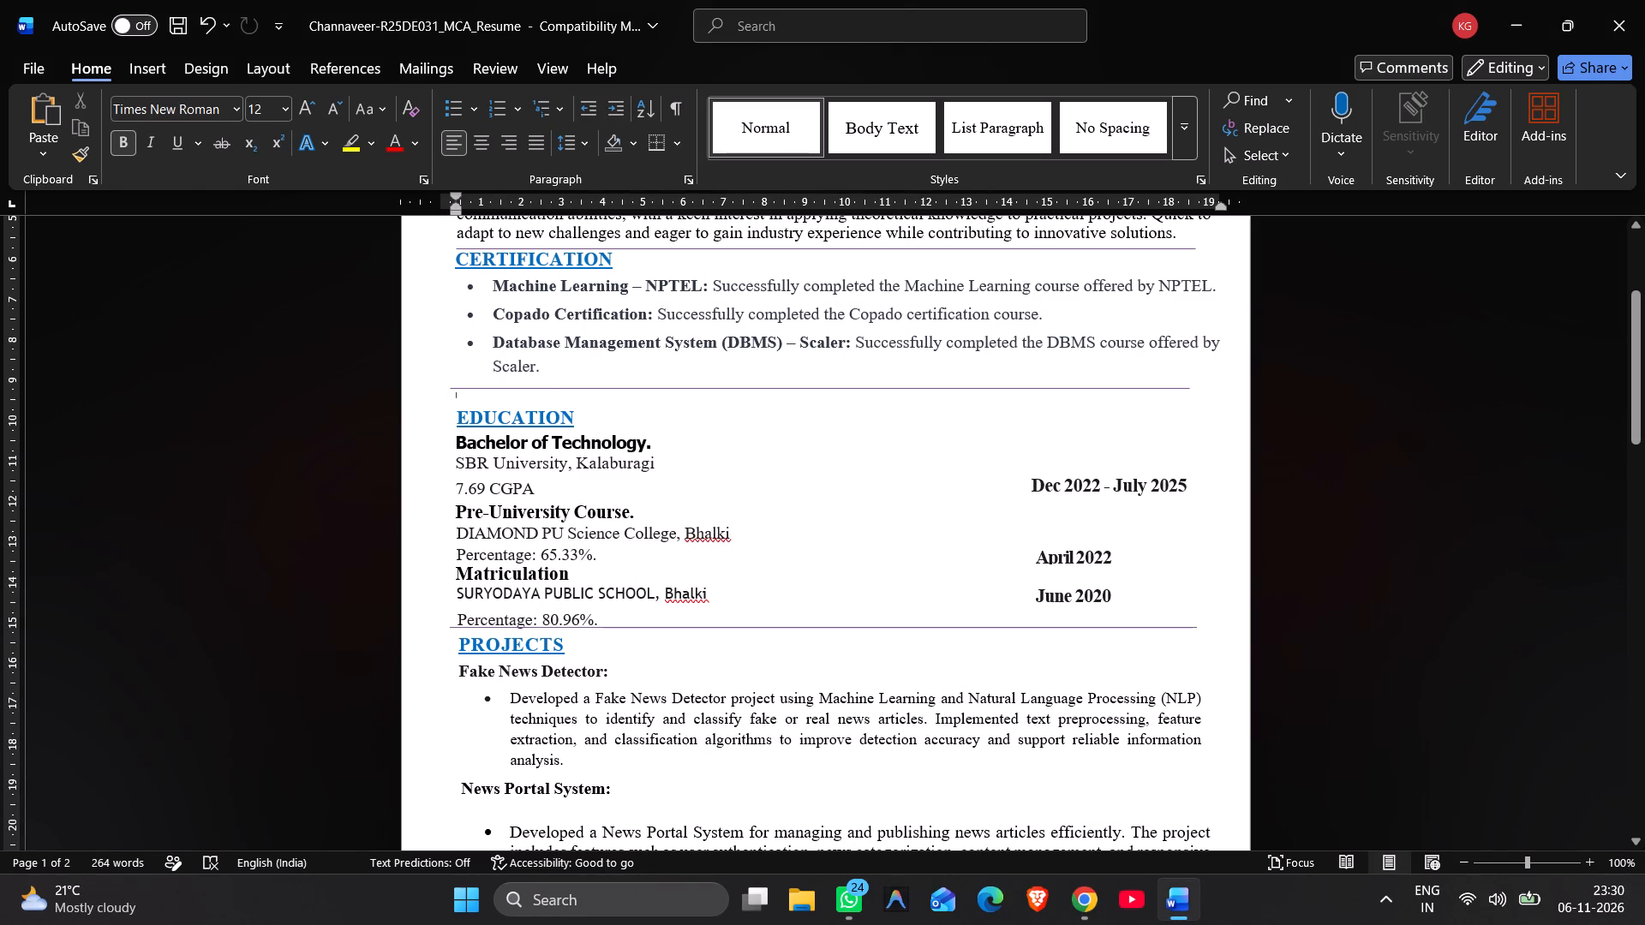
click(607, 560)
key(BackSpace)
key(BackSpace)
key(BackSpace)
key(BackSpace)
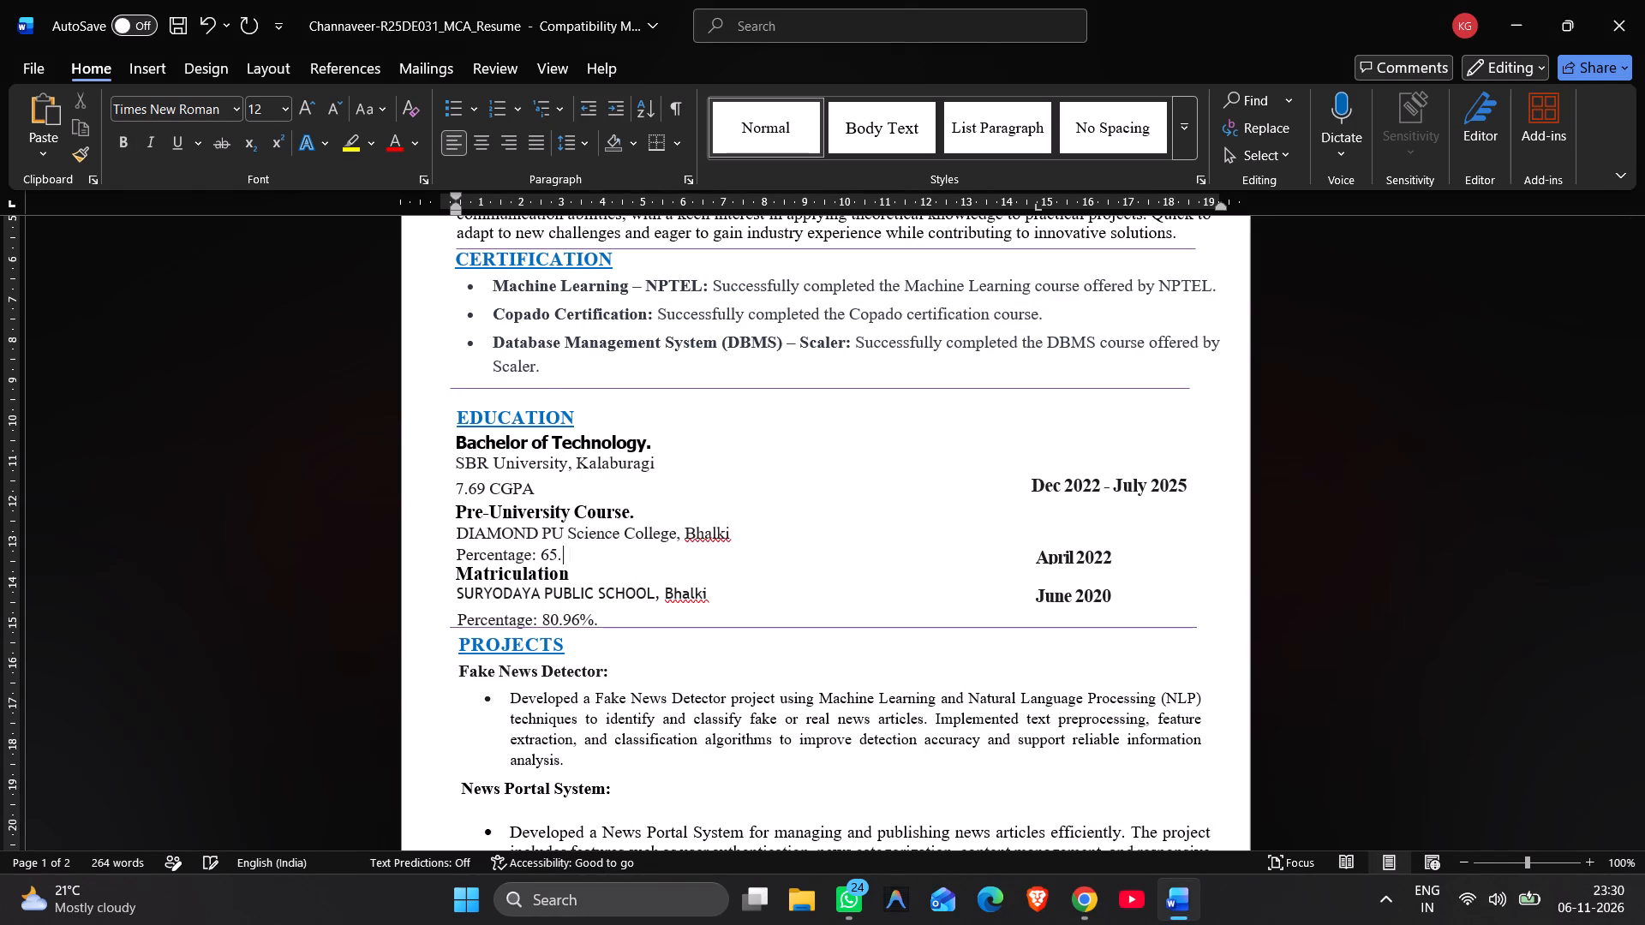
key(BackSpace)
key(BackSpace)
key(BackSpace)
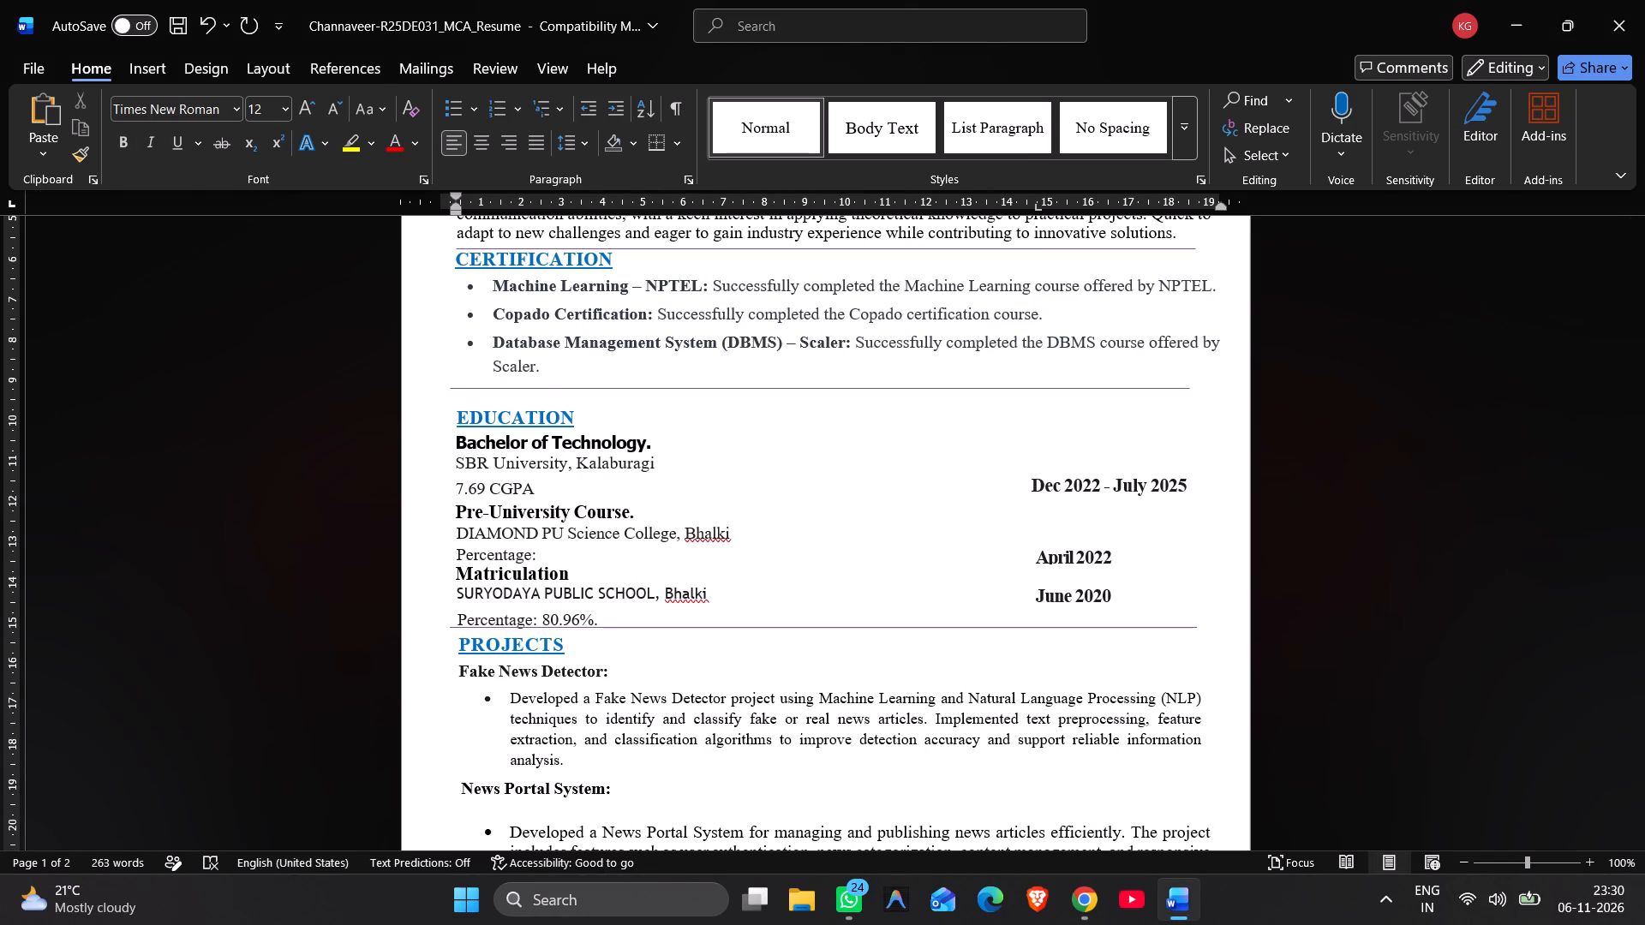
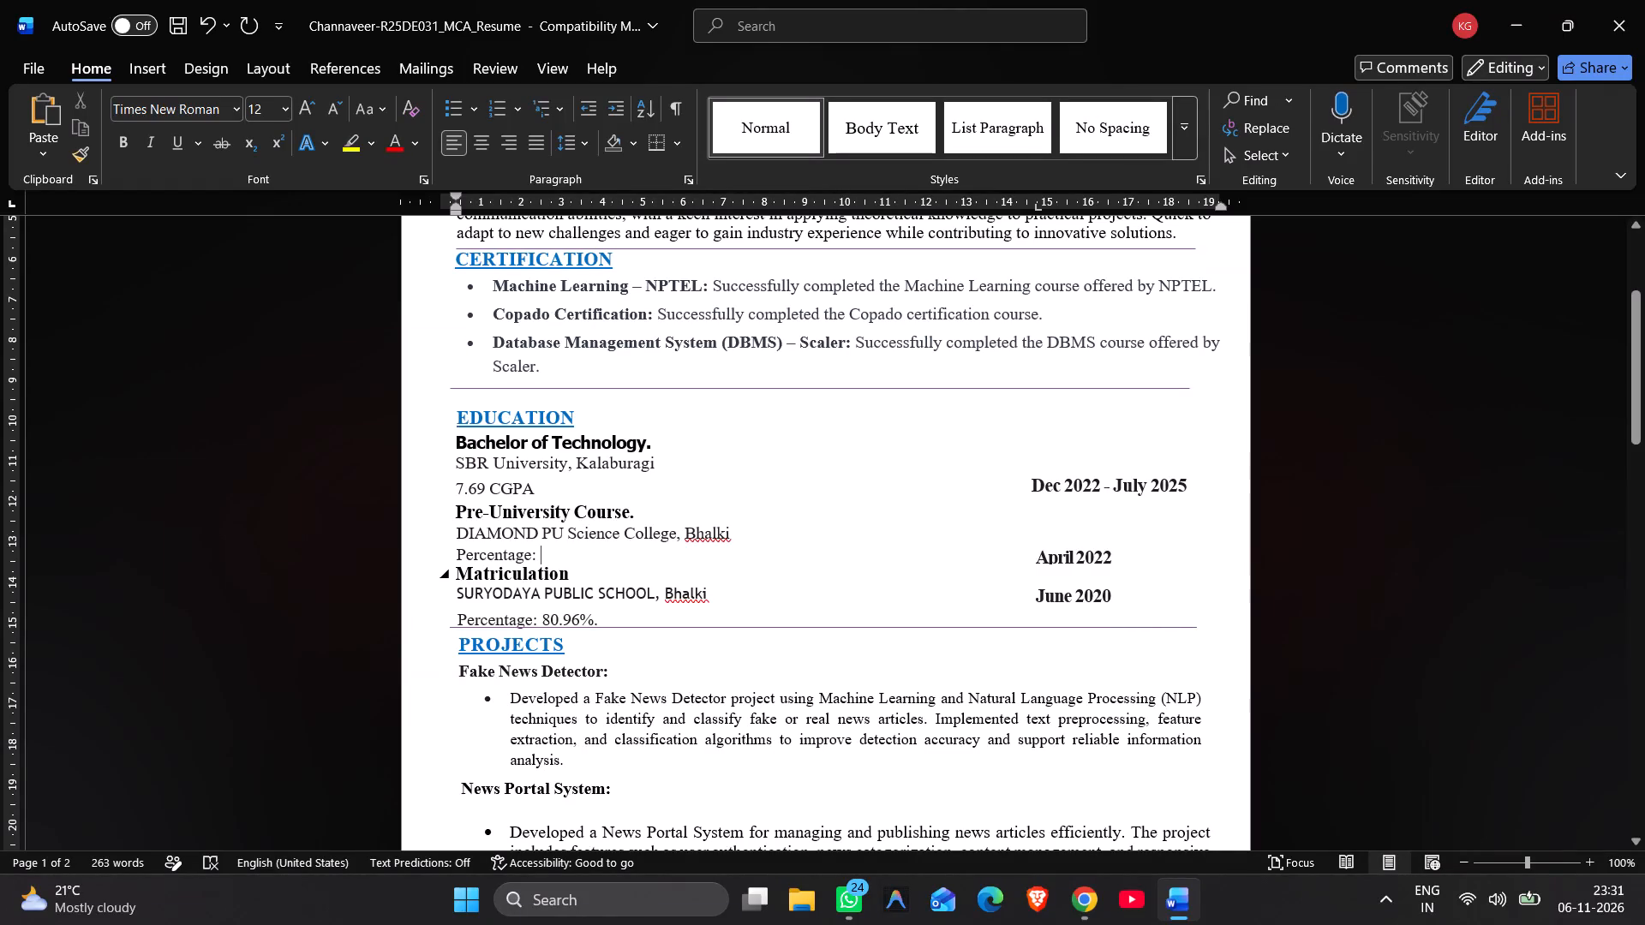
Enter 93.17% as the percentage of the Pre-University Course entry in the Education section.
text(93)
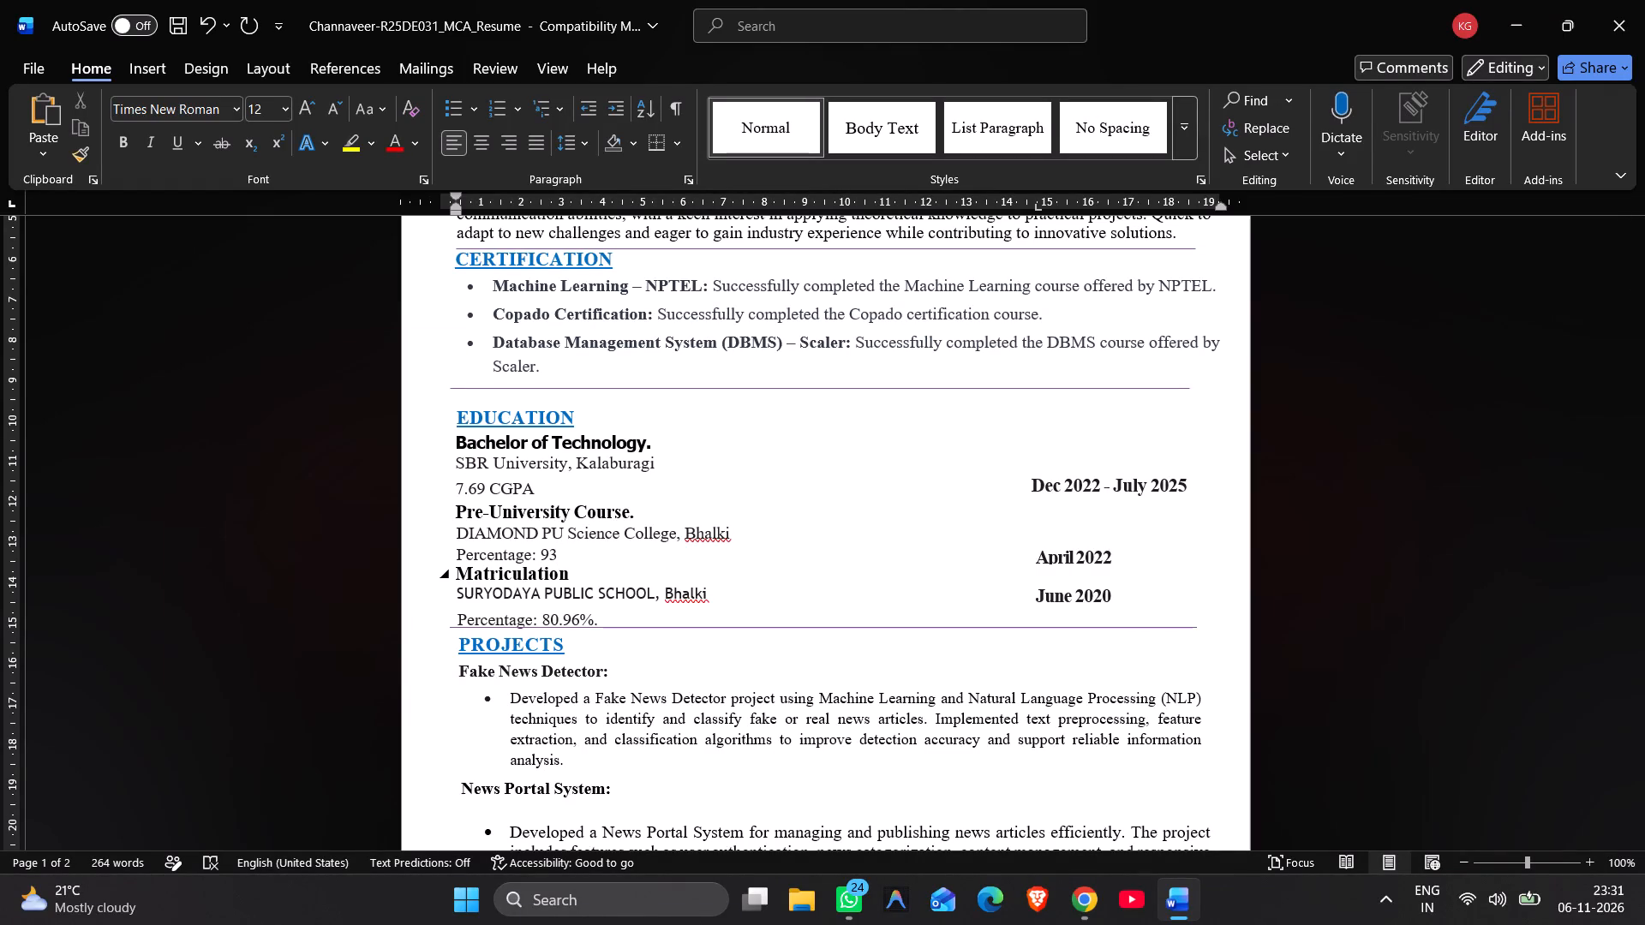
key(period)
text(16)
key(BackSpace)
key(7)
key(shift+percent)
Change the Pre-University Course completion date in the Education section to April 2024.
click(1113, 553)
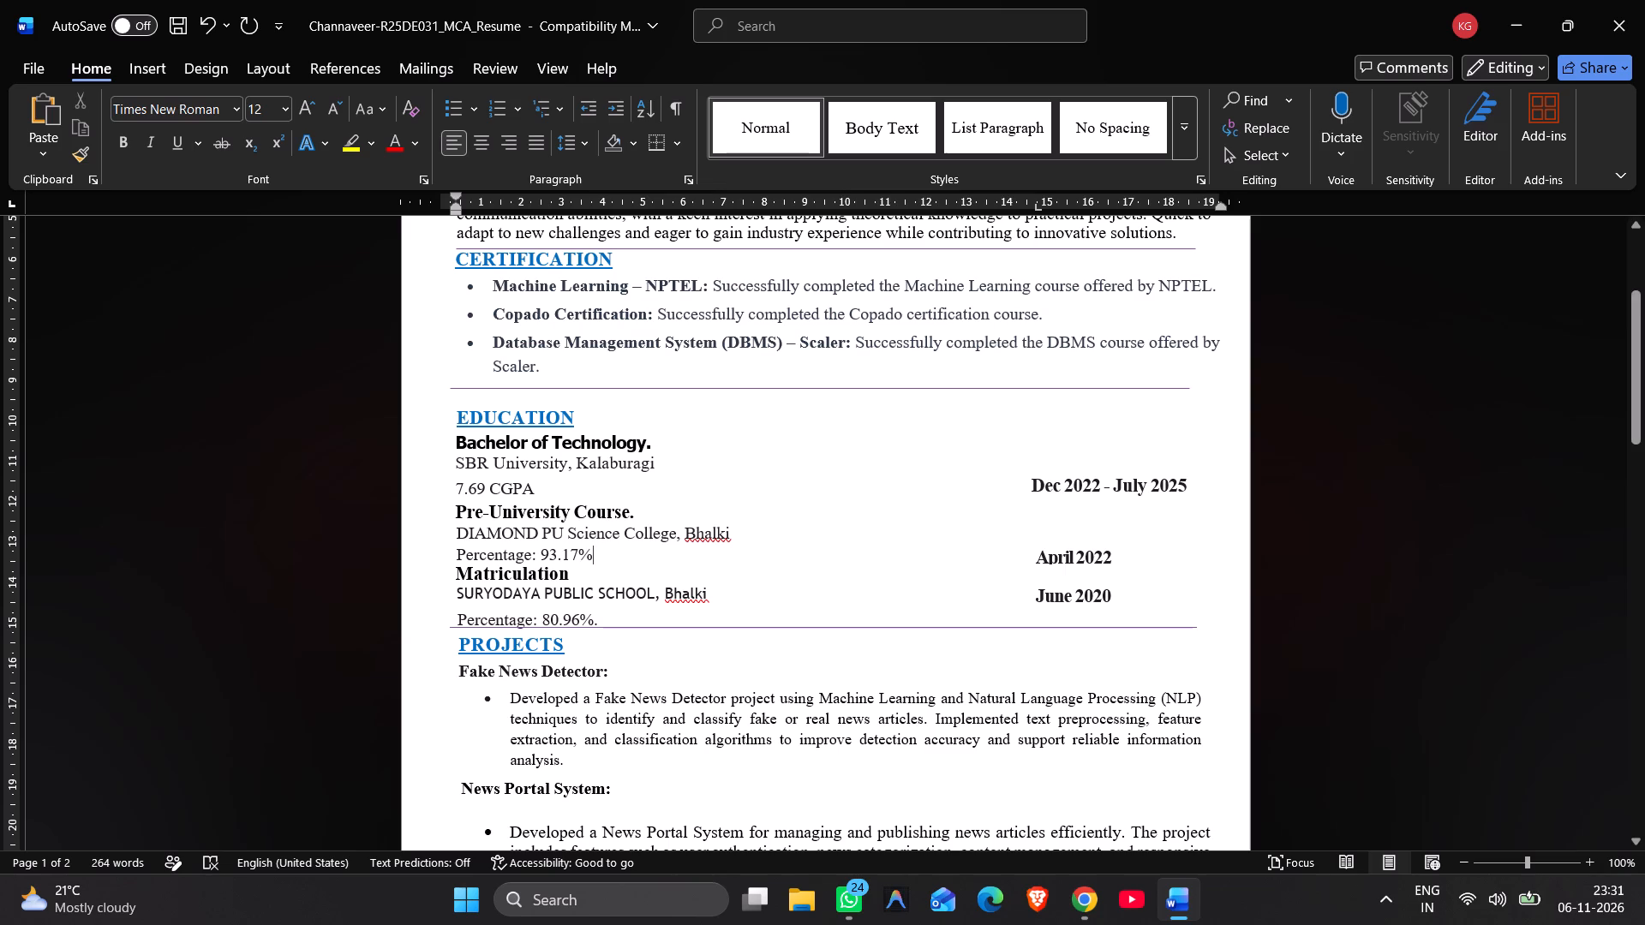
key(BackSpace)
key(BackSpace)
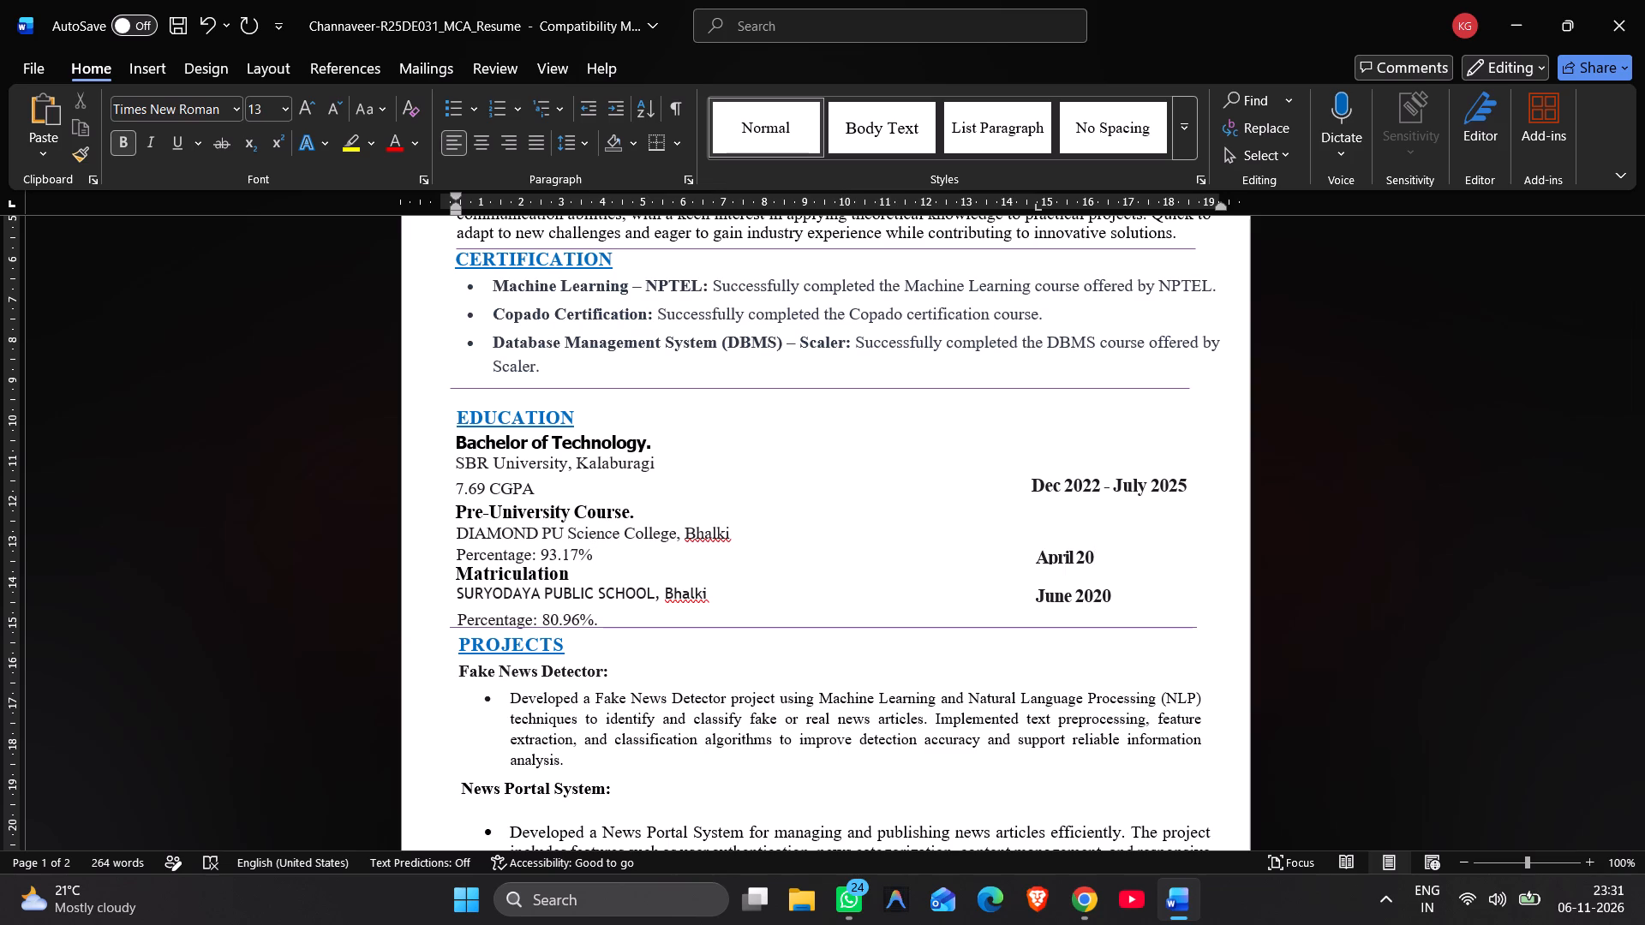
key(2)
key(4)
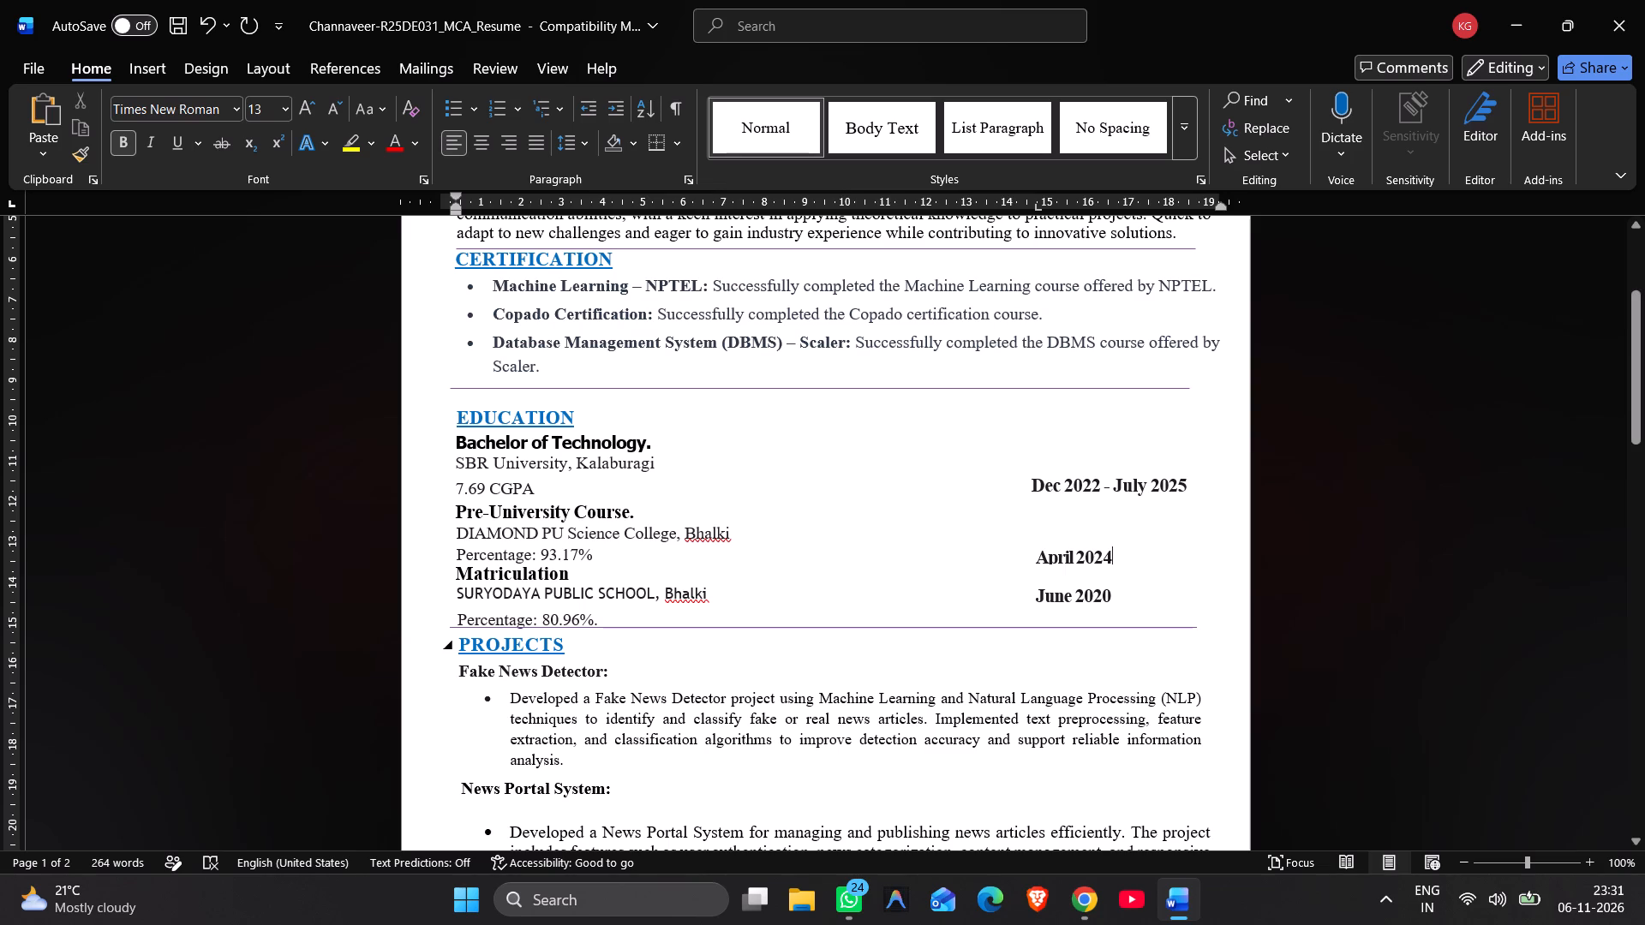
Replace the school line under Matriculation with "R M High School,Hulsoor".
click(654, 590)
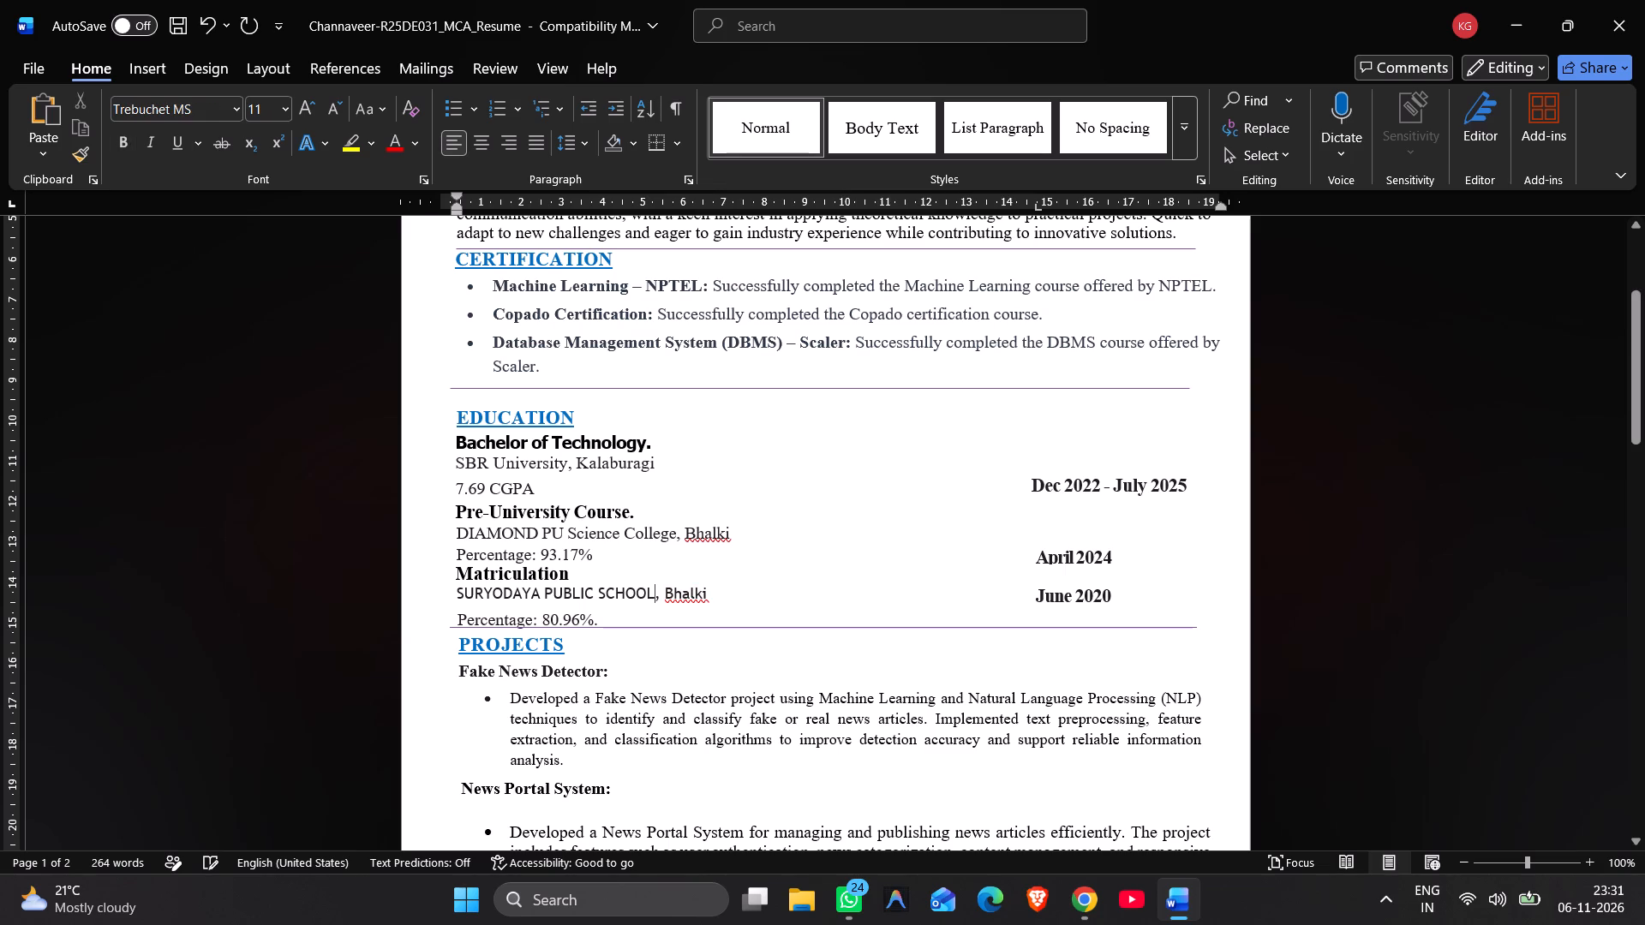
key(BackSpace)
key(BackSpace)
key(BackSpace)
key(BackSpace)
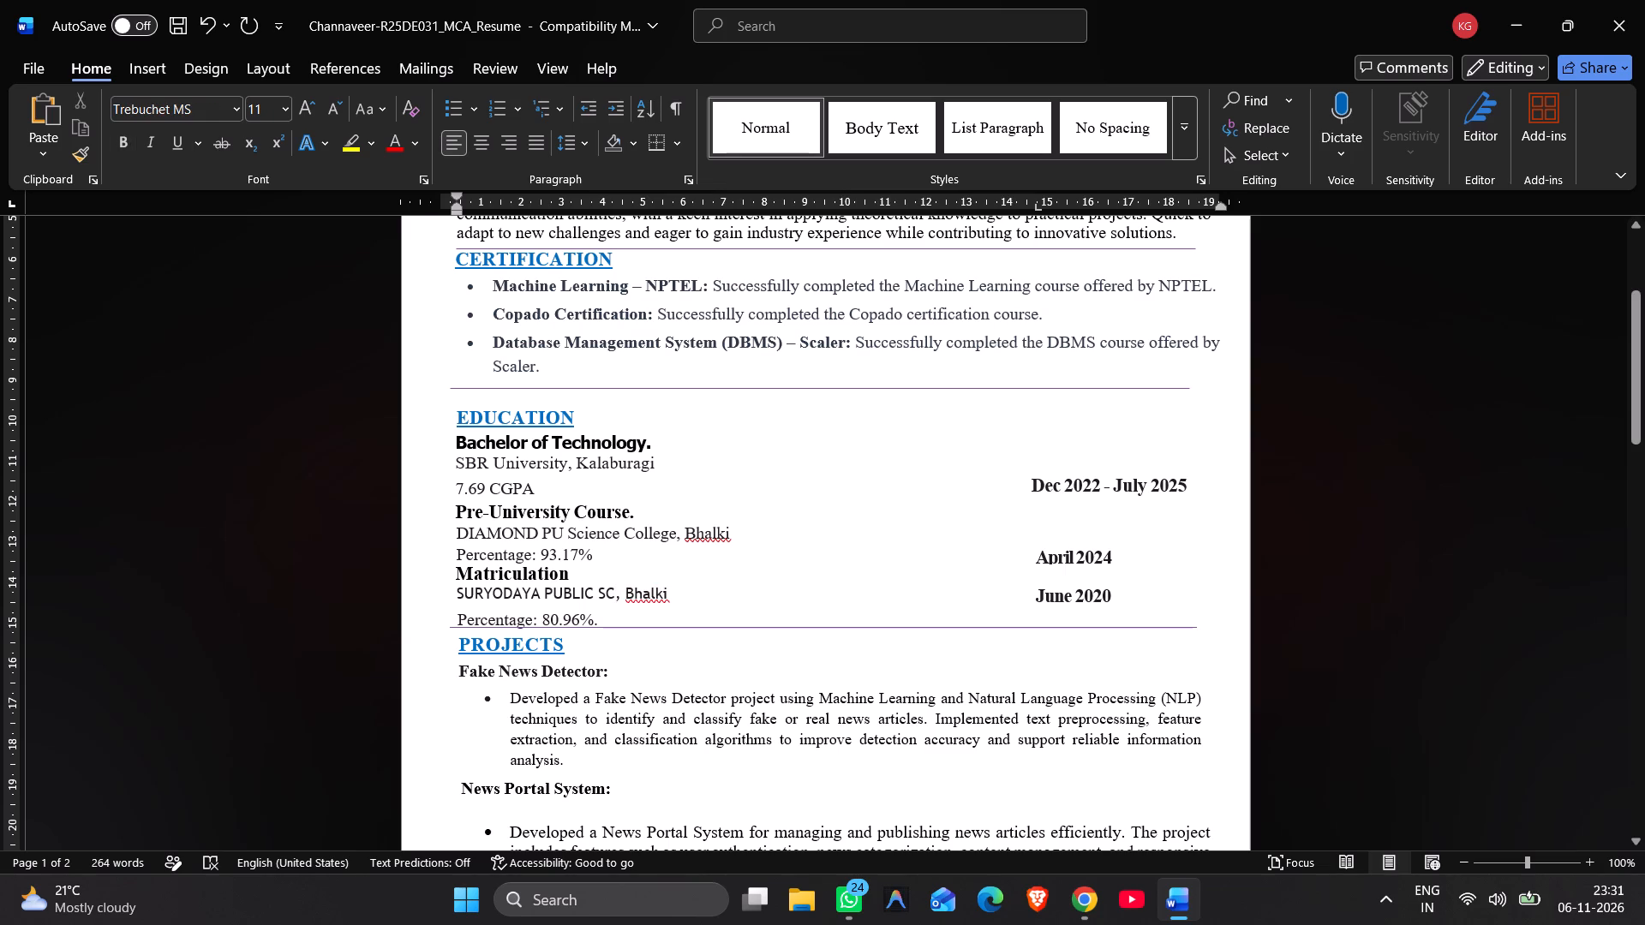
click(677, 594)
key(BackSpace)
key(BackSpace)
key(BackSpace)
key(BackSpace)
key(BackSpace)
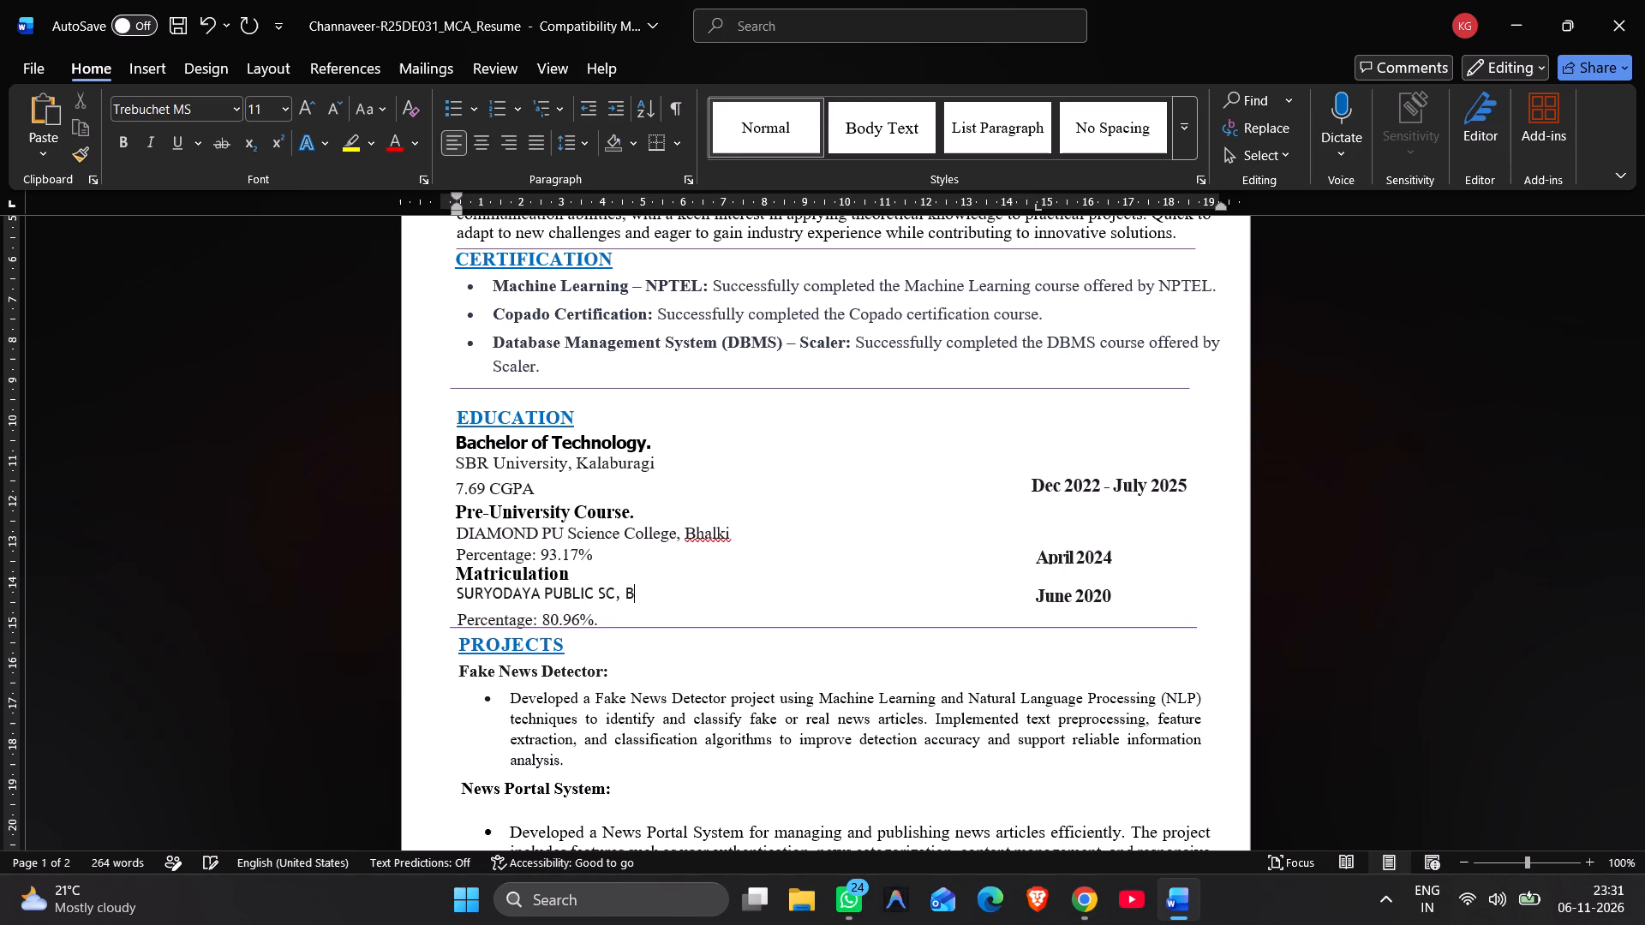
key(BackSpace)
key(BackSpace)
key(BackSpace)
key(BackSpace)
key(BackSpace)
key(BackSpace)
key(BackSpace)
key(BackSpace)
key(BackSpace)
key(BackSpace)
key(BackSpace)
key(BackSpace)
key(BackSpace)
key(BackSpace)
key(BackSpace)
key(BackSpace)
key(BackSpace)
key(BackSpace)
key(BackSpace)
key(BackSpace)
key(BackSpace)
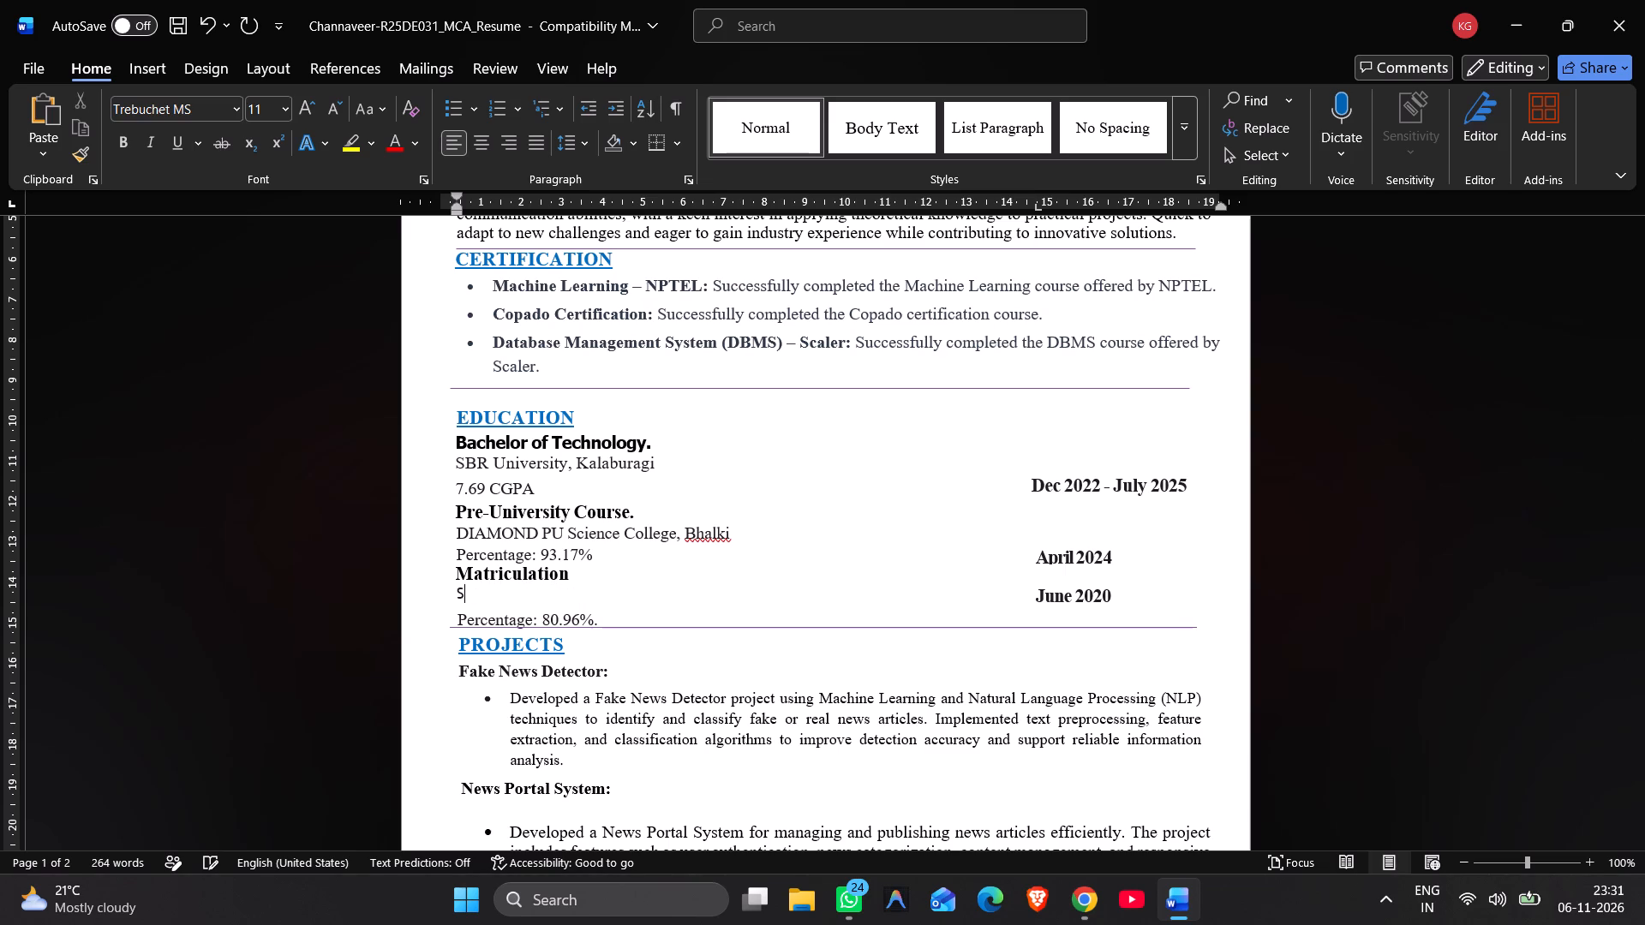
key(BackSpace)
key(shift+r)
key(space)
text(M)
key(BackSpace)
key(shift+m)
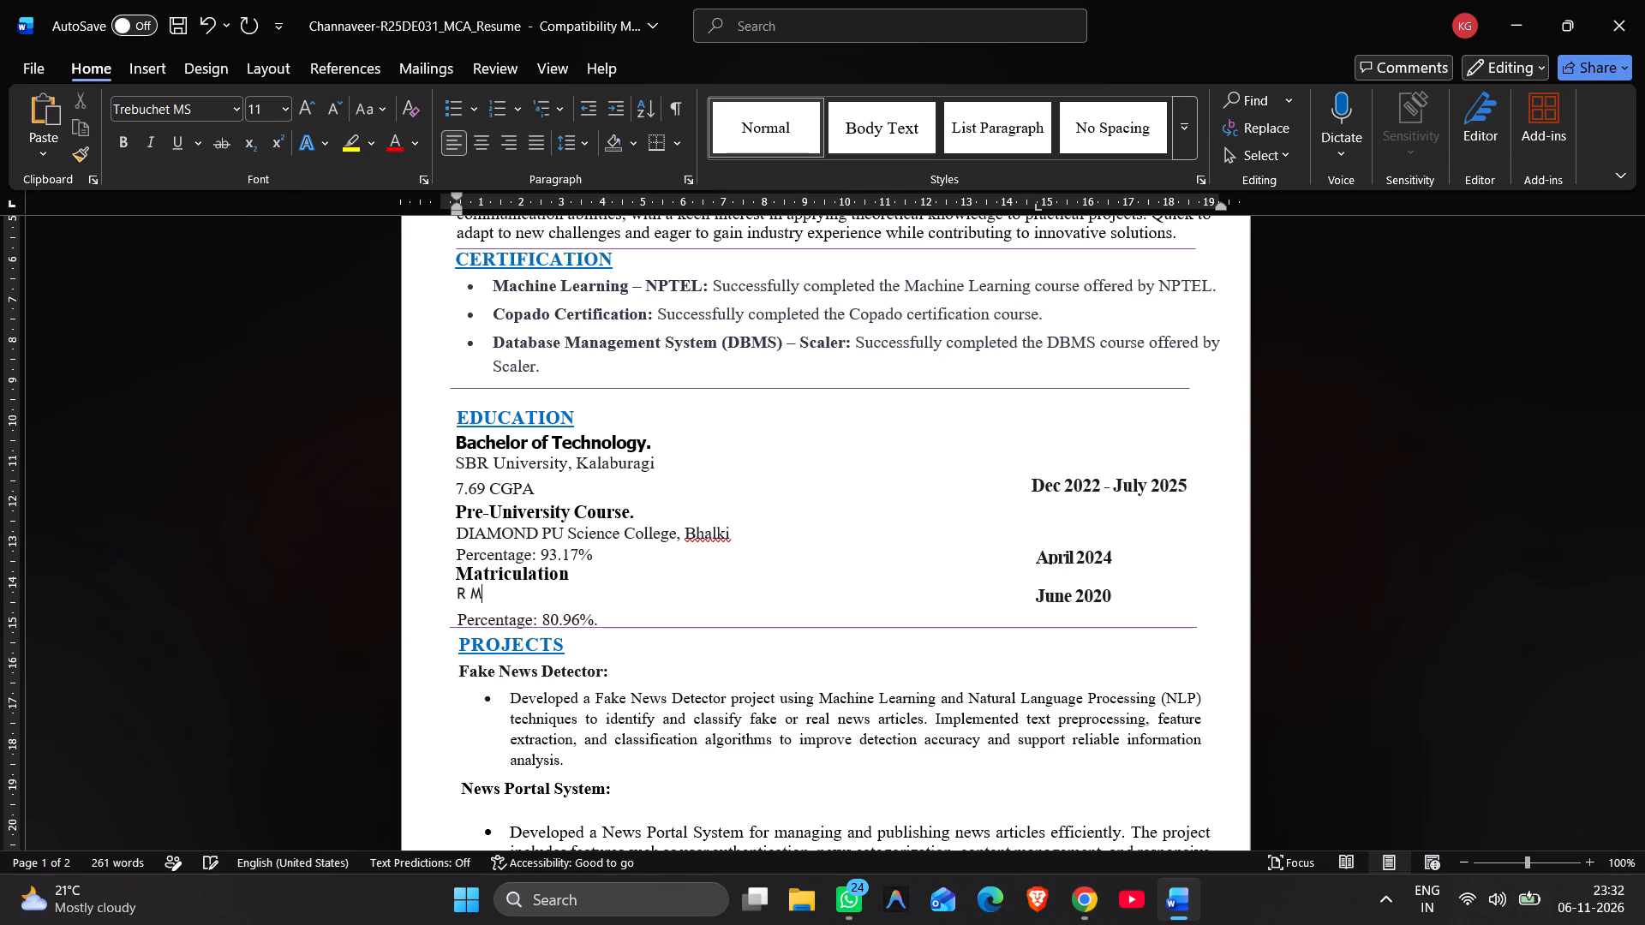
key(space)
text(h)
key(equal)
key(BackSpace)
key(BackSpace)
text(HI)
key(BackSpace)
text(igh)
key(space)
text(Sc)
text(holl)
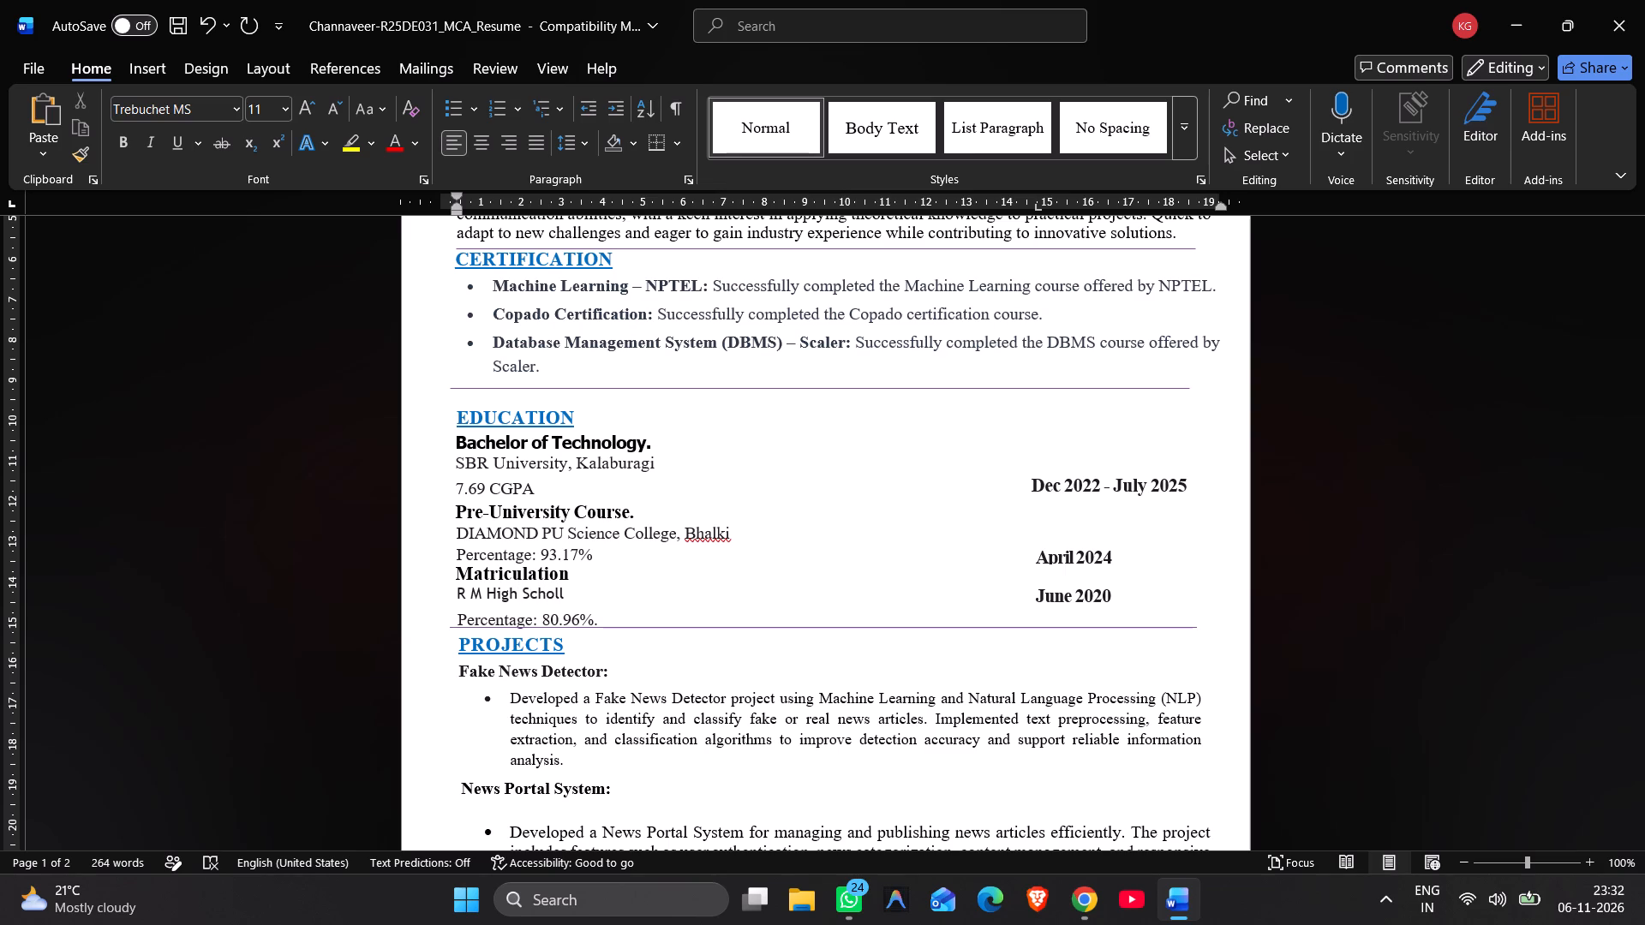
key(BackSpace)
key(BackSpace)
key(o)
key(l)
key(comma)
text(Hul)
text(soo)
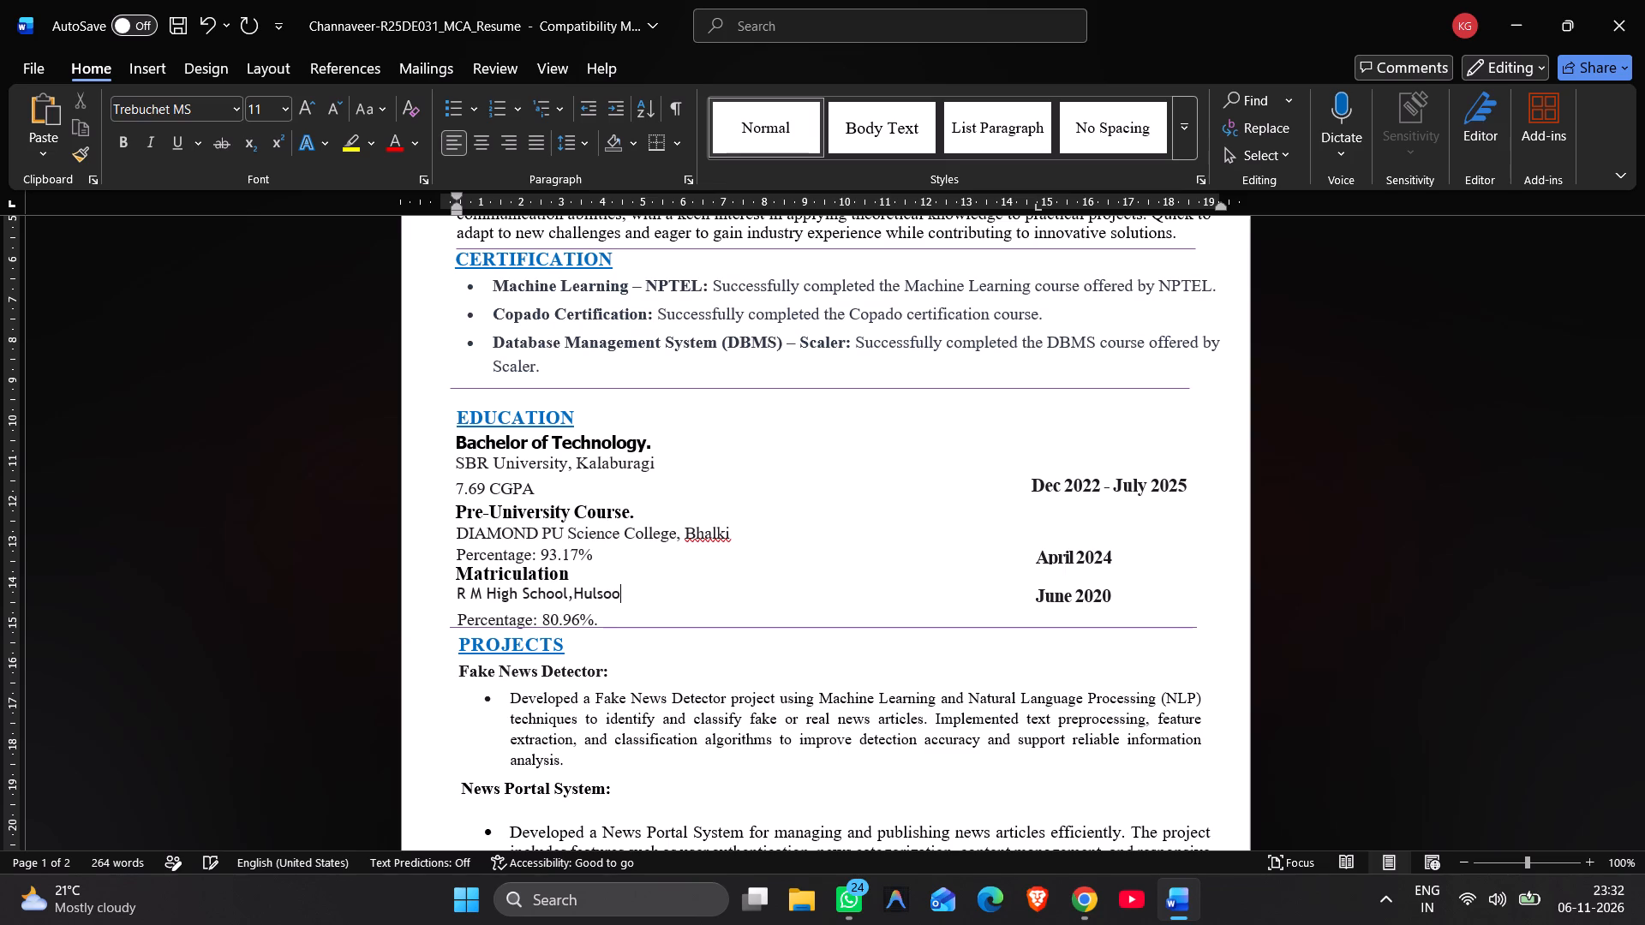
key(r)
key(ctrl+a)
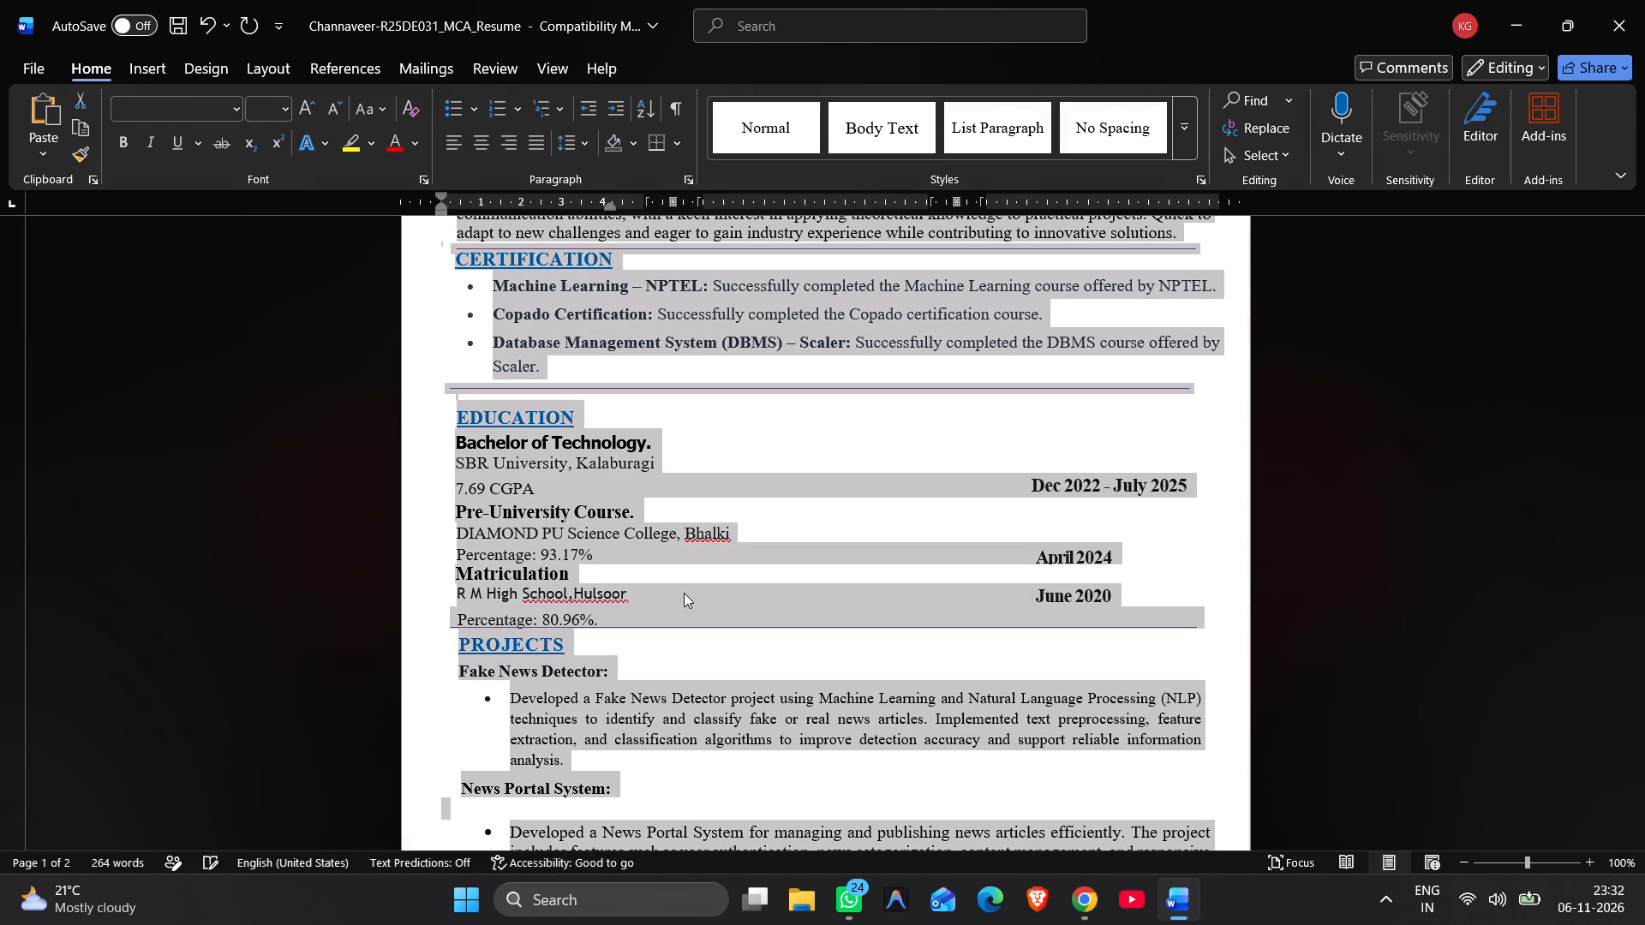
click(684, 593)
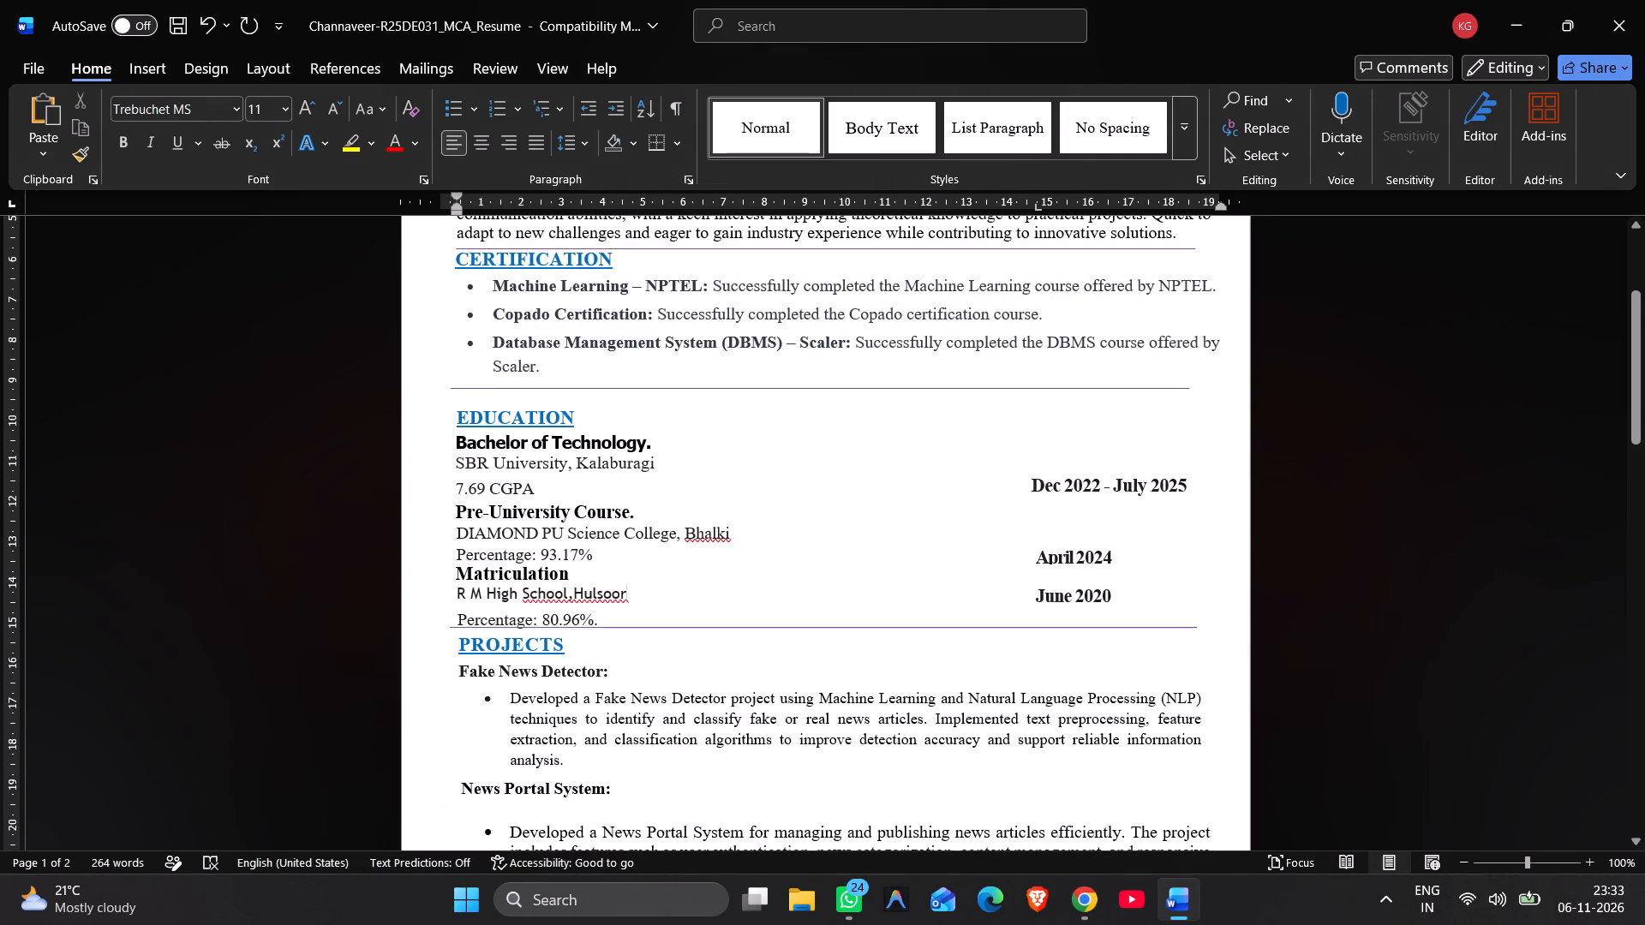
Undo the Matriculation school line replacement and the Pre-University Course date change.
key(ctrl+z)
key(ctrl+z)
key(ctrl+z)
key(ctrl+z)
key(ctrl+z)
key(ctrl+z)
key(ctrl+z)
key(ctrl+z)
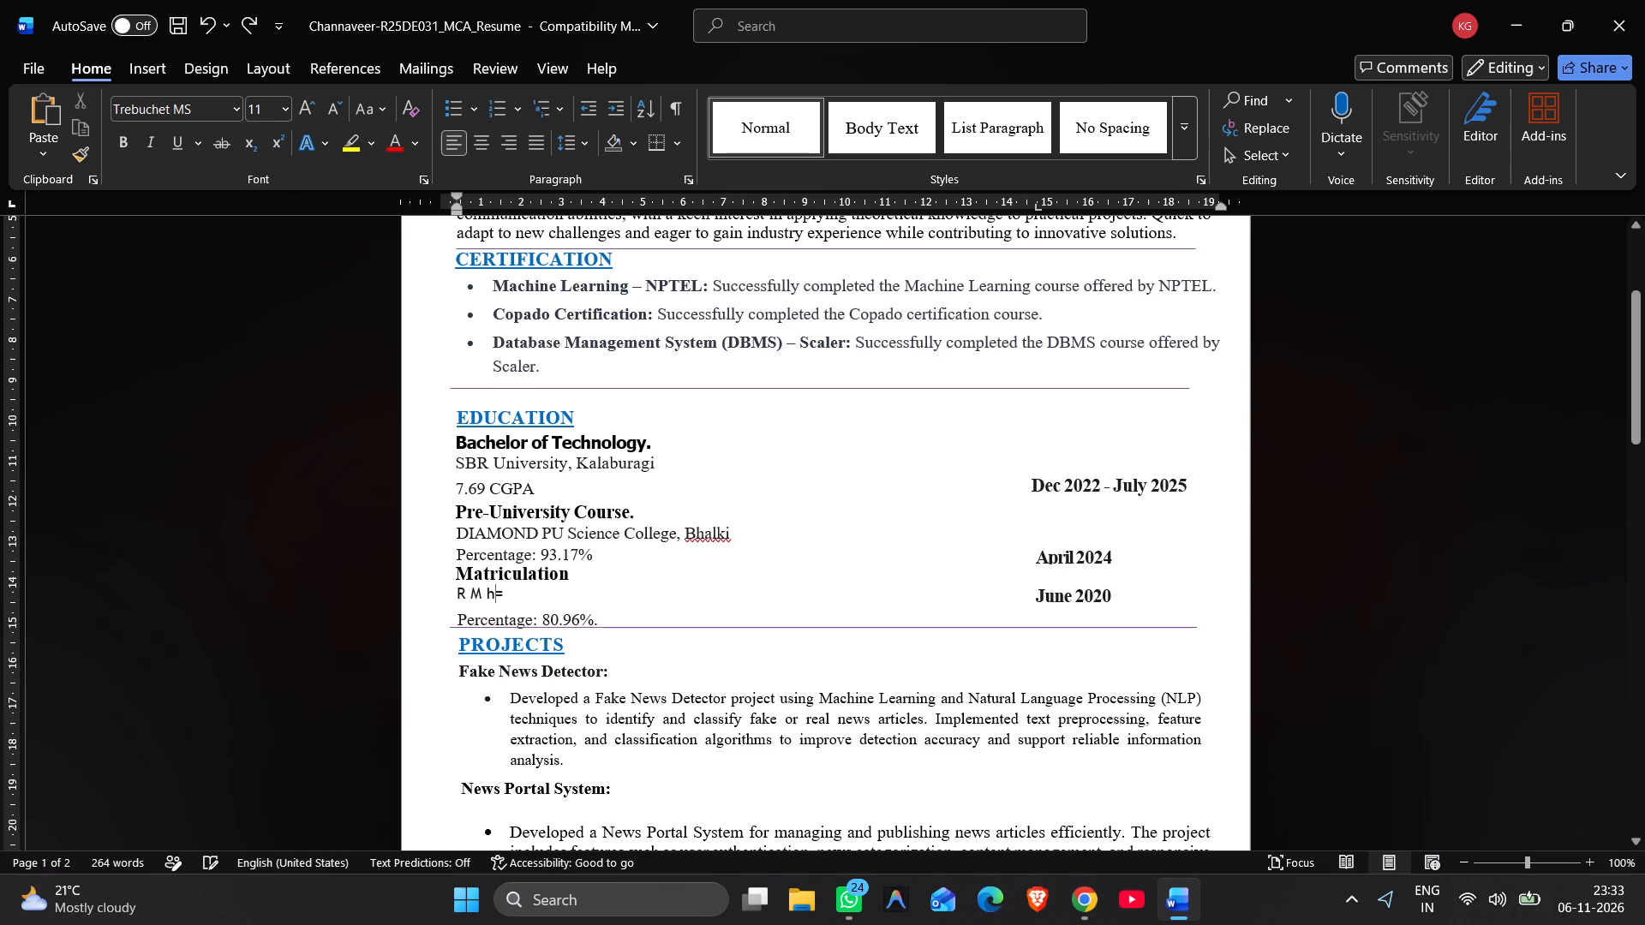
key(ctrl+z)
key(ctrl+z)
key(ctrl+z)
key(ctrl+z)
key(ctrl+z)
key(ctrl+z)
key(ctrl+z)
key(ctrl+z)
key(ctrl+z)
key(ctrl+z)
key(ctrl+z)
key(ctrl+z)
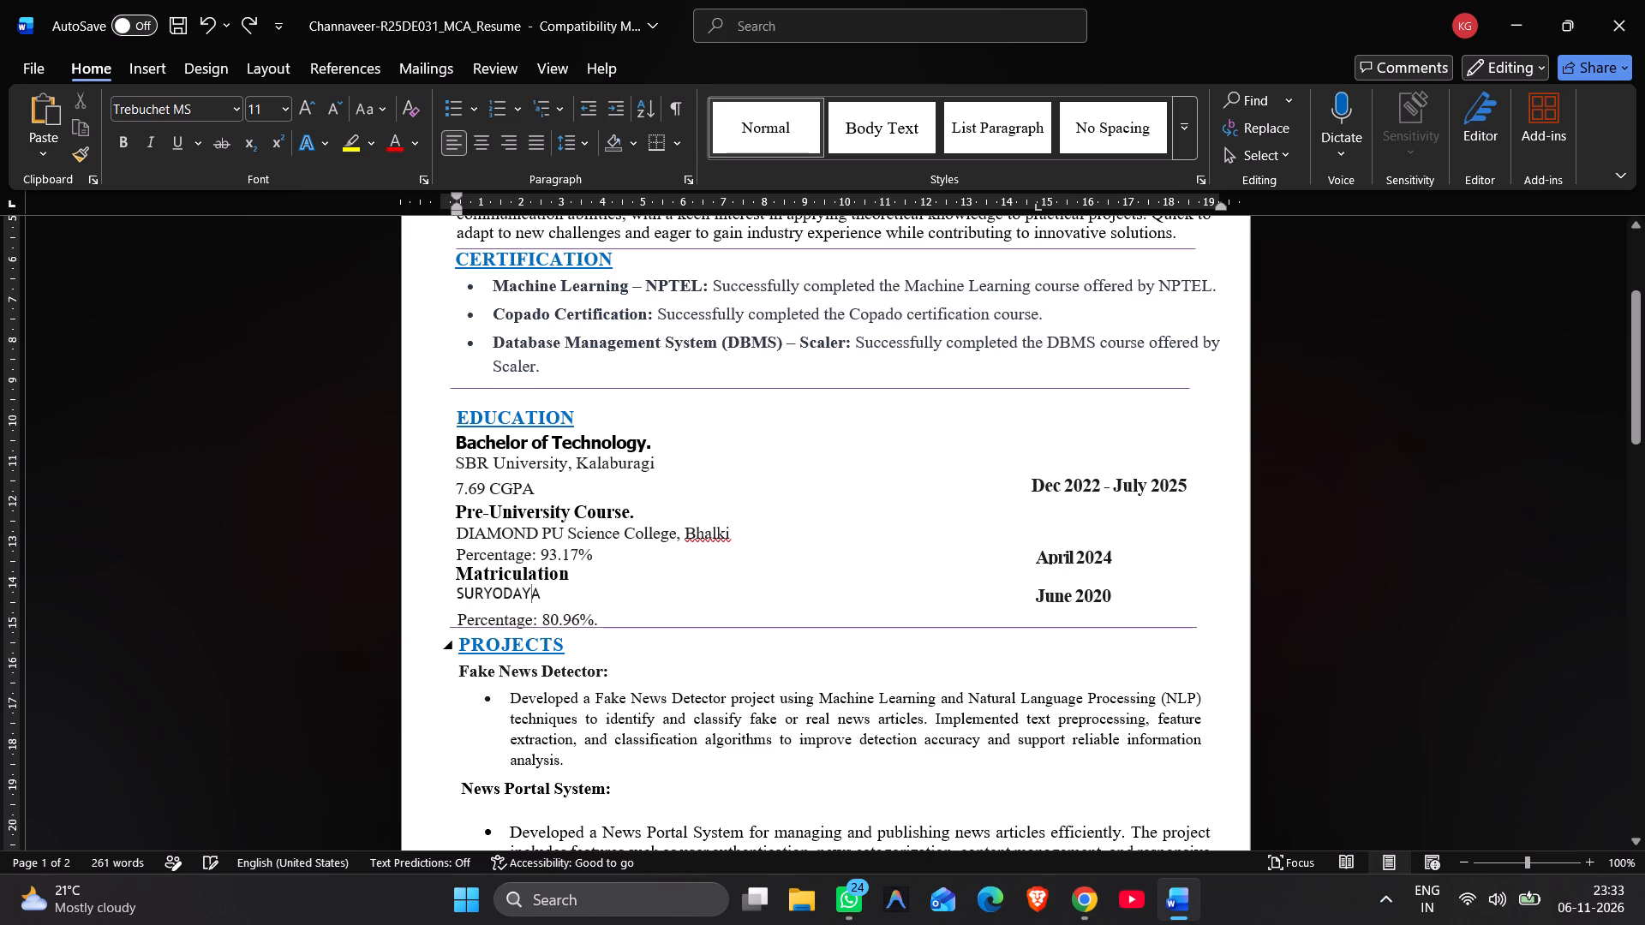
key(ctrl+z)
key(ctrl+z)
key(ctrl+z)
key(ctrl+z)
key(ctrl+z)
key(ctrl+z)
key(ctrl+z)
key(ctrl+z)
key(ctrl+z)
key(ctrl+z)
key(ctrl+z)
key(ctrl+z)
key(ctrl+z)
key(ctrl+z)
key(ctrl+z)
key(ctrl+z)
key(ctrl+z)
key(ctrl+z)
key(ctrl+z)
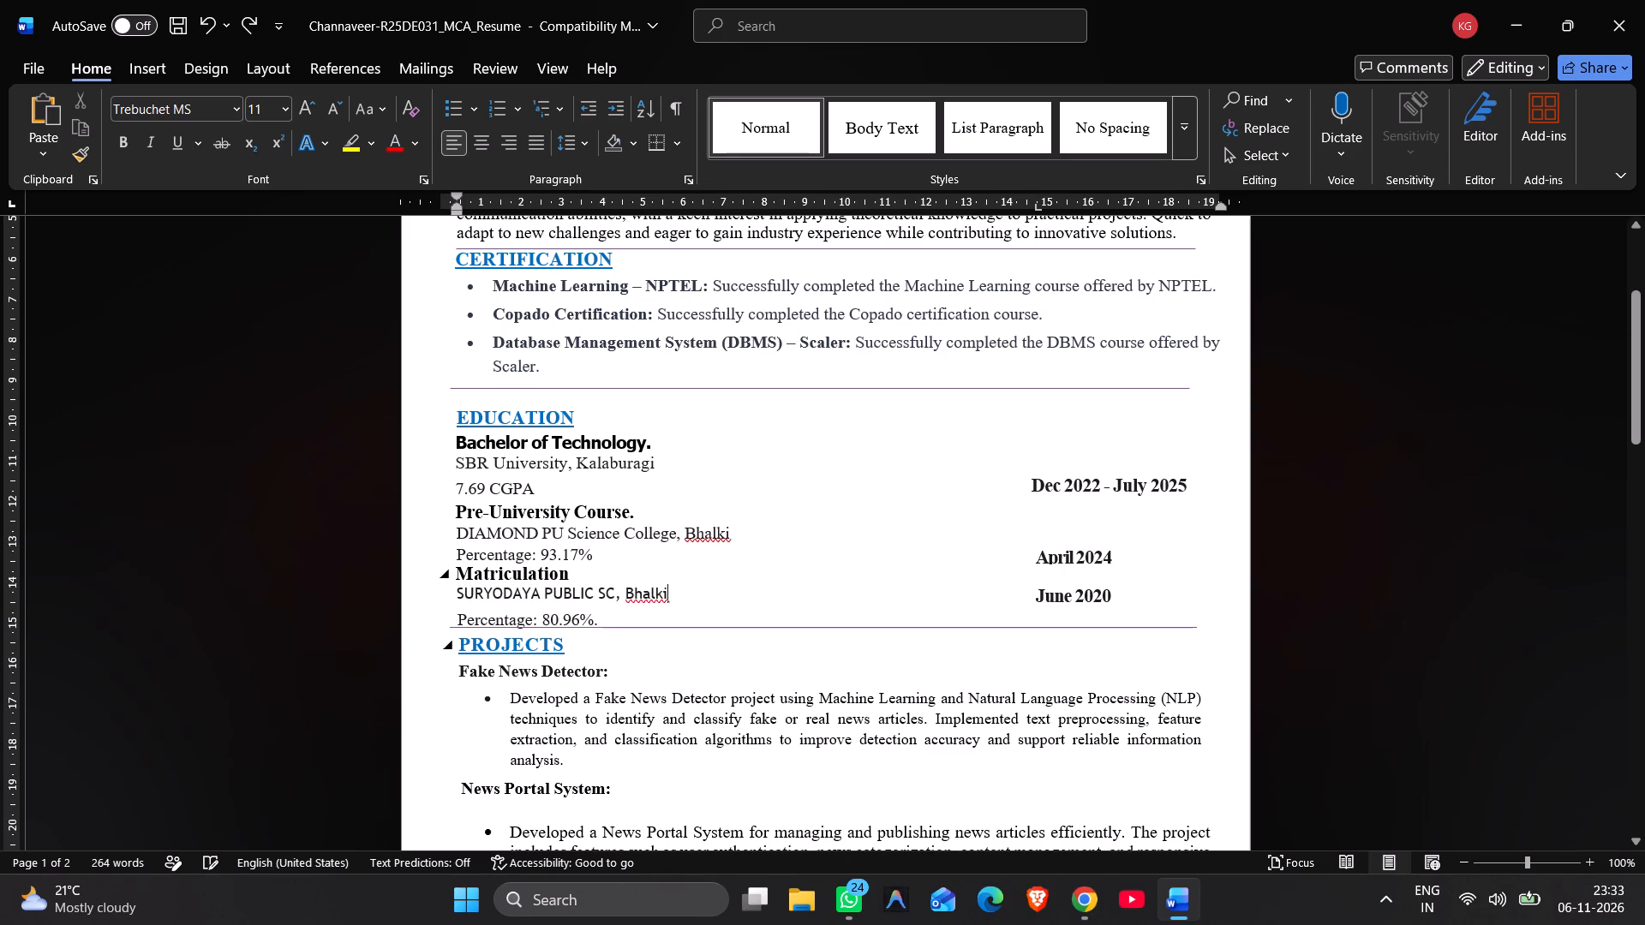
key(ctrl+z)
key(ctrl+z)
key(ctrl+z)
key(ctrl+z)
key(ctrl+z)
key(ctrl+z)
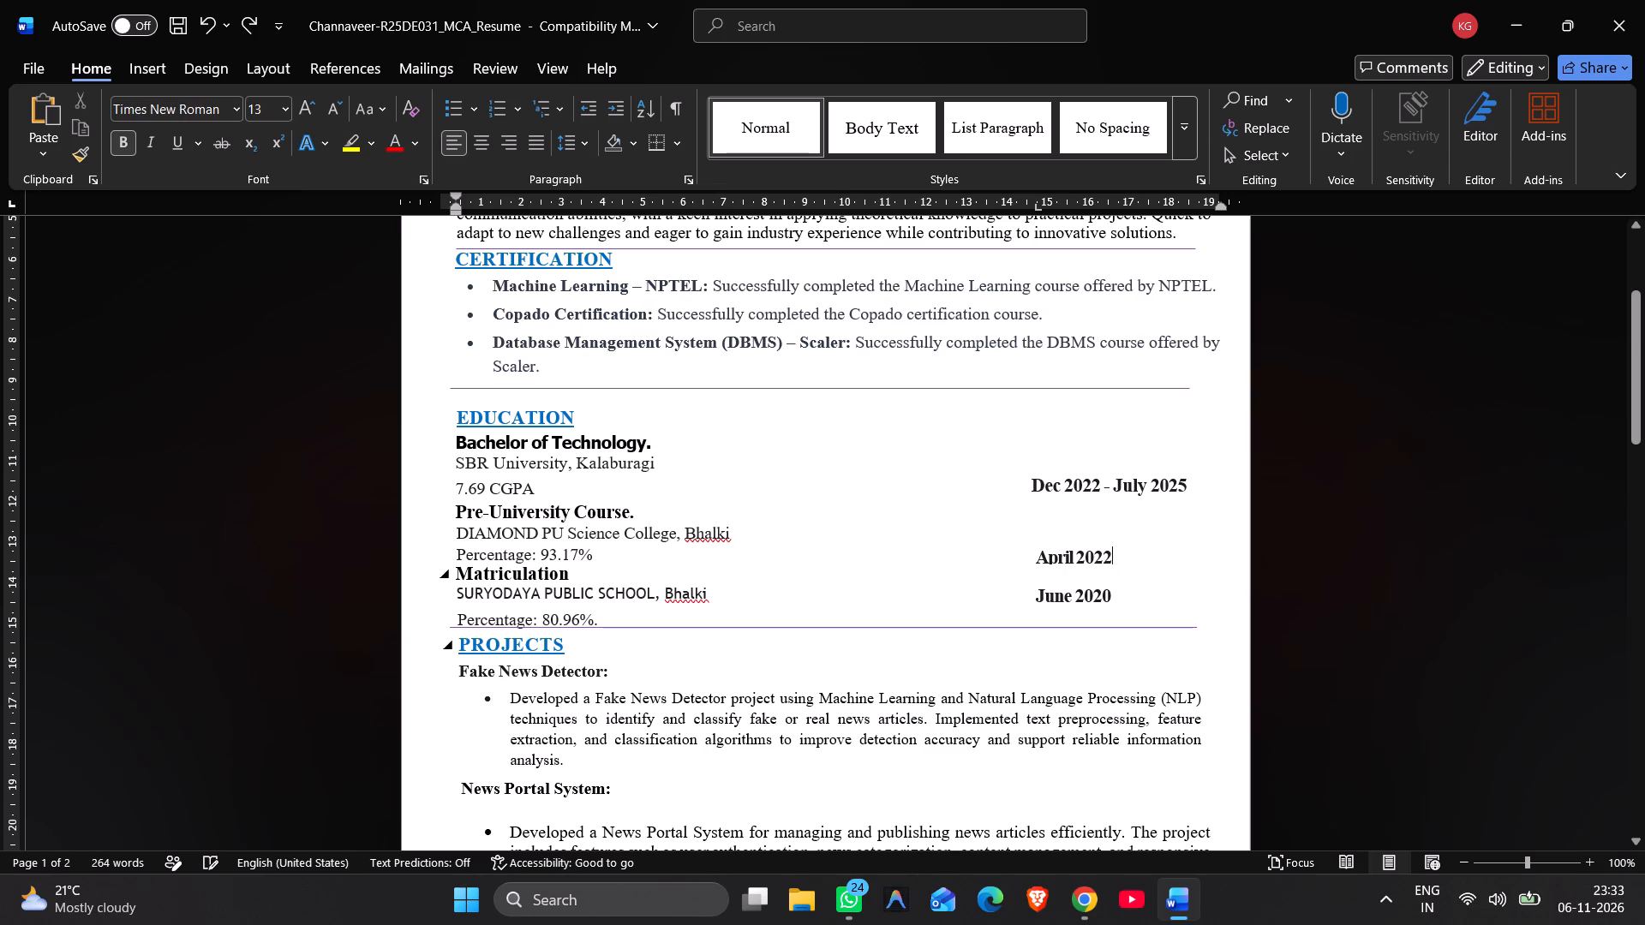
Change the Pre-University Course completion date in the Education section to April 2024.
key(BackSpace)
key(BackSpace)
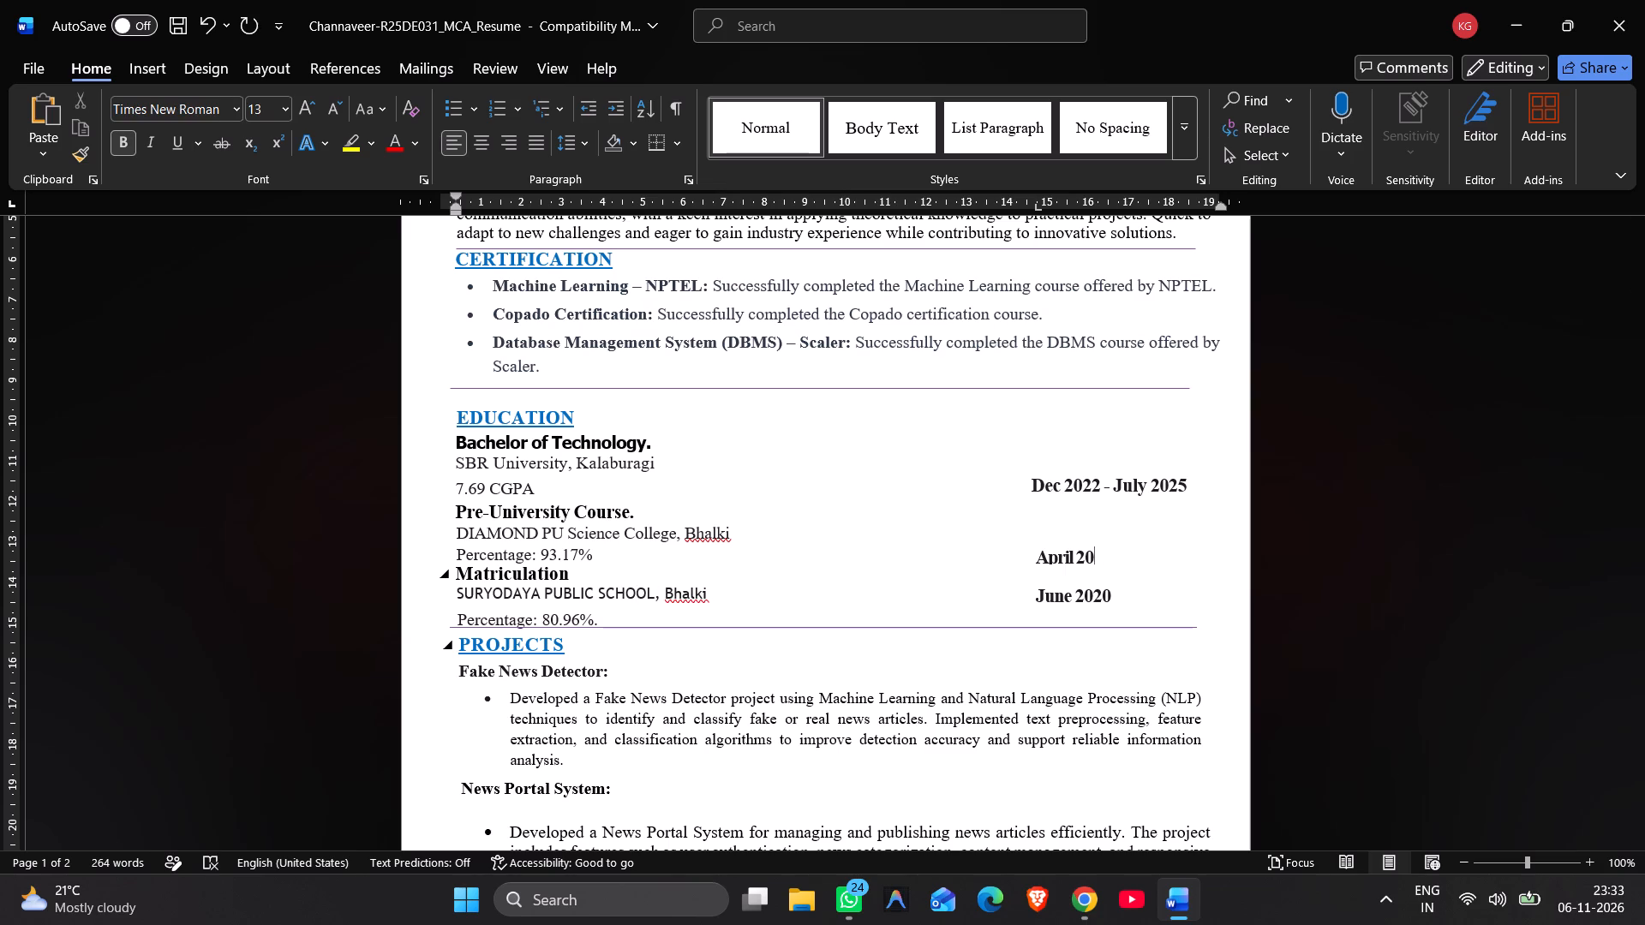
key(Down)
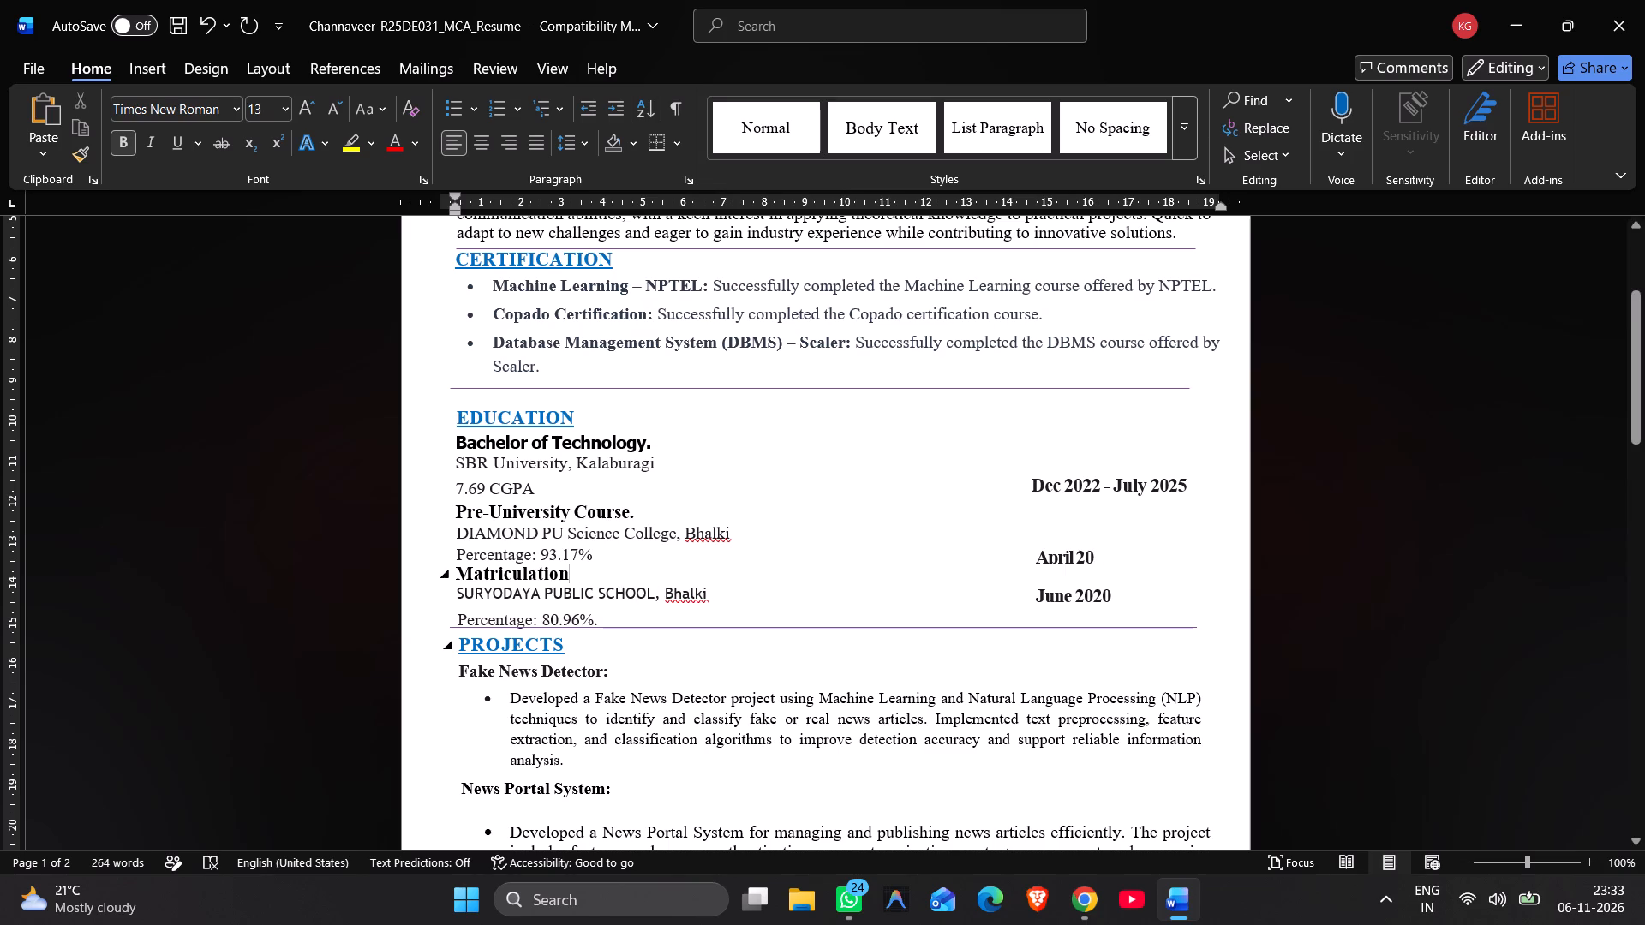
click(1112, 551)
key(Down)
key(Left)
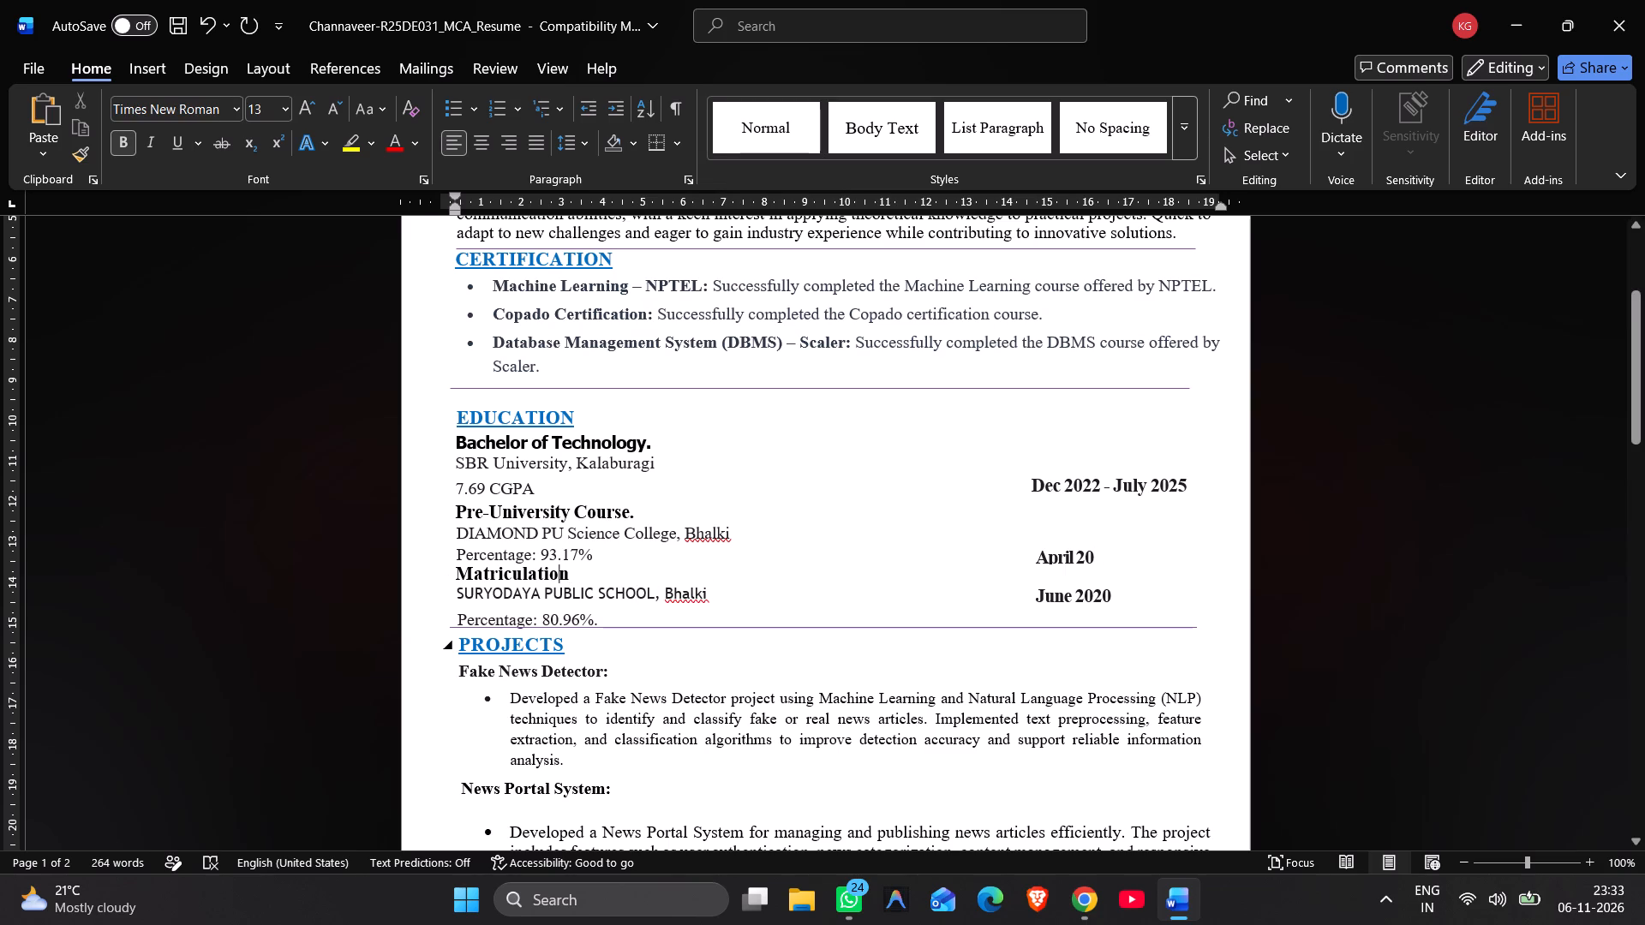
click(1112, 551)
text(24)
Replace the school name under Matriculation with "R M High School", keeping the comma and town after it.
click(649, 588)
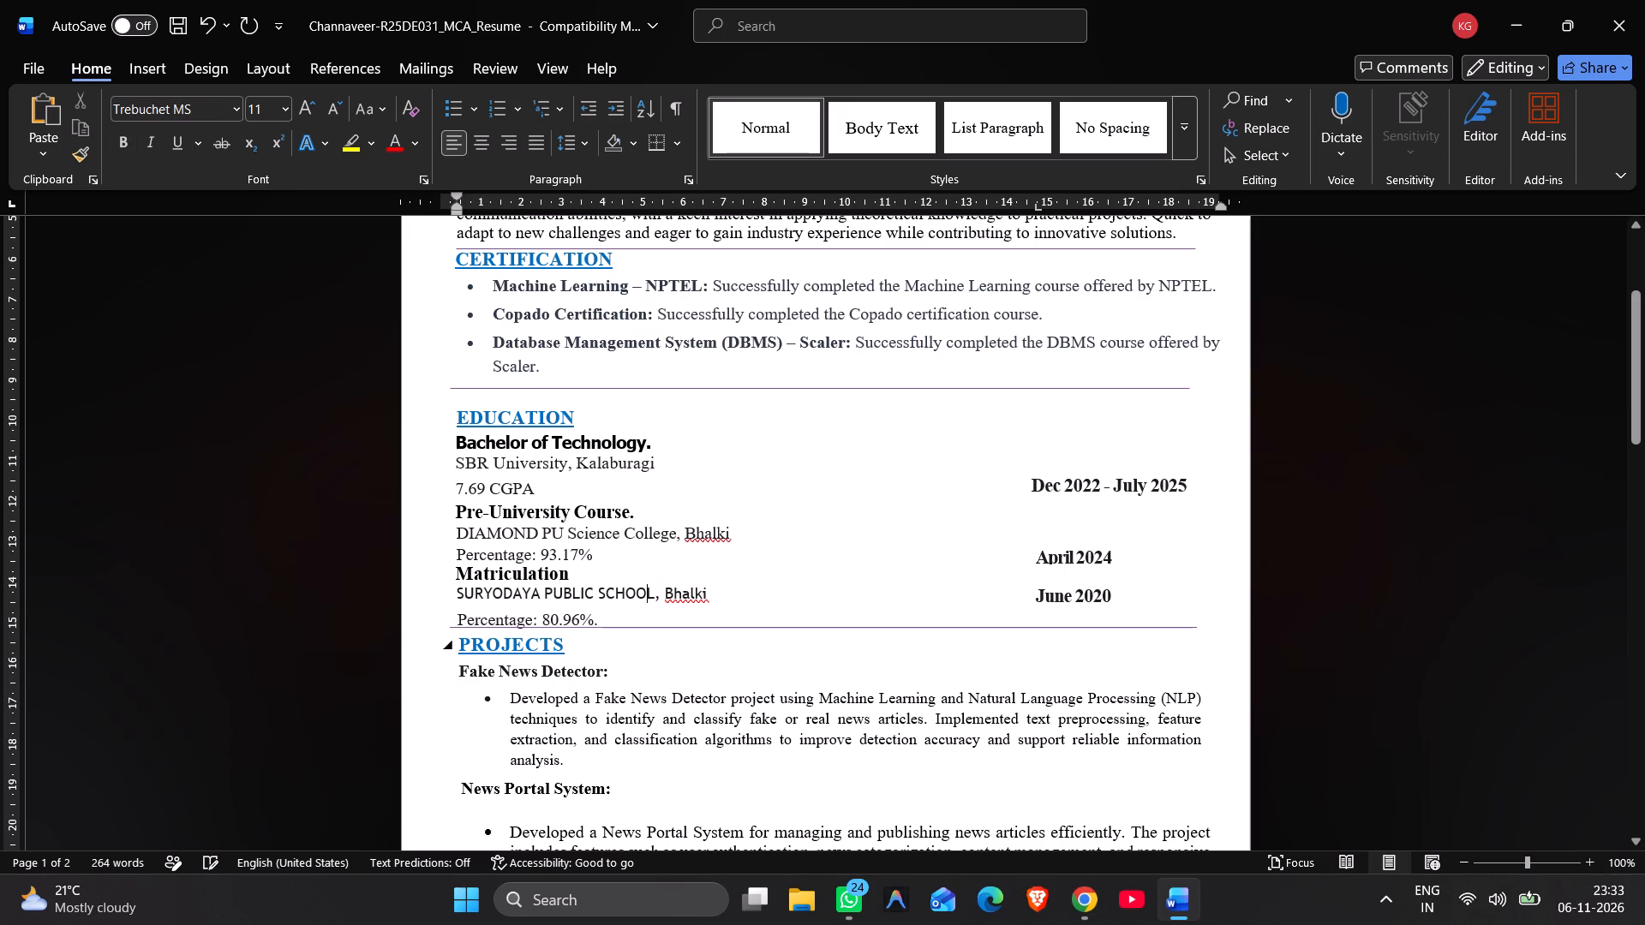
key(BackSpace)
key(BackSpace)
key(BackSpace)
key(BackSpace)
key(BackSpace)
key(BackSpace)
key(BackSpace)
key(BackSpace)
key(BackSpace)
key(BackSpace)
key(BackSpace)
key(BackSpace)
key(BackSpace)
key(BackSpace)
key(BackSpace)
key(BackSpace)
key(BackSpace)
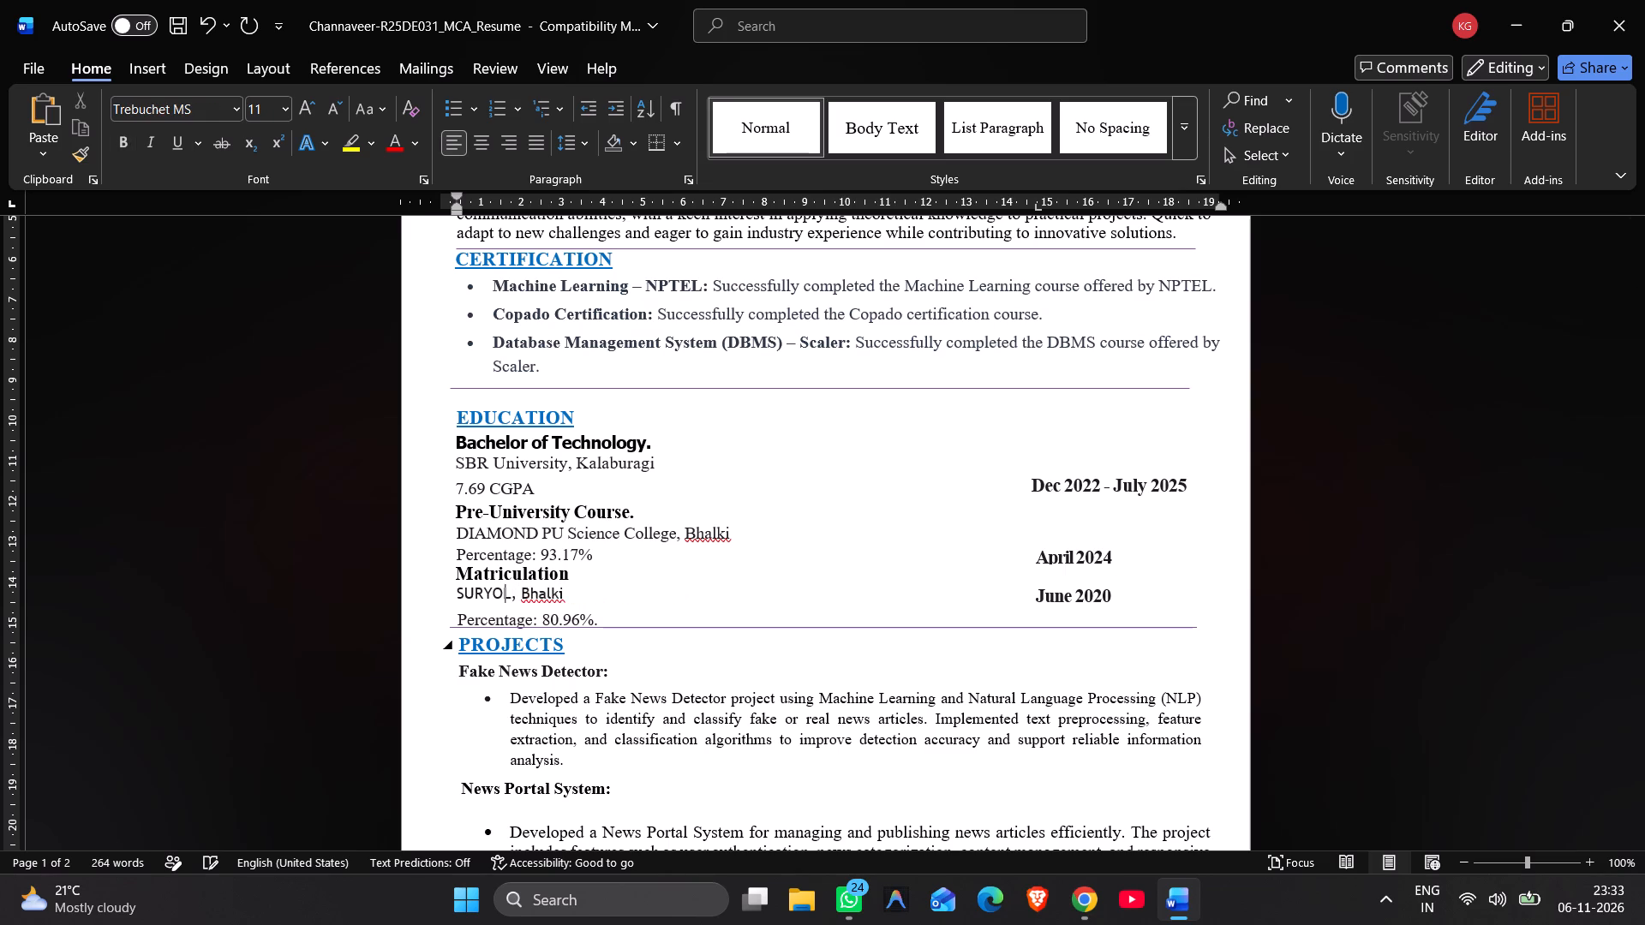
key(BackSpace)
key(BackSpace)
key(BackSpace)
key(BackSpace)
key(Right)
key(BackSpace)
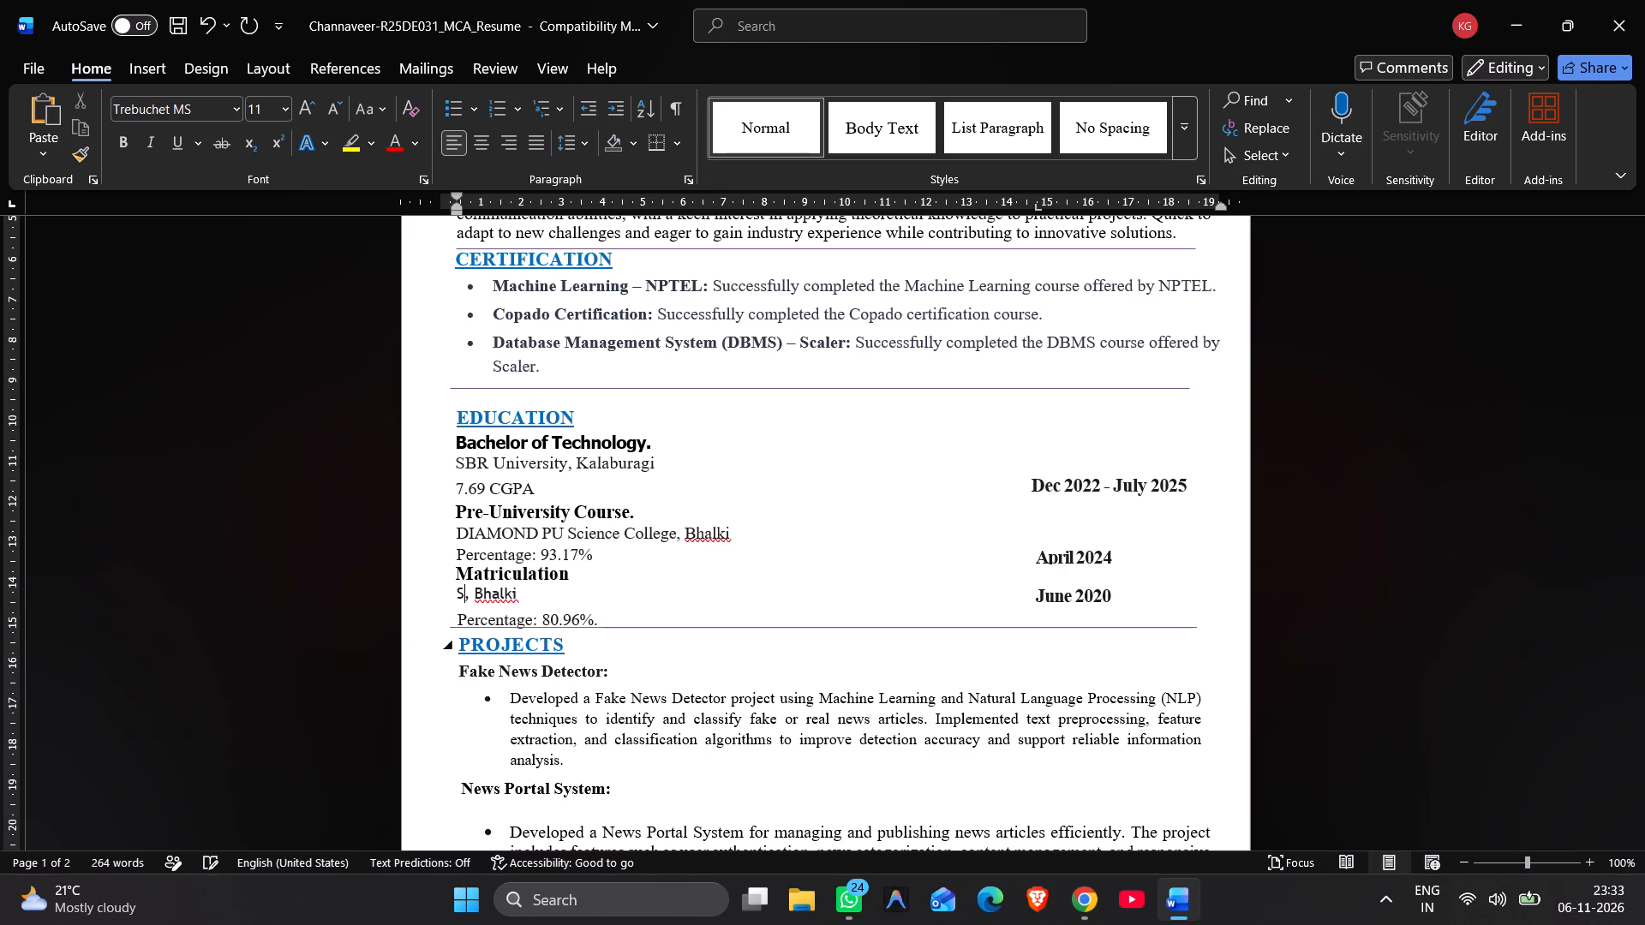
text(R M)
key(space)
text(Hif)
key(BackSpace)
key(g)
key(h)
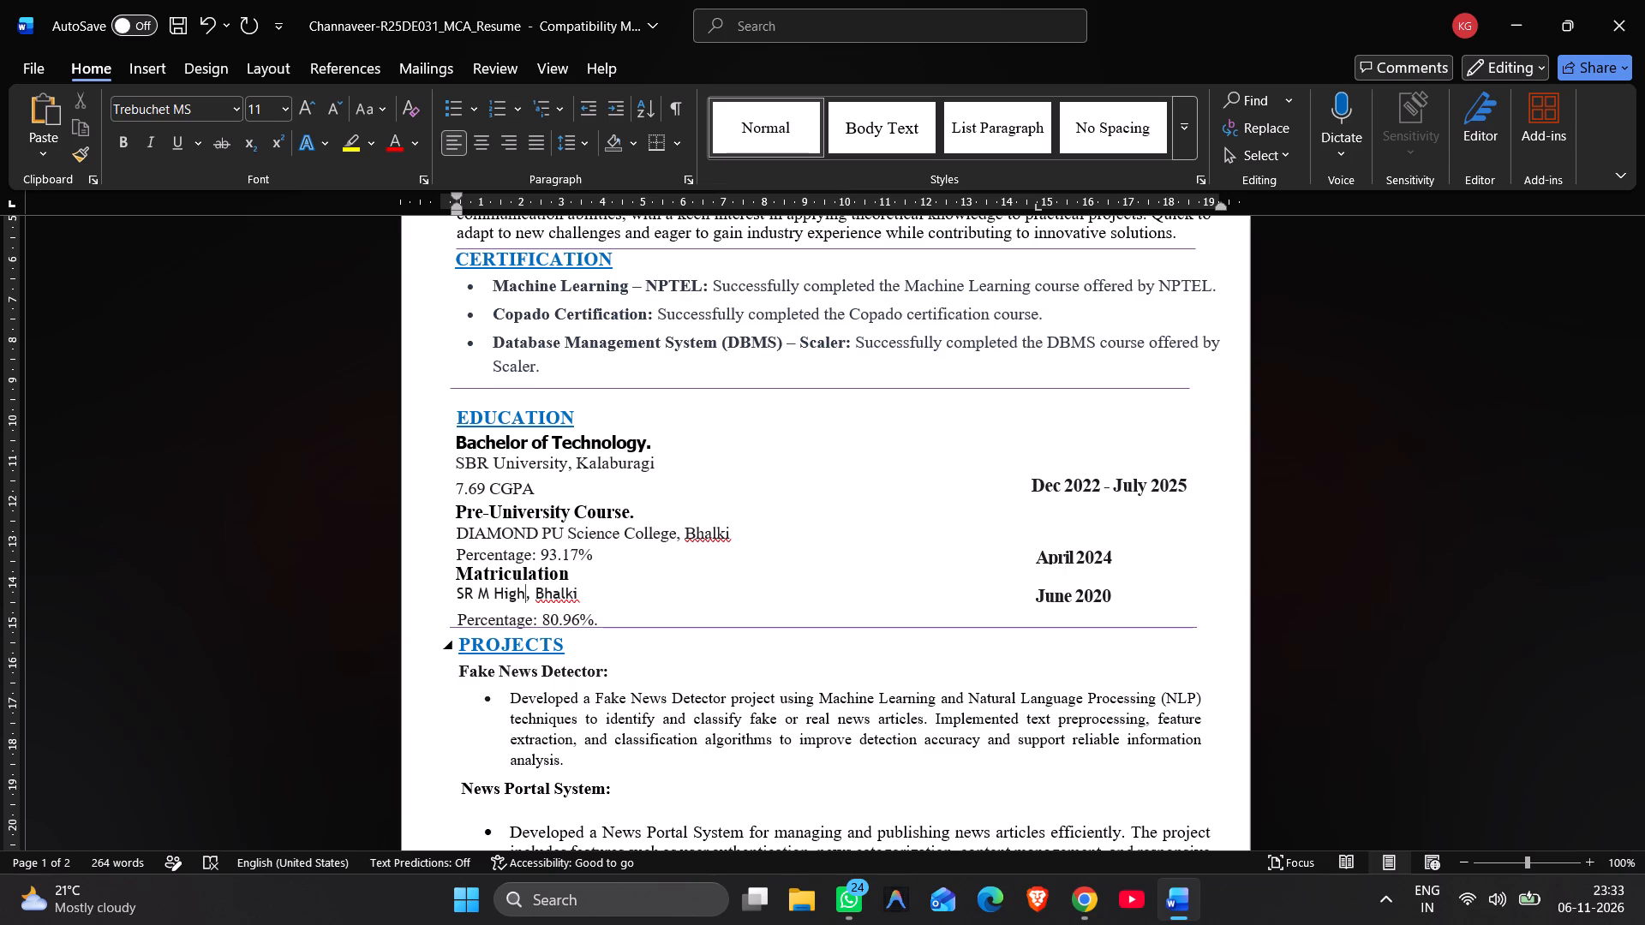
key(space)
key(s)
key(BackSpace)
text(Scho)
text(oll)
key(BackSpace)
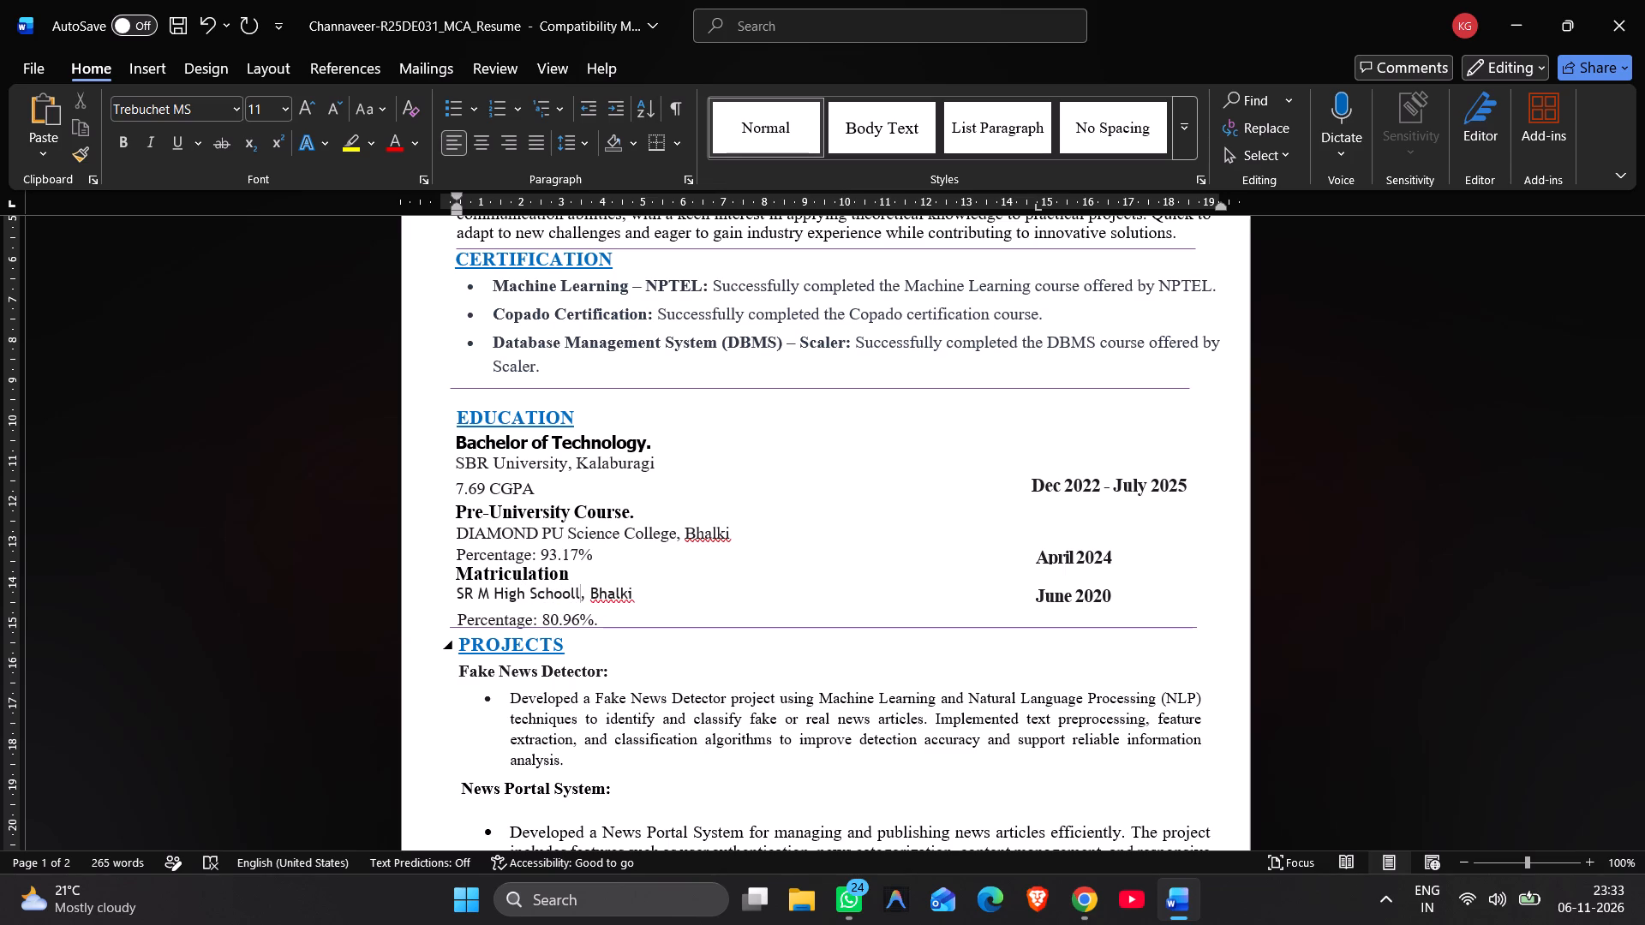
click(468, 591)
key(BackSpace)
Change the town in the Matriculation school line to Hulsoor.
key(Right)
key(Right)
key(Right)
key(Right)
key(Right)
key(Right)
key(Right)
key(Right)
key(Right)
key(Right)
key(Right)
key(Right)
key(Right)
key(Right)
key(Right)
key(Right)
key(Right)
key(Right)
key(Right)
key(Right)
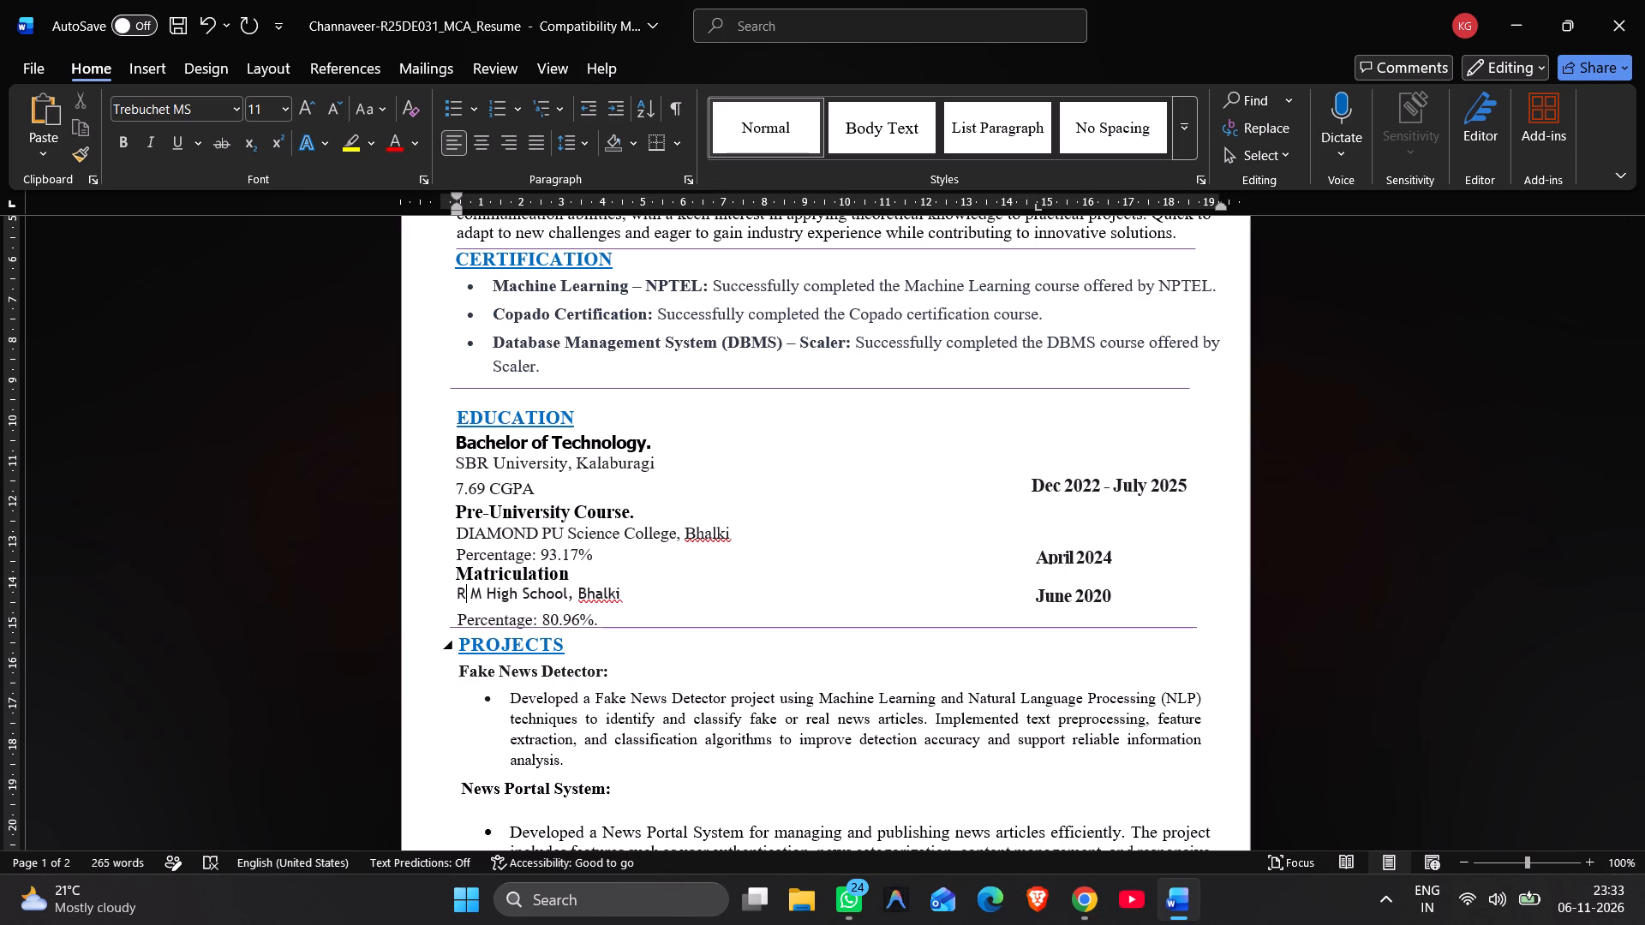
key(Right)
key(Right)
key(Right)
key(BackSpace)
key(BackSpace)
key(BackSpace)
key(BackSpace)
key(BackSpace)
key(BackSpace)
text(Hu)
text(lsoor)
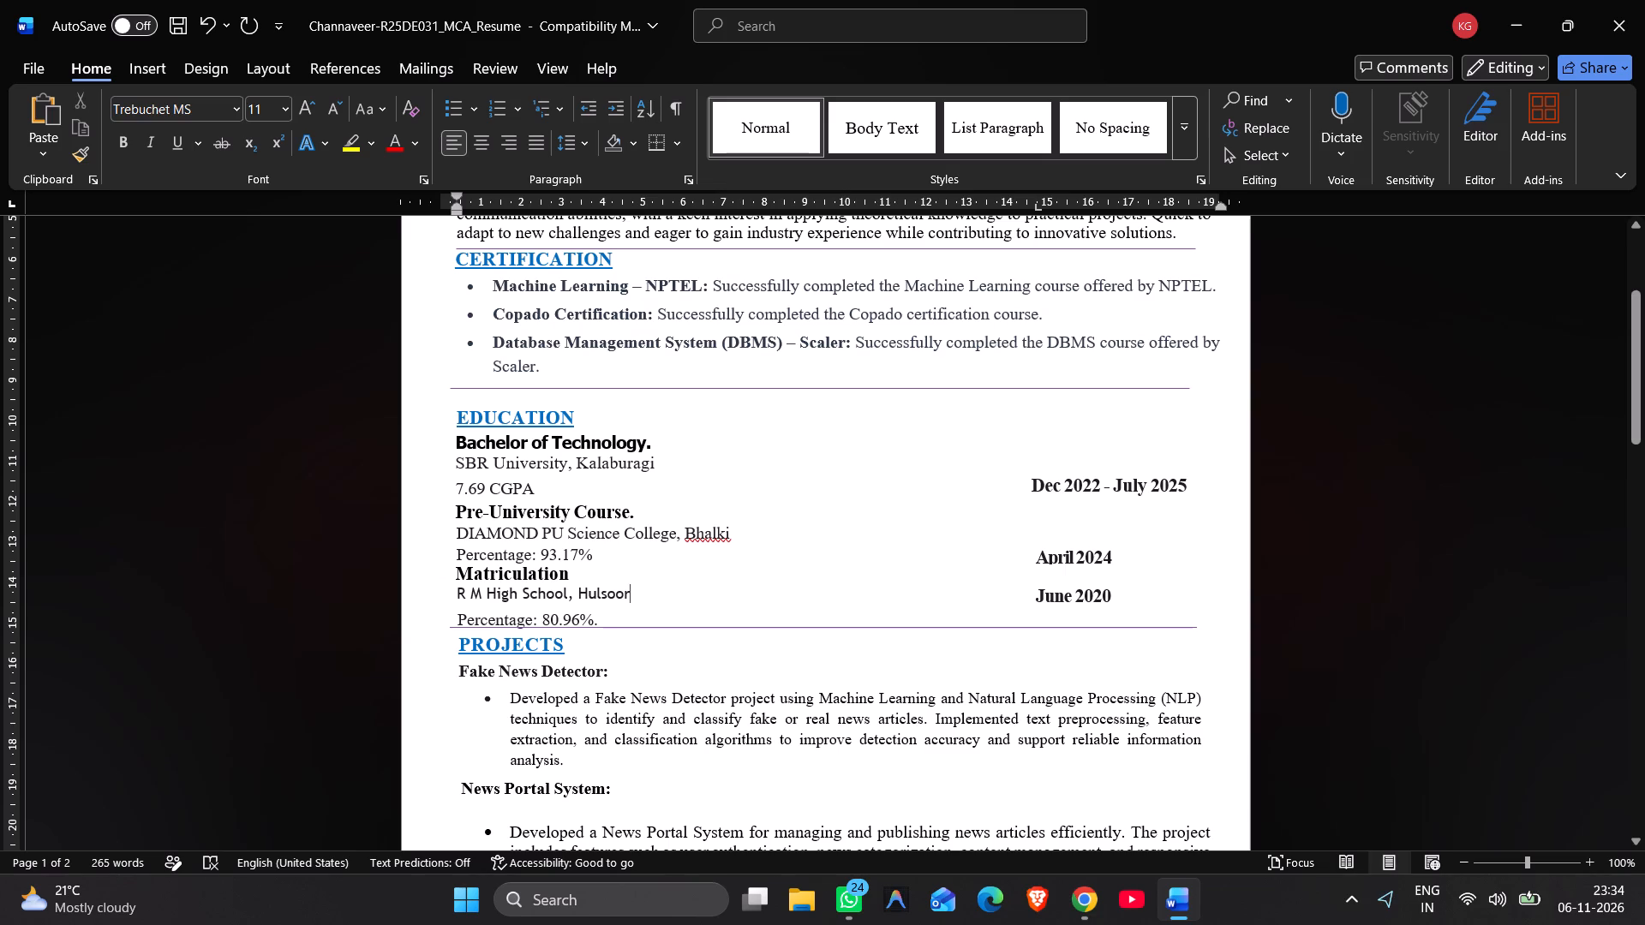
Set the Matriculation percentage in the Education section to 84.48%.
click(558, 619)
key(BackSpace)
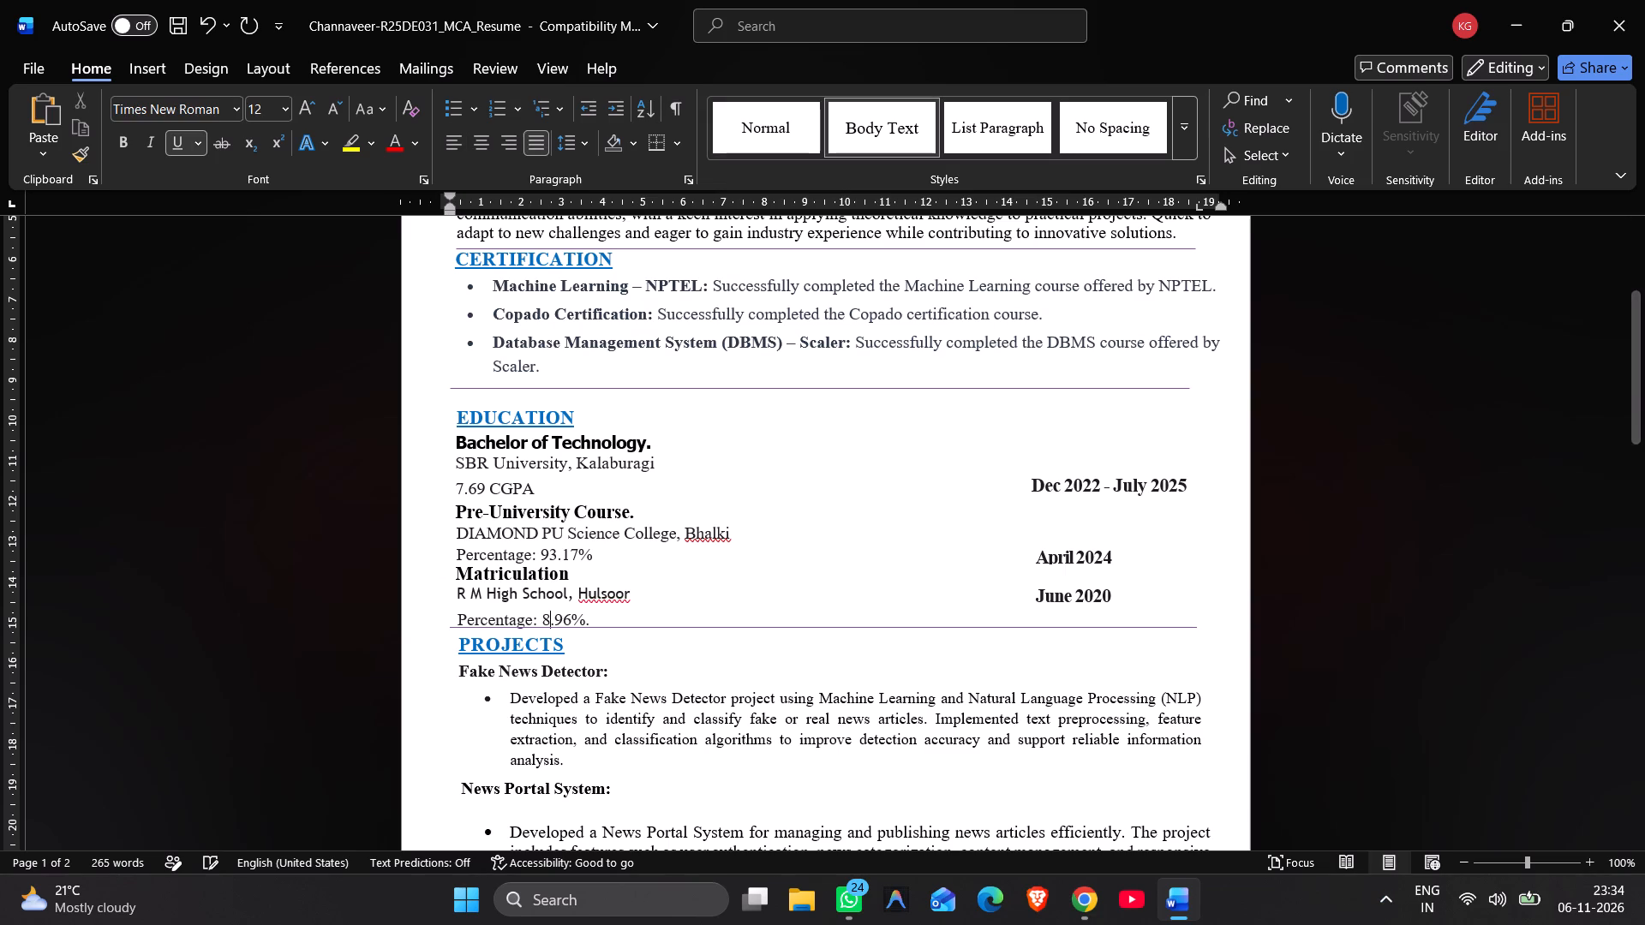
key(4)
key(Right)
key(Right)
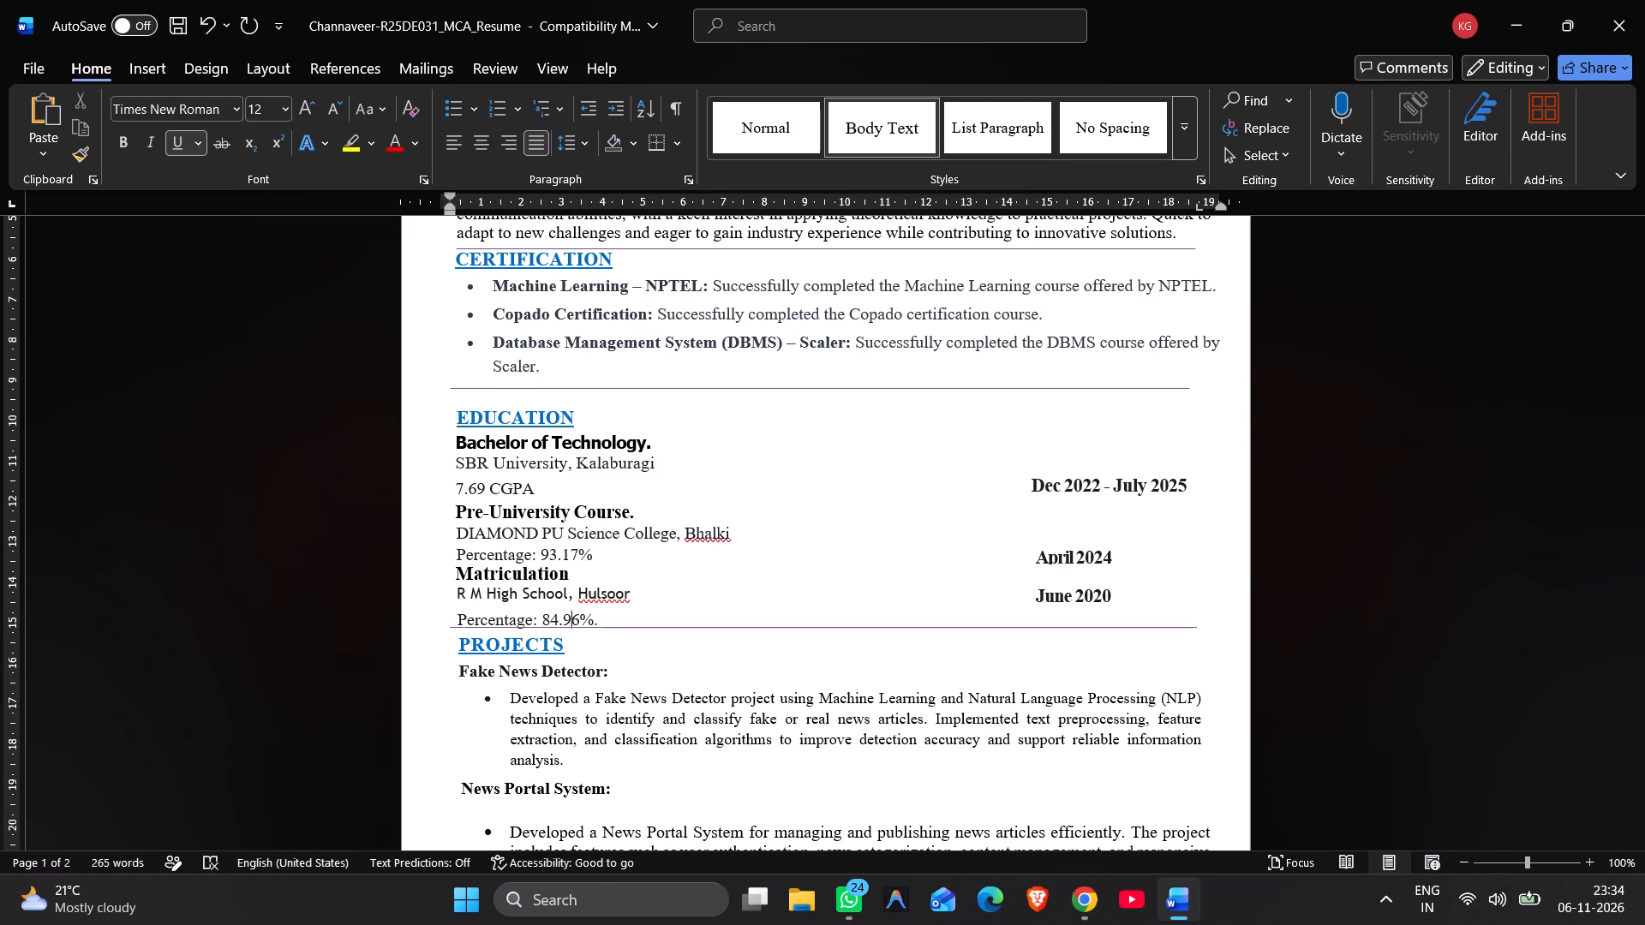
key(Right)
key(BackSpace)
key(BackSpace)
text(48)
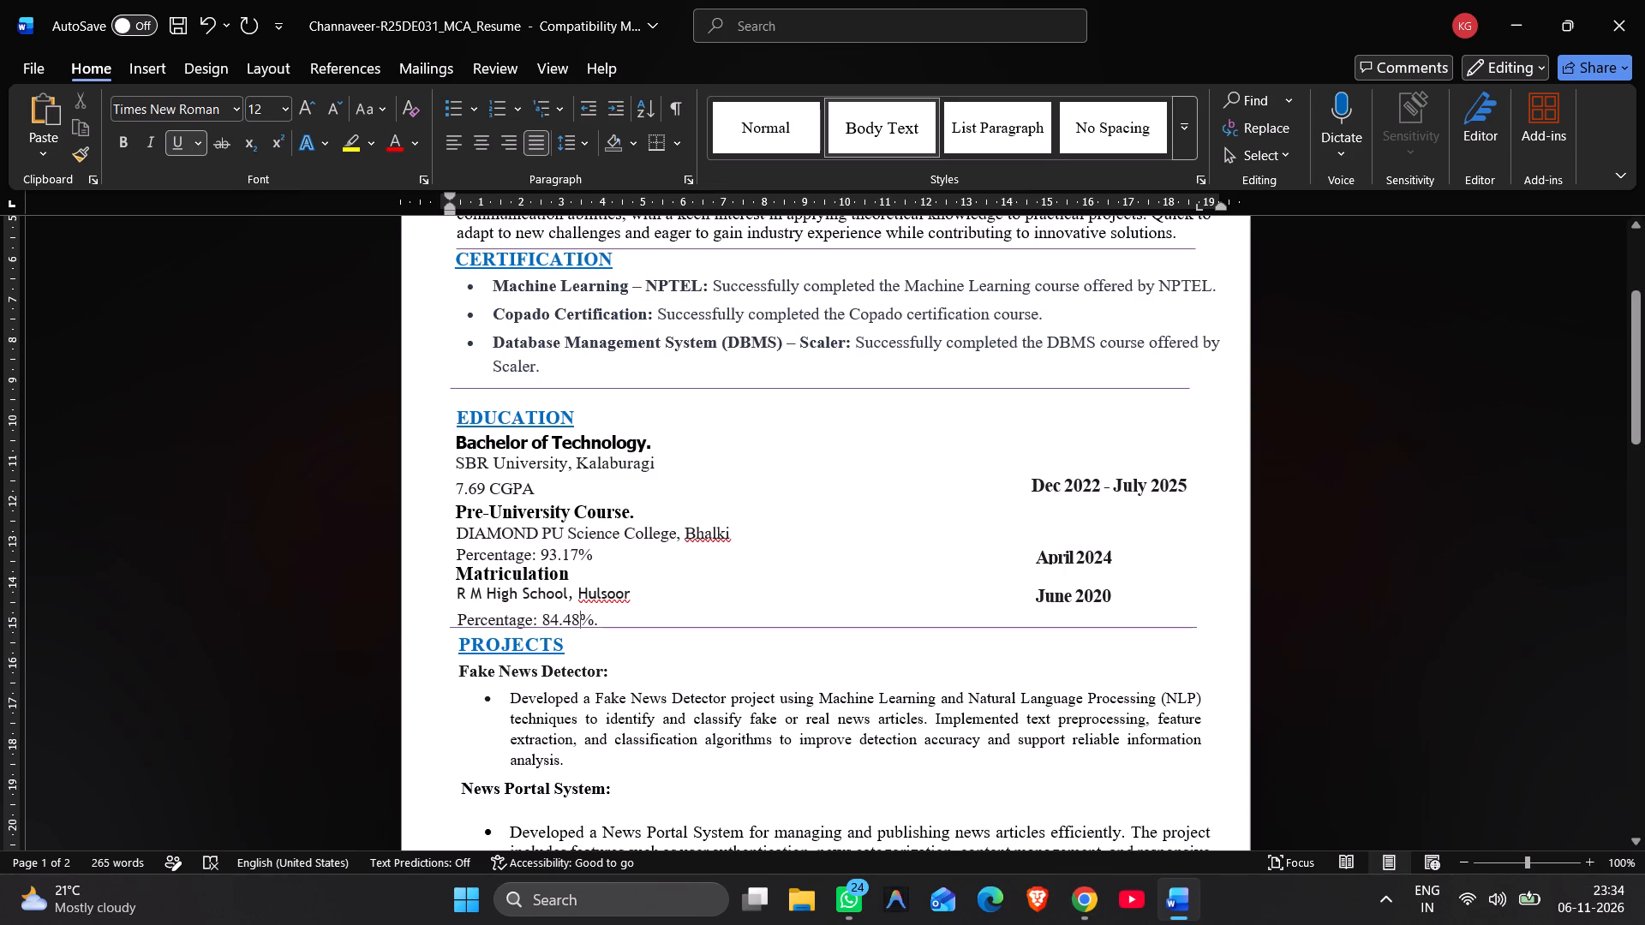
Change the Matriculation completion date to June 2022.
click(1118, 589)
key(BackSpace)
key(BackSpace)
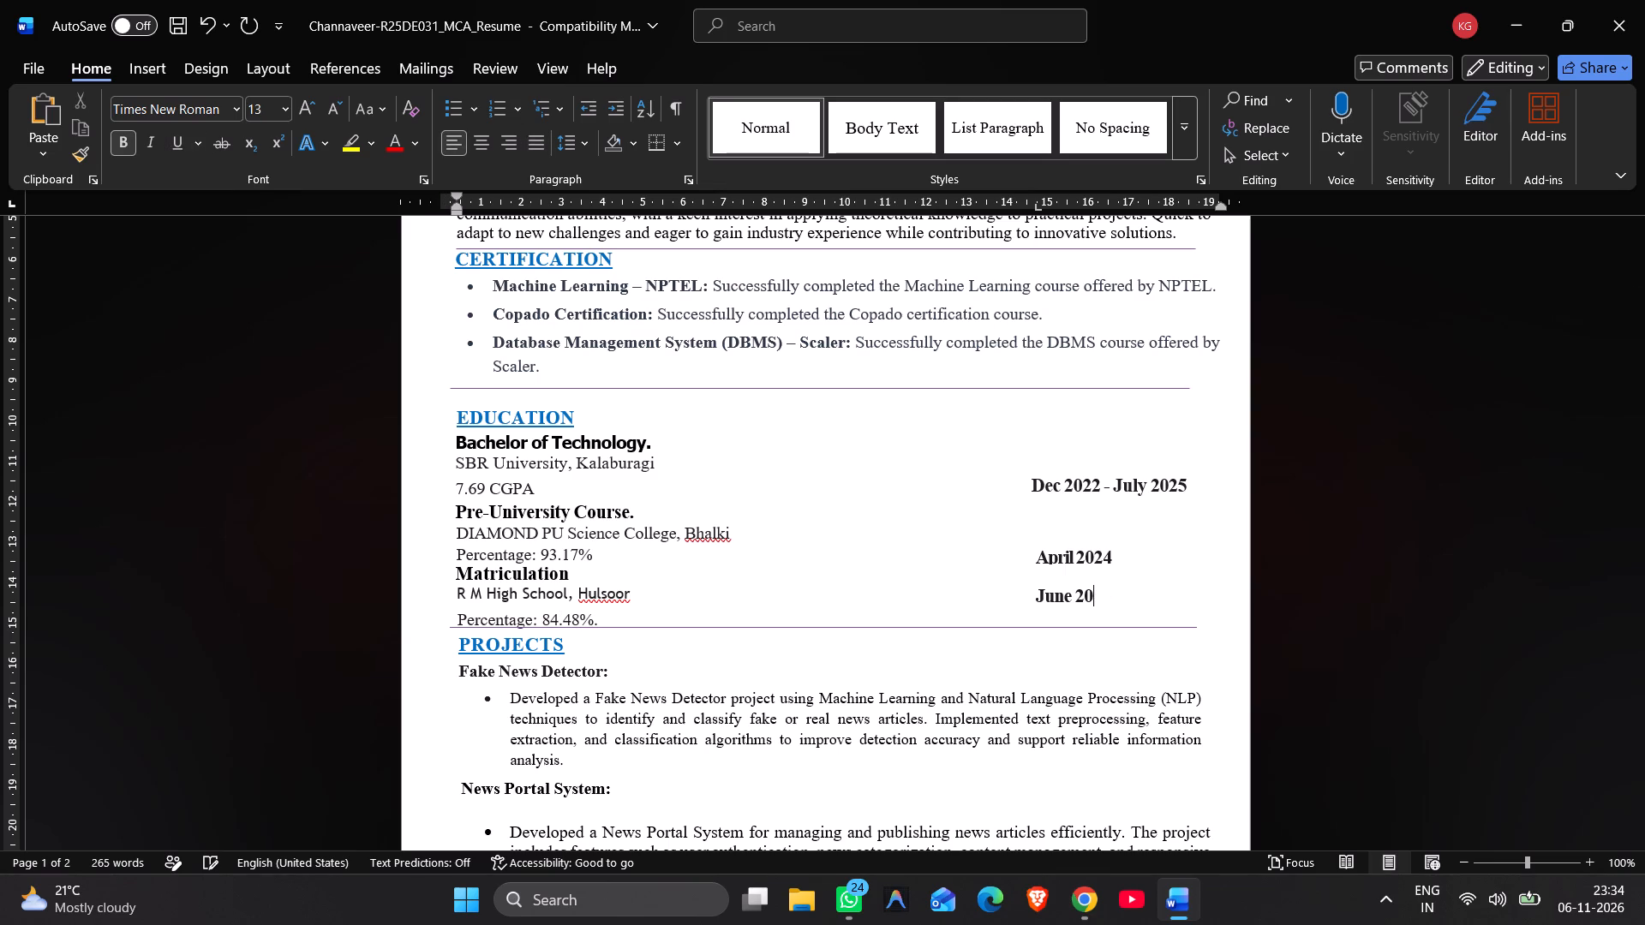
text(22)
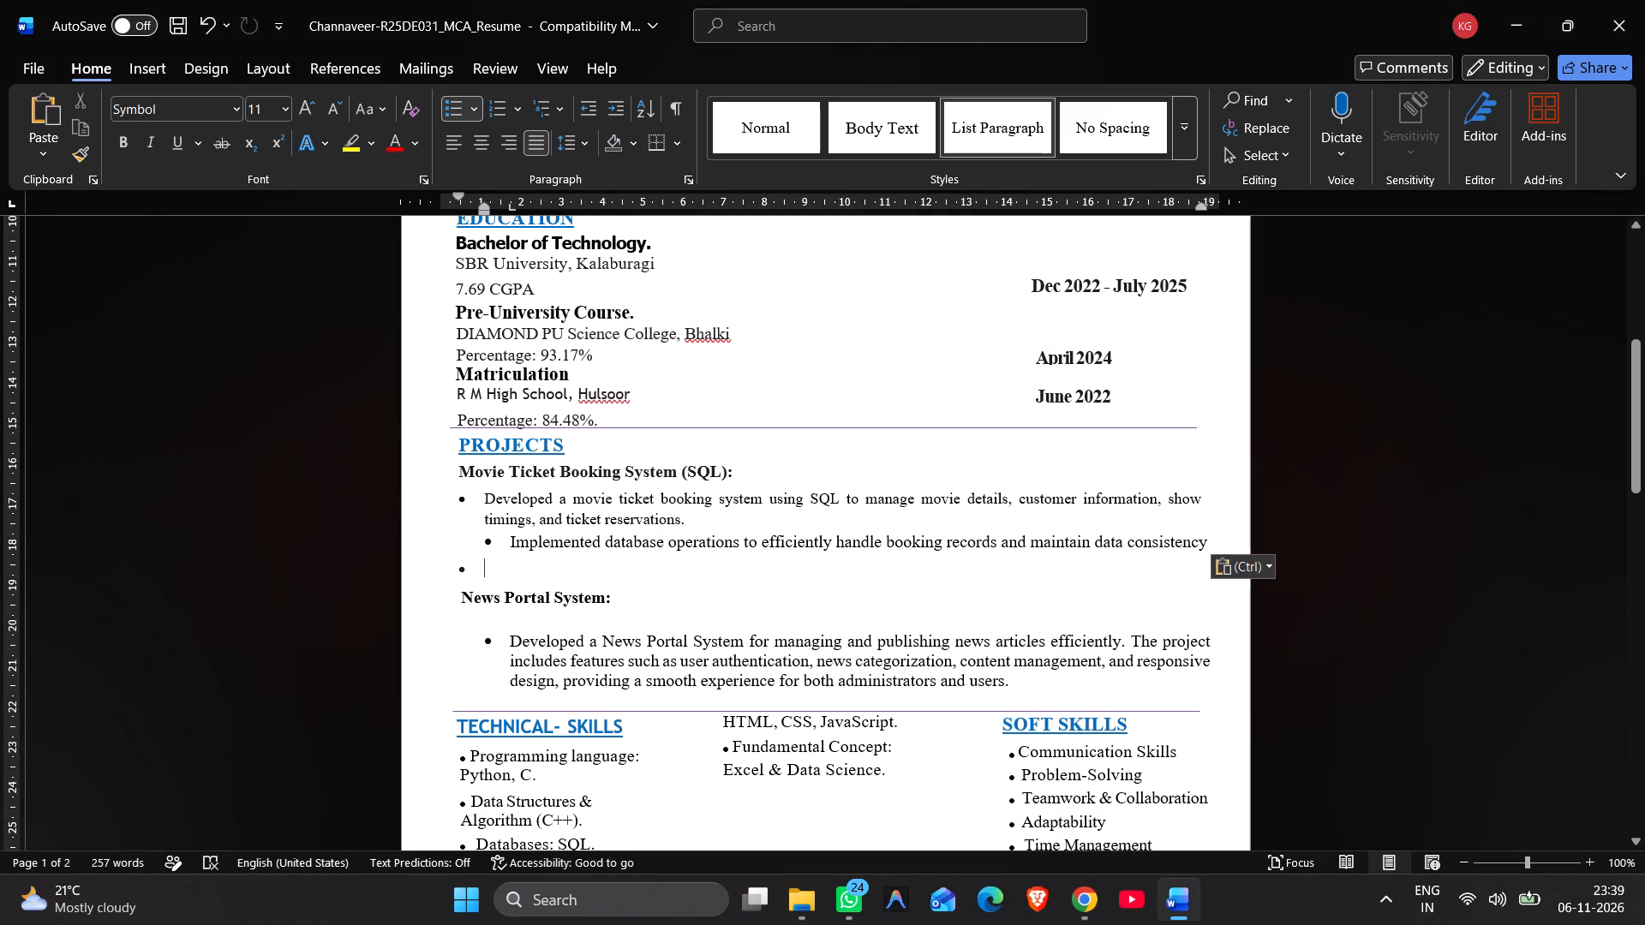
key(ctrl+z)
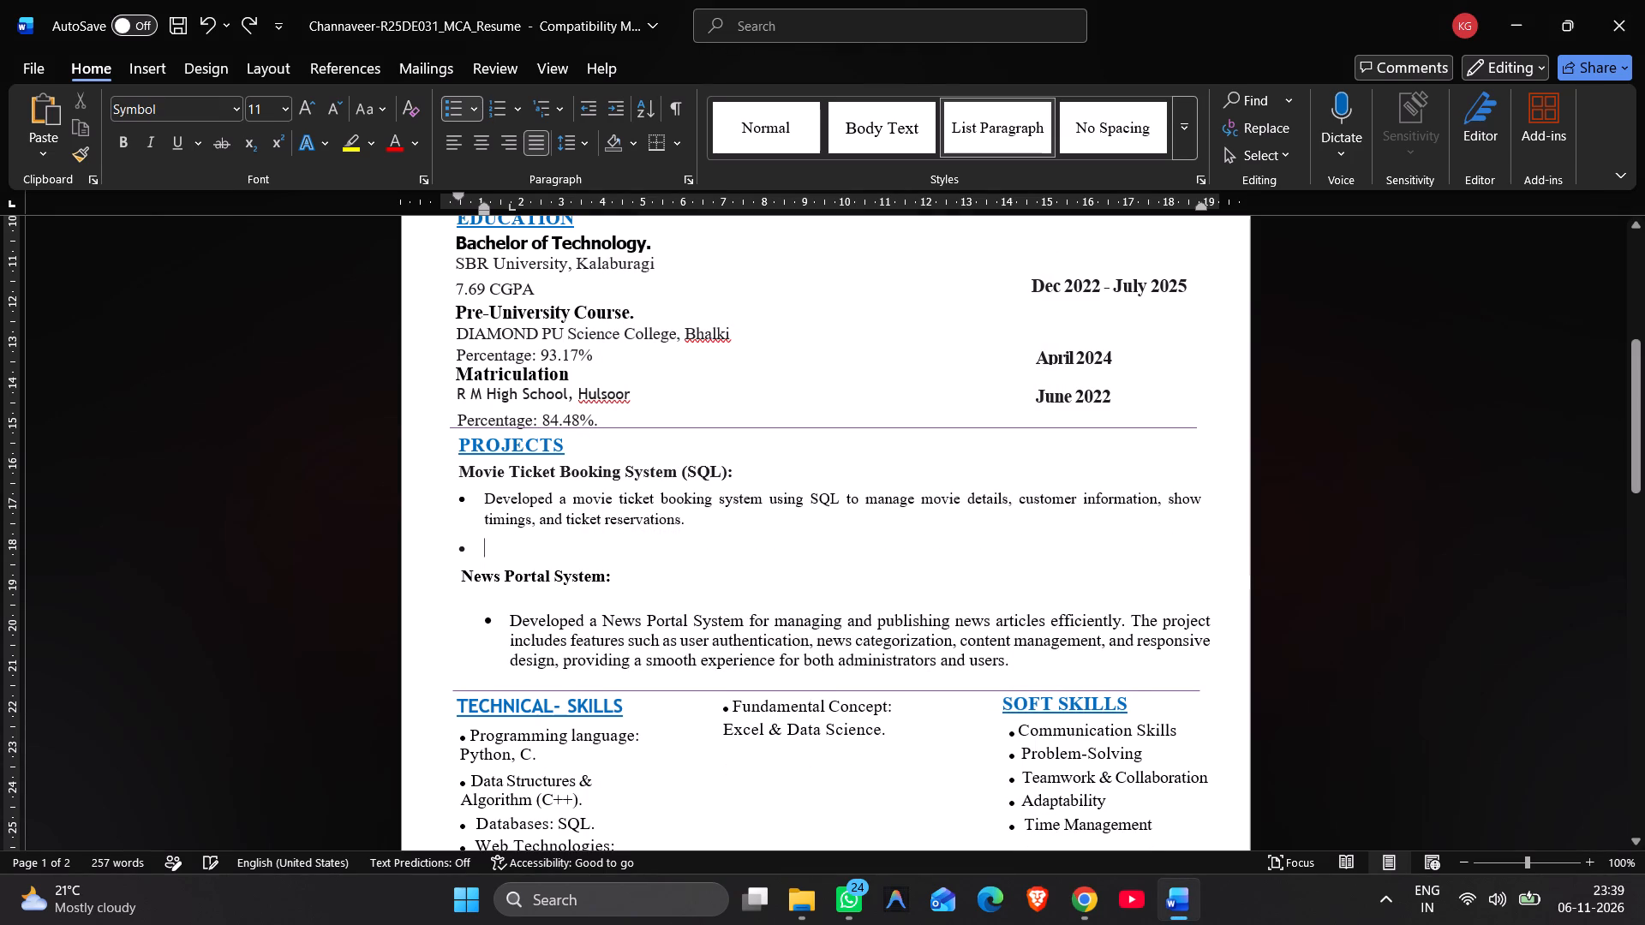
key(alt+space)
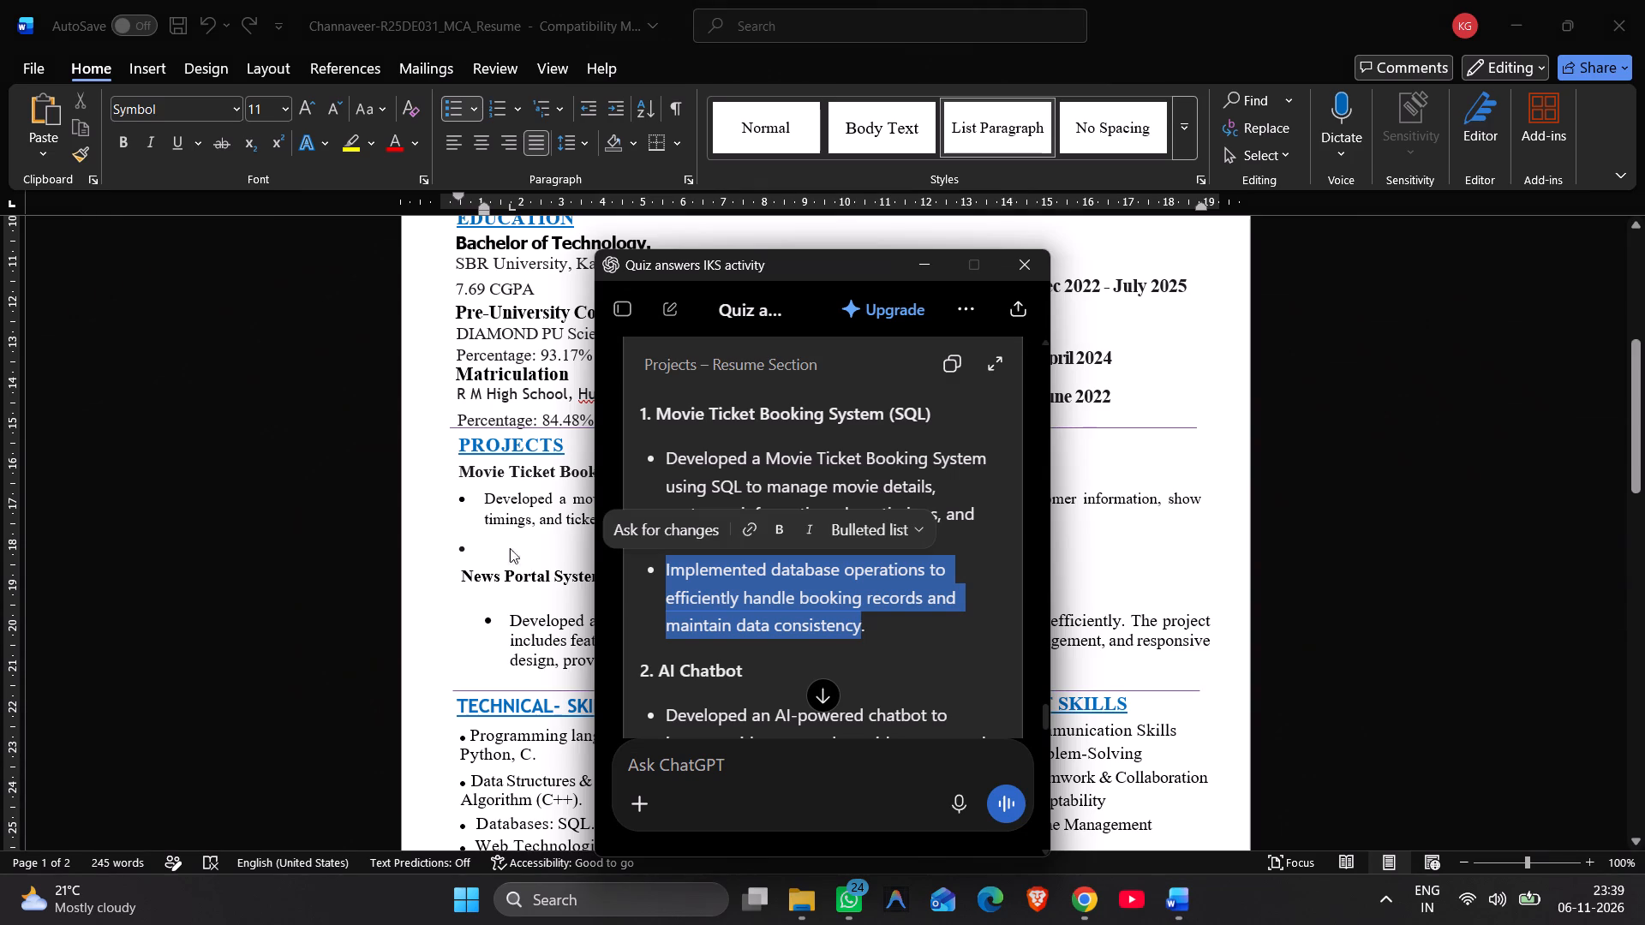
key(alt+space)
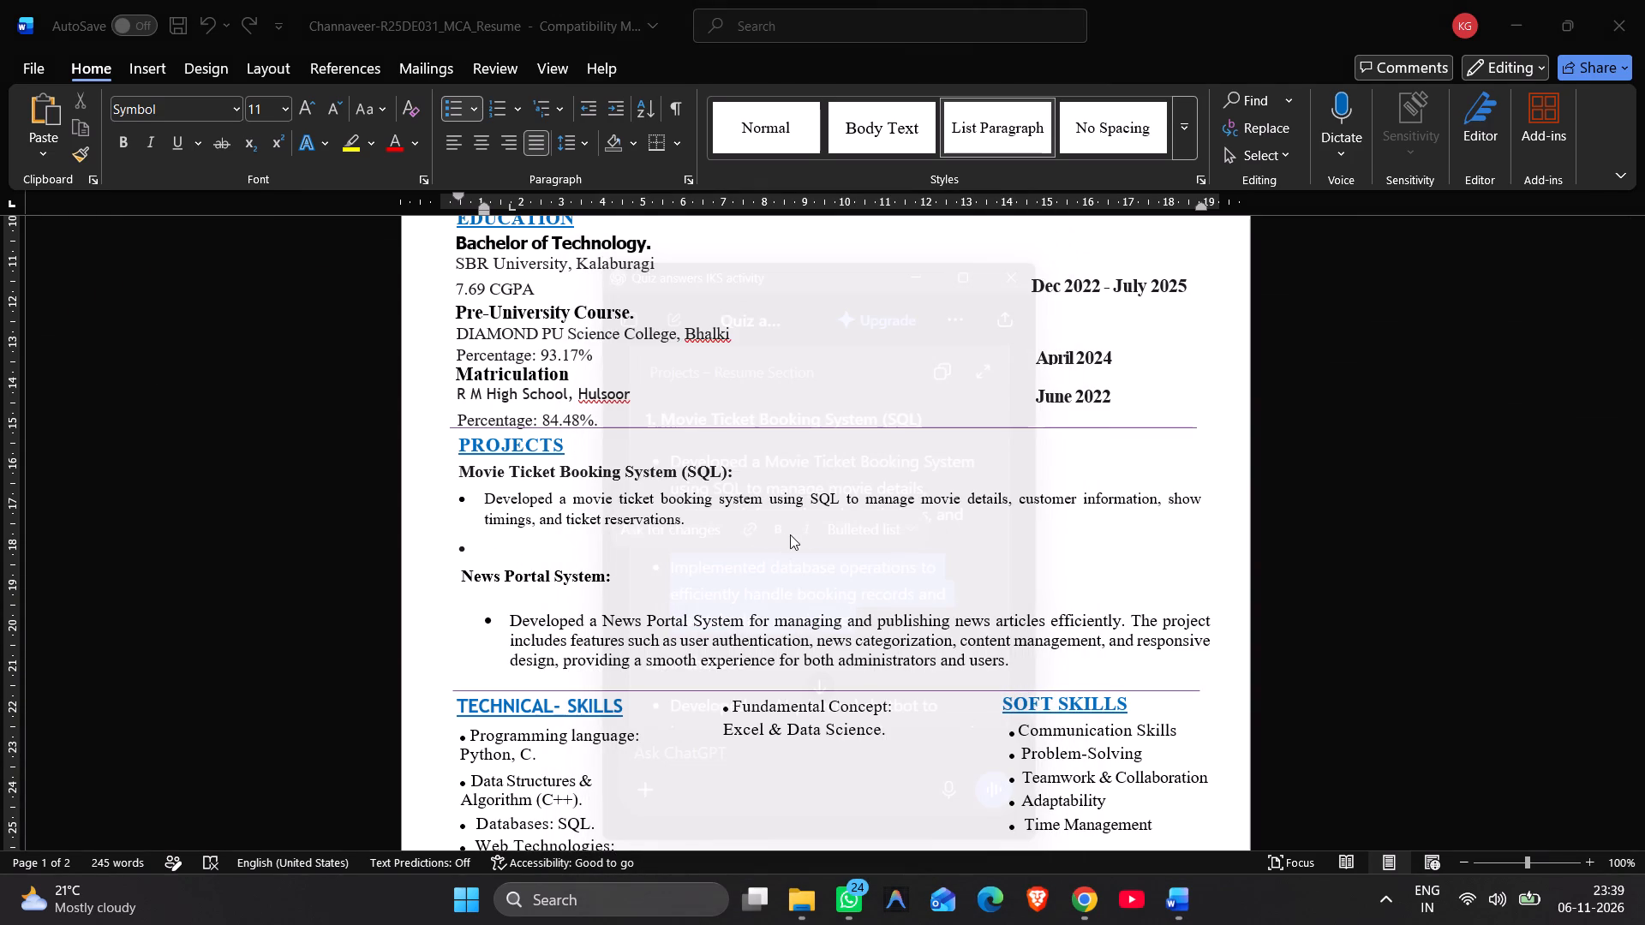
Paste the database operations sentence above the empty bullet and join it onto the end of the "ticket reservations." bullet.
click(685, 518)
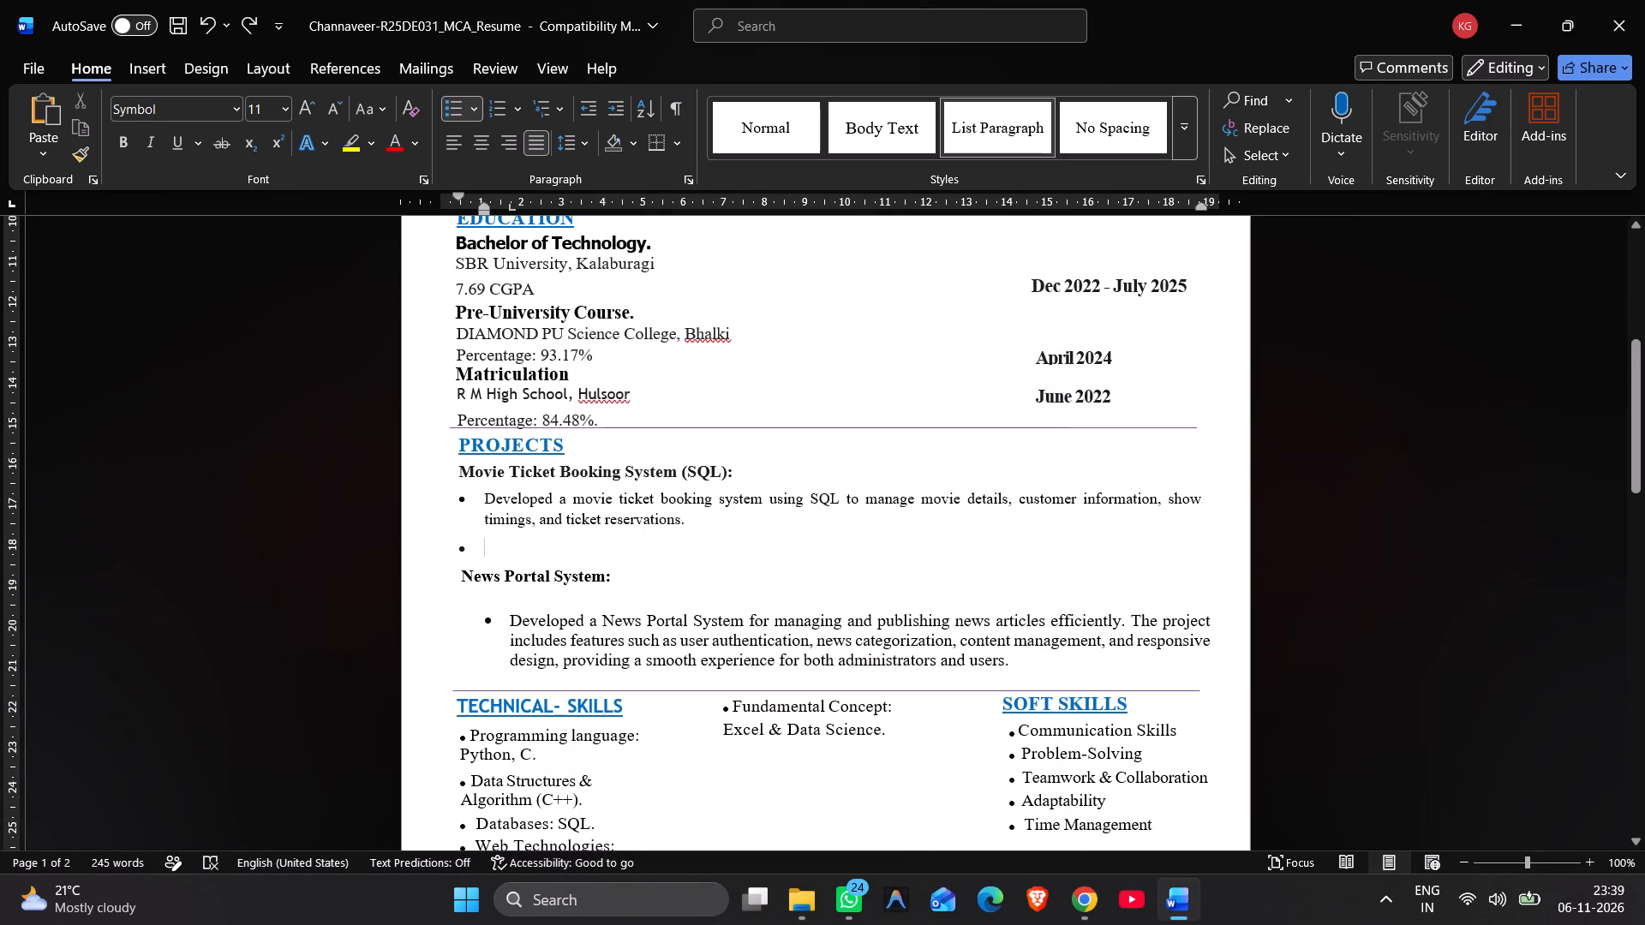
key(ctrl+v)
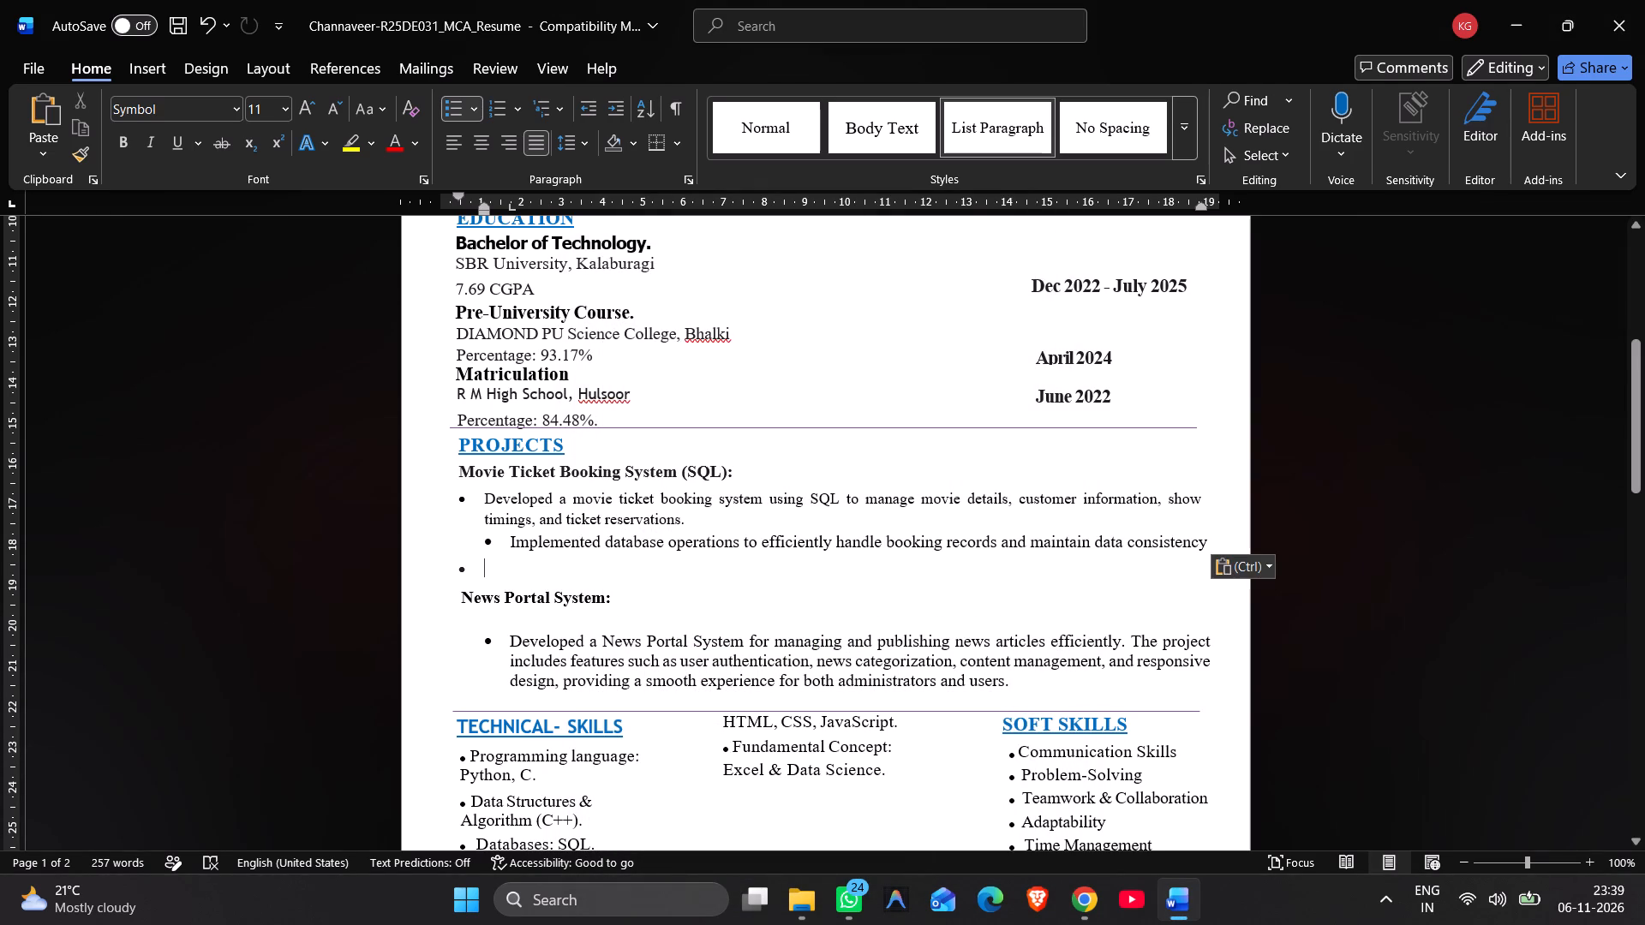
click(504, 546)
key(BackSpace)
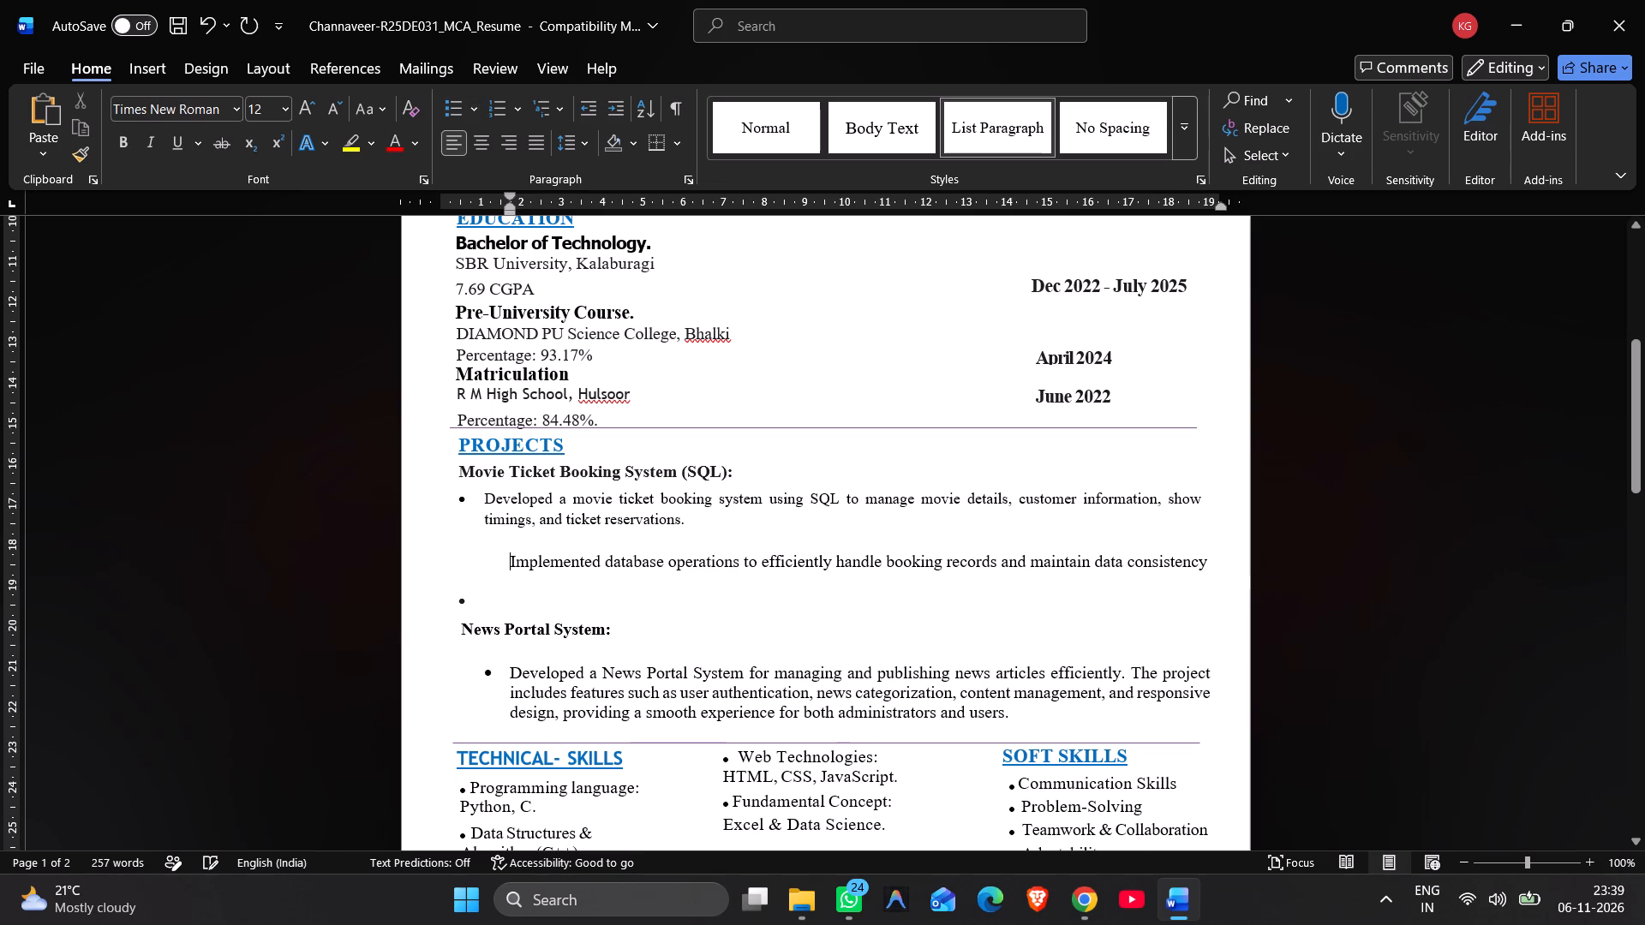
key(BackSpace)
key(BackSpace)
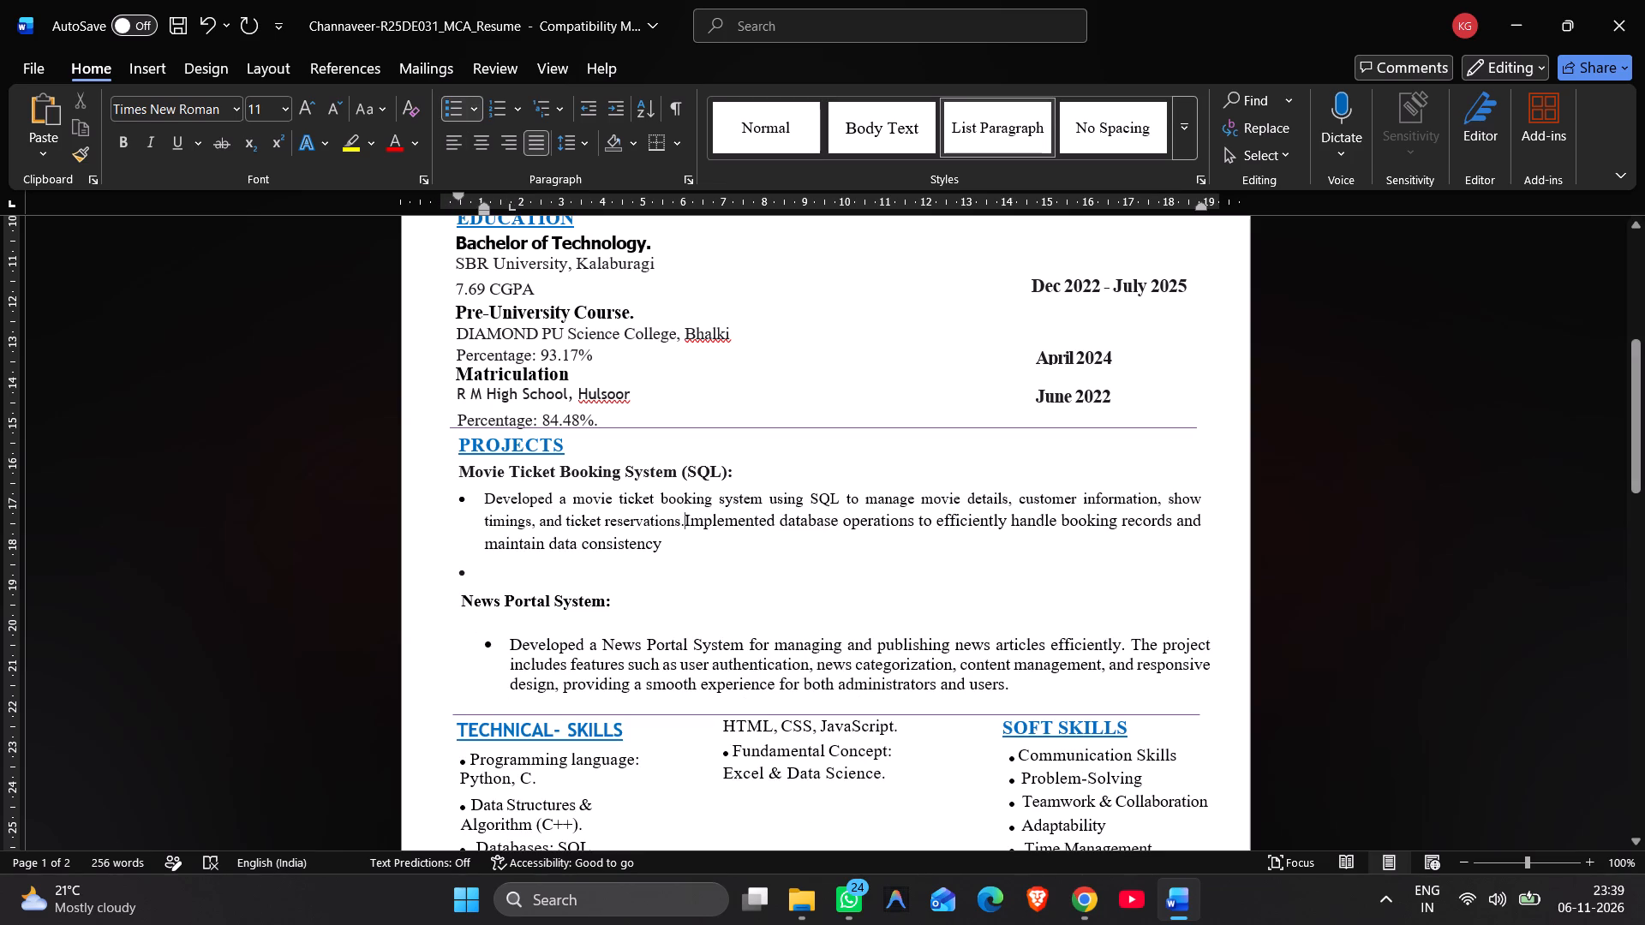
Paste the database operations sentence again at the empty bullet above the News Portal System heading.
click(488, 570)
key(ctrl+v)
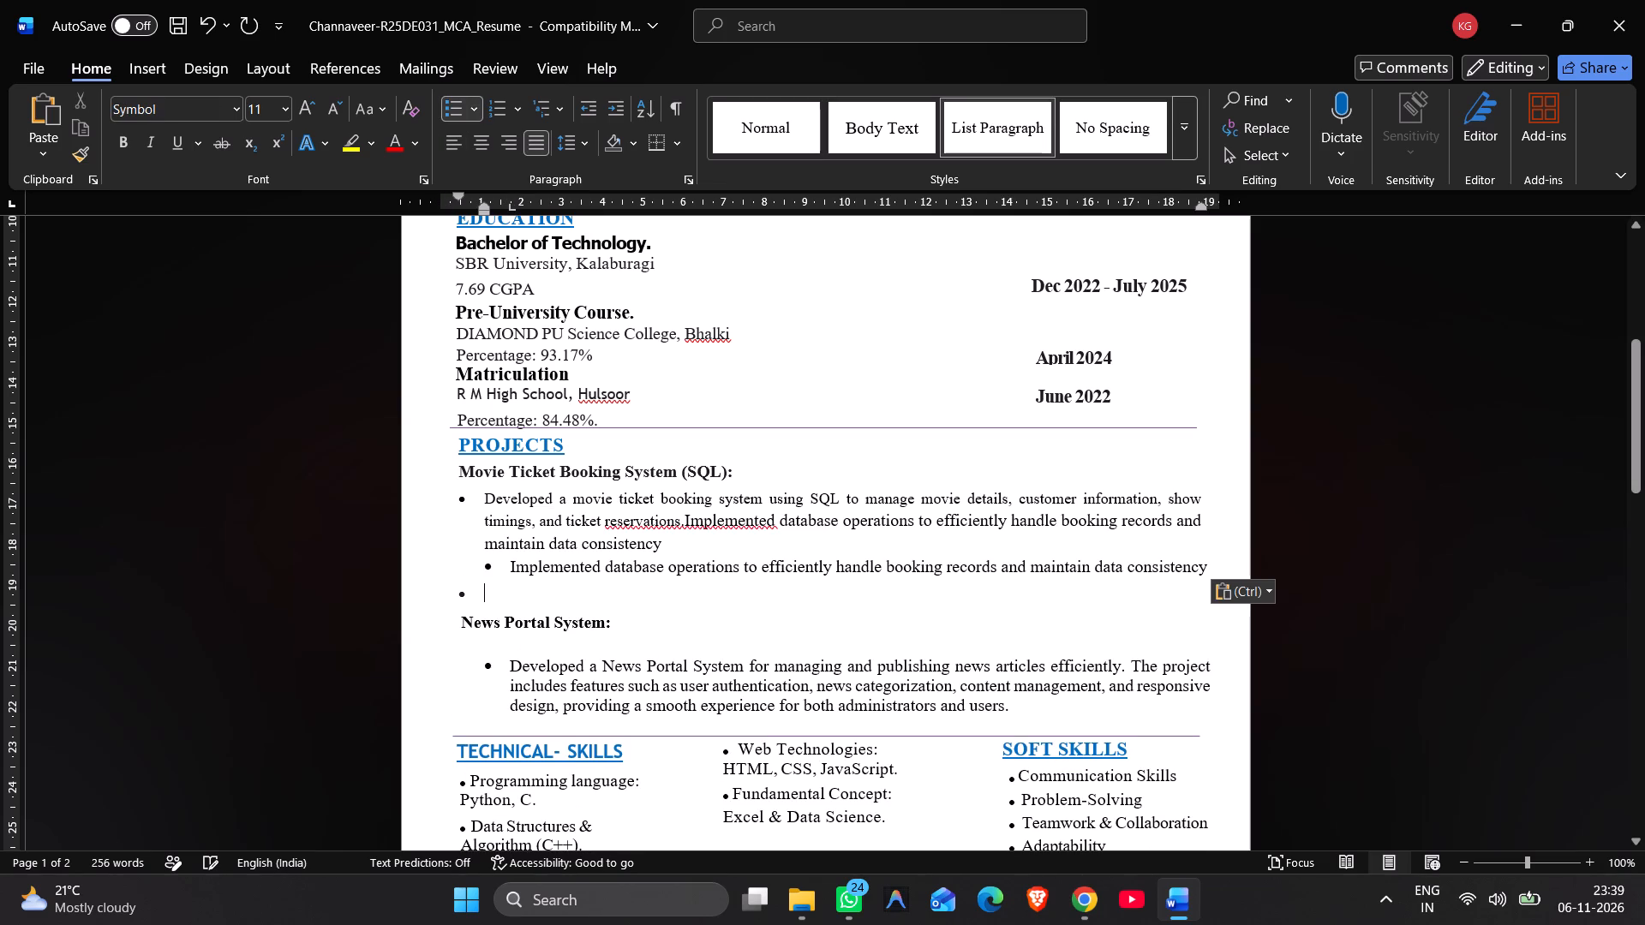
Undo the second database operations paste and the joining of the first one onto the "ticket reservations." bullet.
key(ctrl+z)
key(ctrl+z)
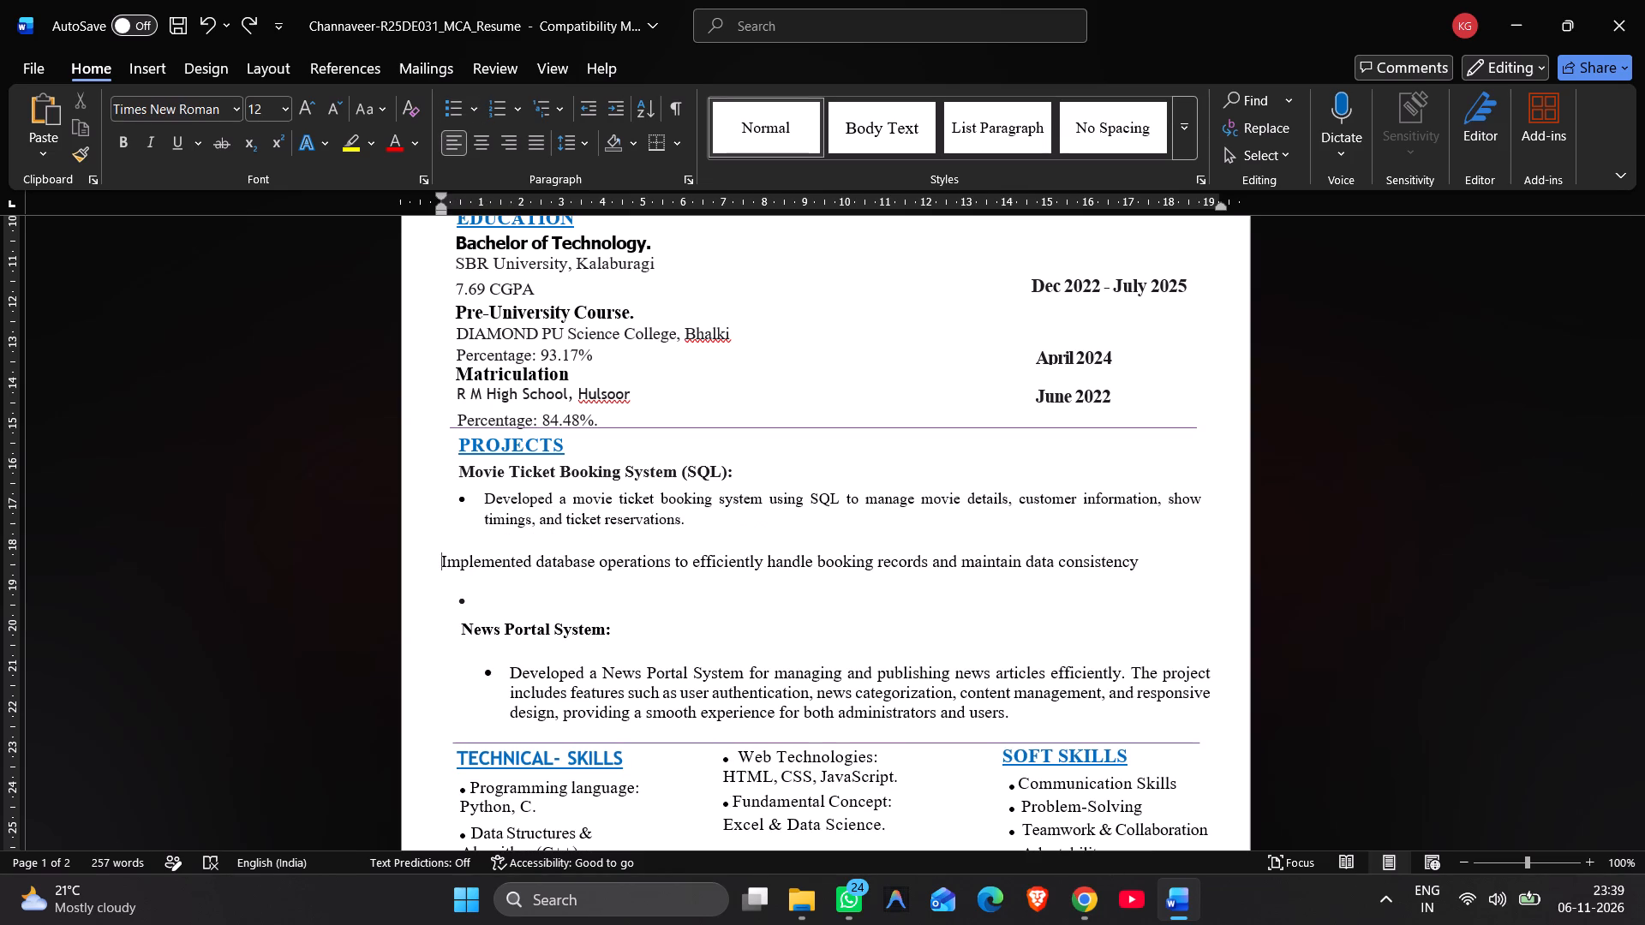
key(ctrl+z)
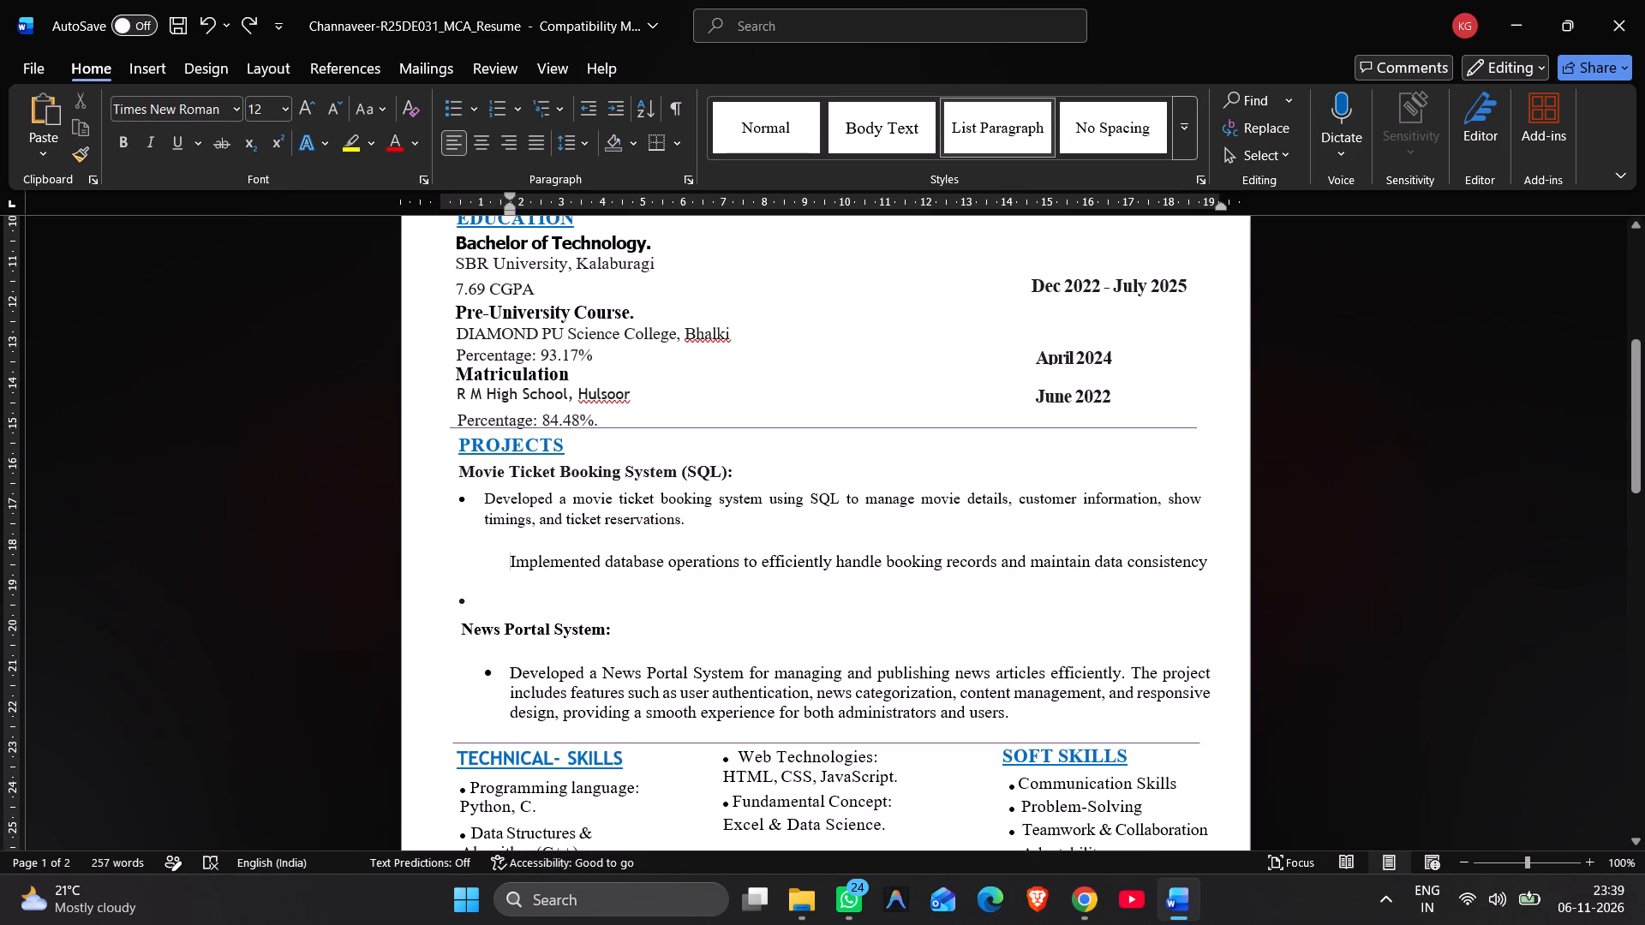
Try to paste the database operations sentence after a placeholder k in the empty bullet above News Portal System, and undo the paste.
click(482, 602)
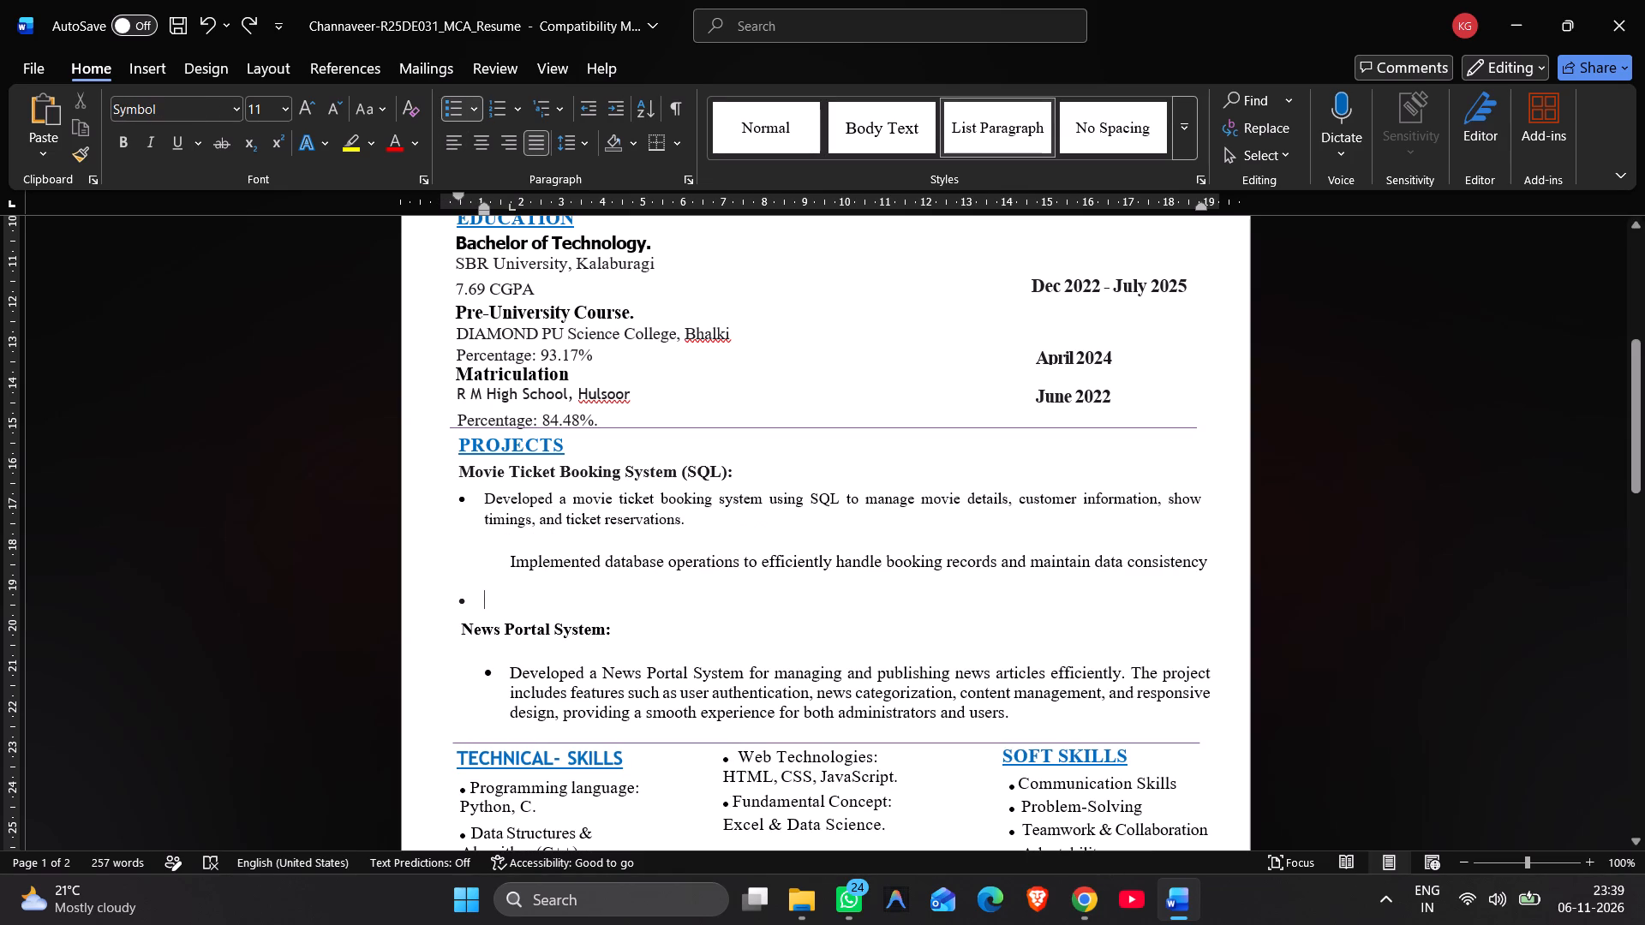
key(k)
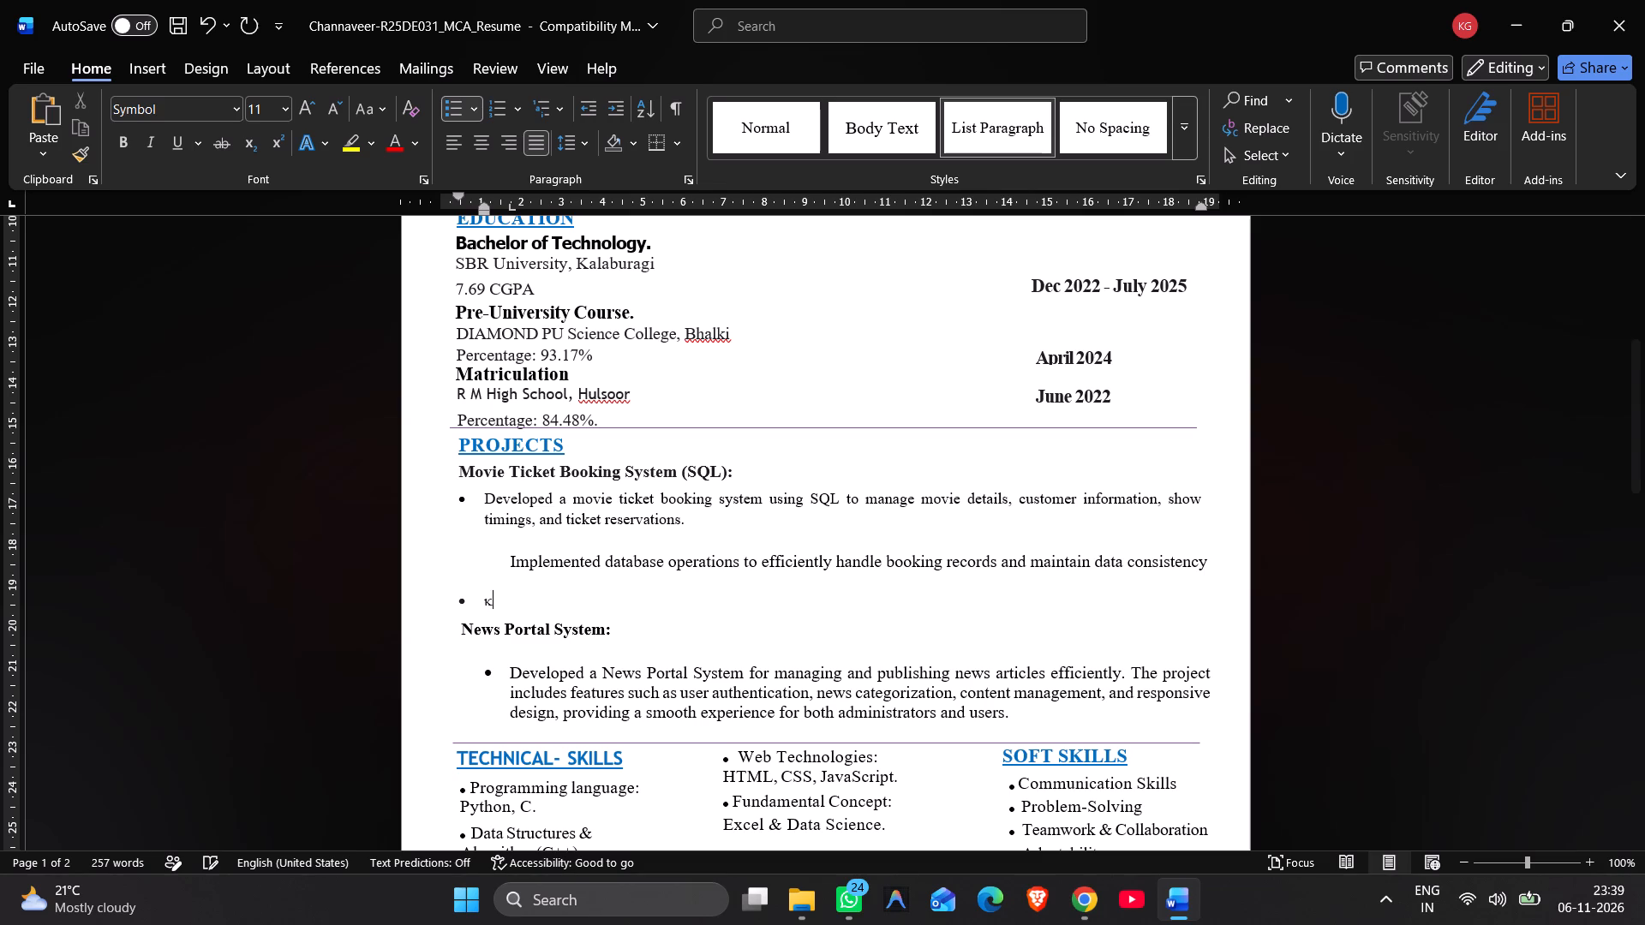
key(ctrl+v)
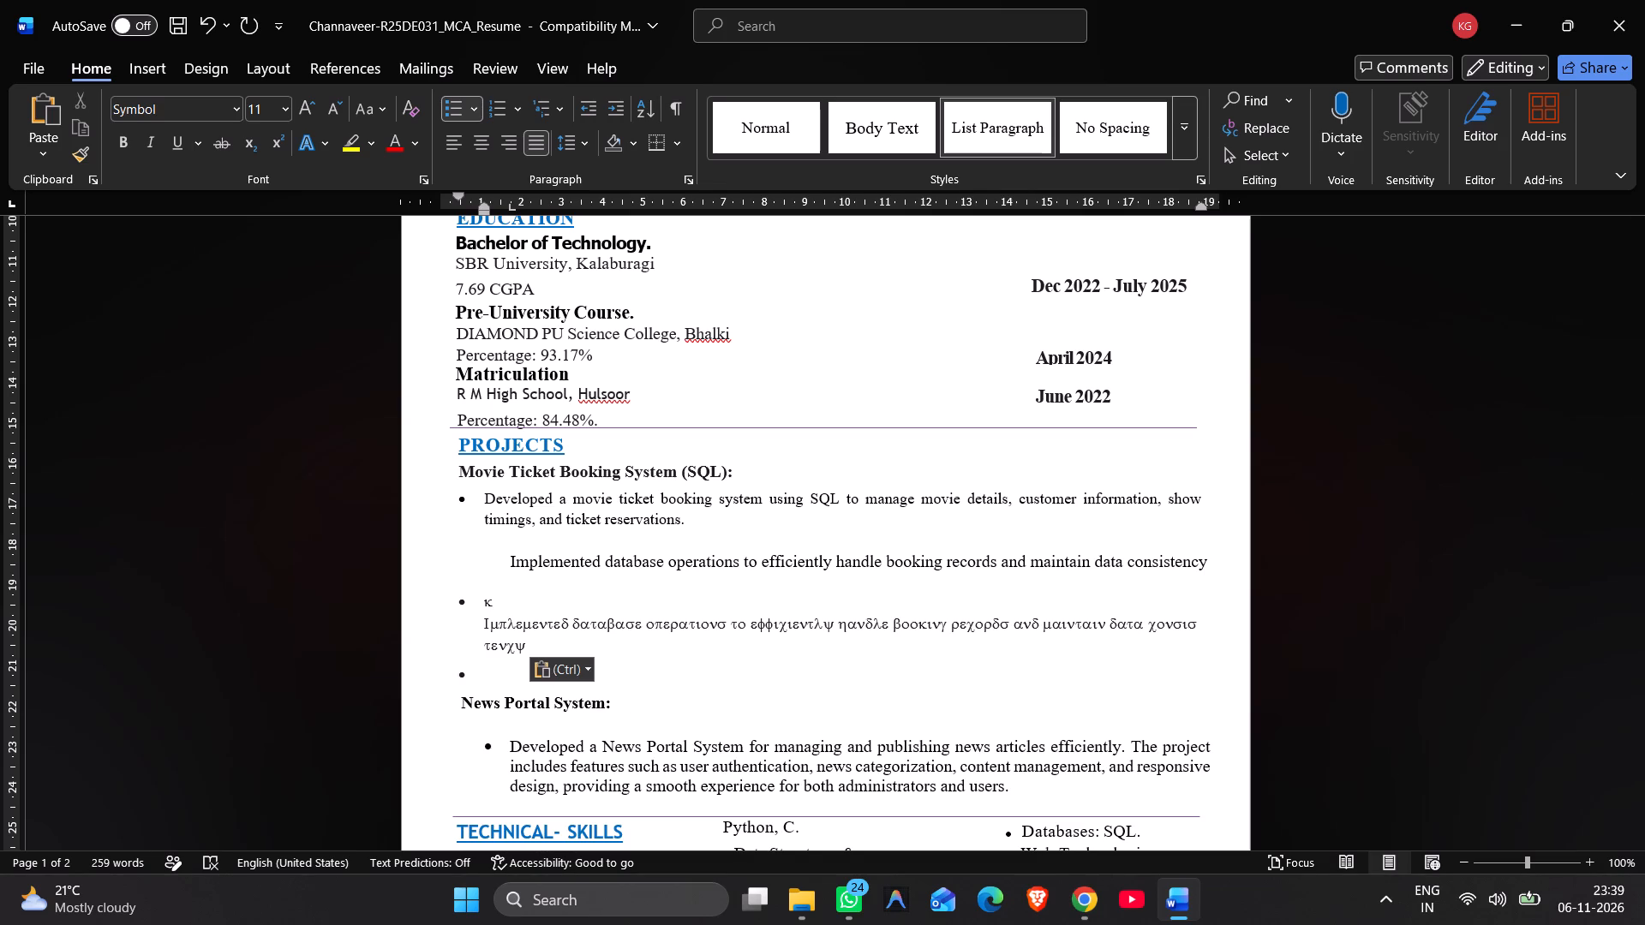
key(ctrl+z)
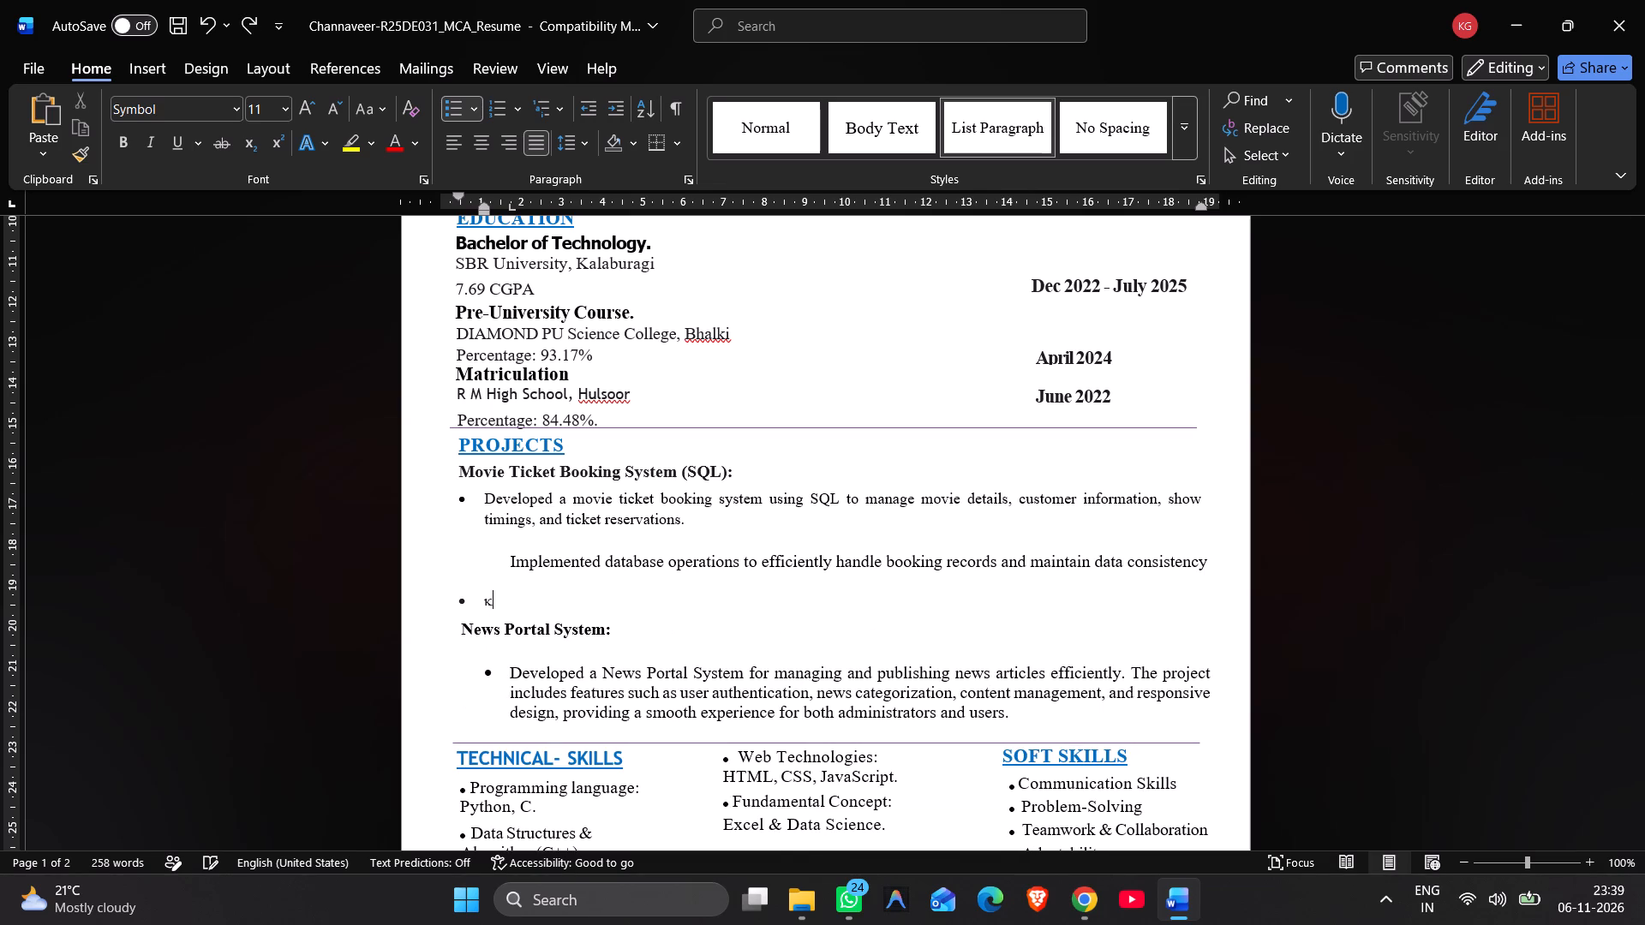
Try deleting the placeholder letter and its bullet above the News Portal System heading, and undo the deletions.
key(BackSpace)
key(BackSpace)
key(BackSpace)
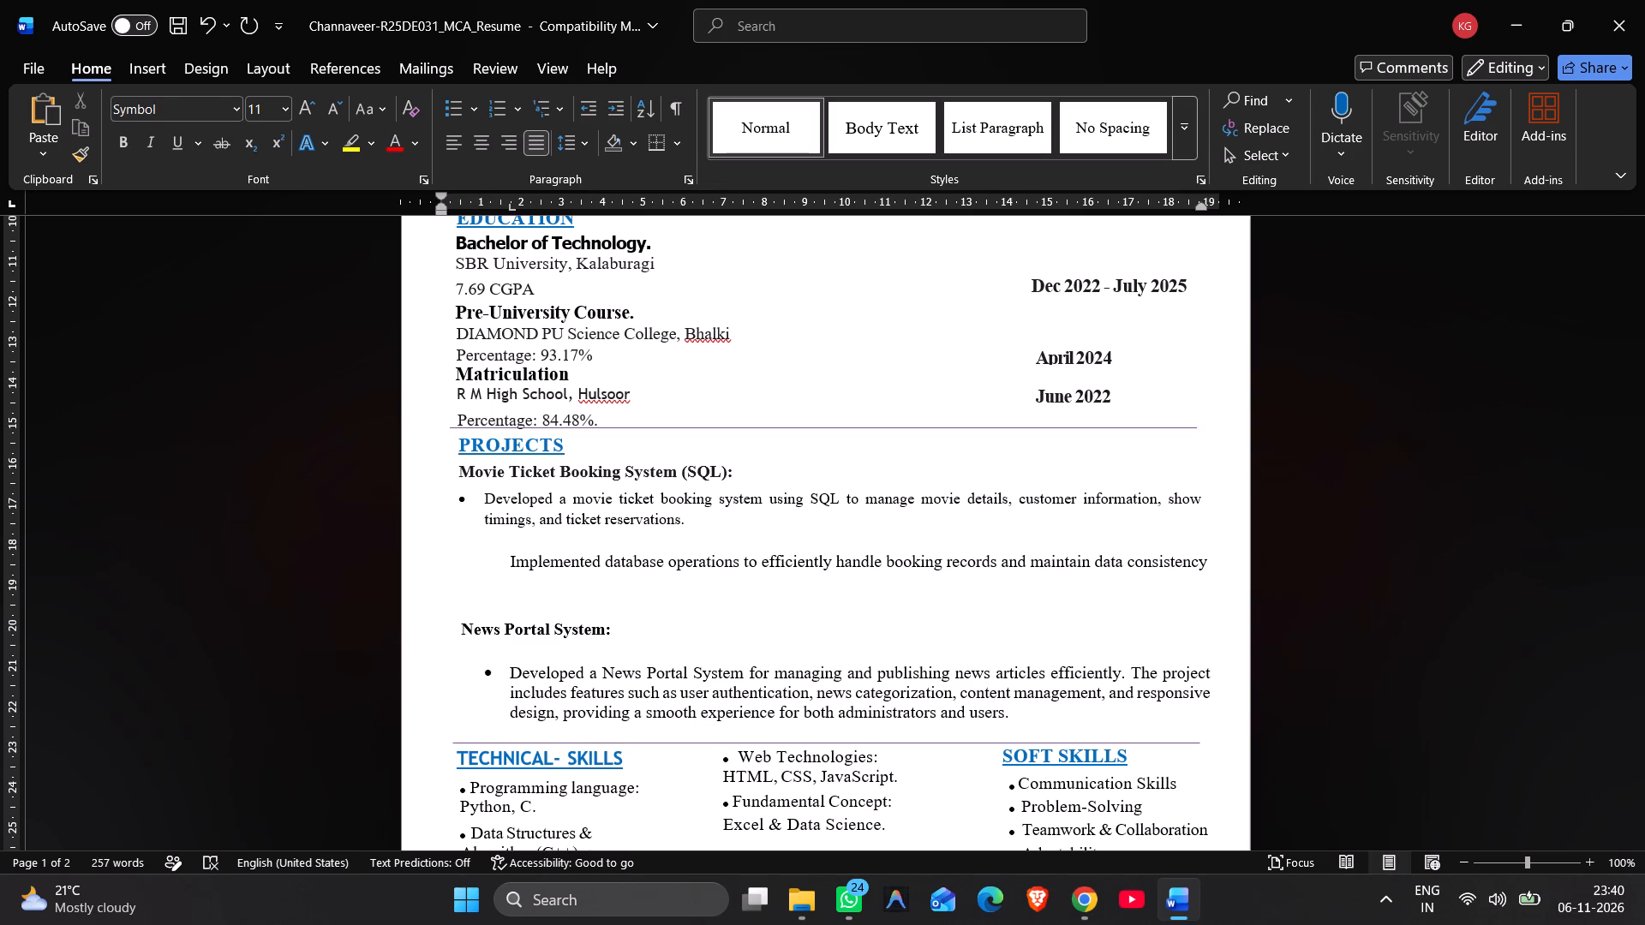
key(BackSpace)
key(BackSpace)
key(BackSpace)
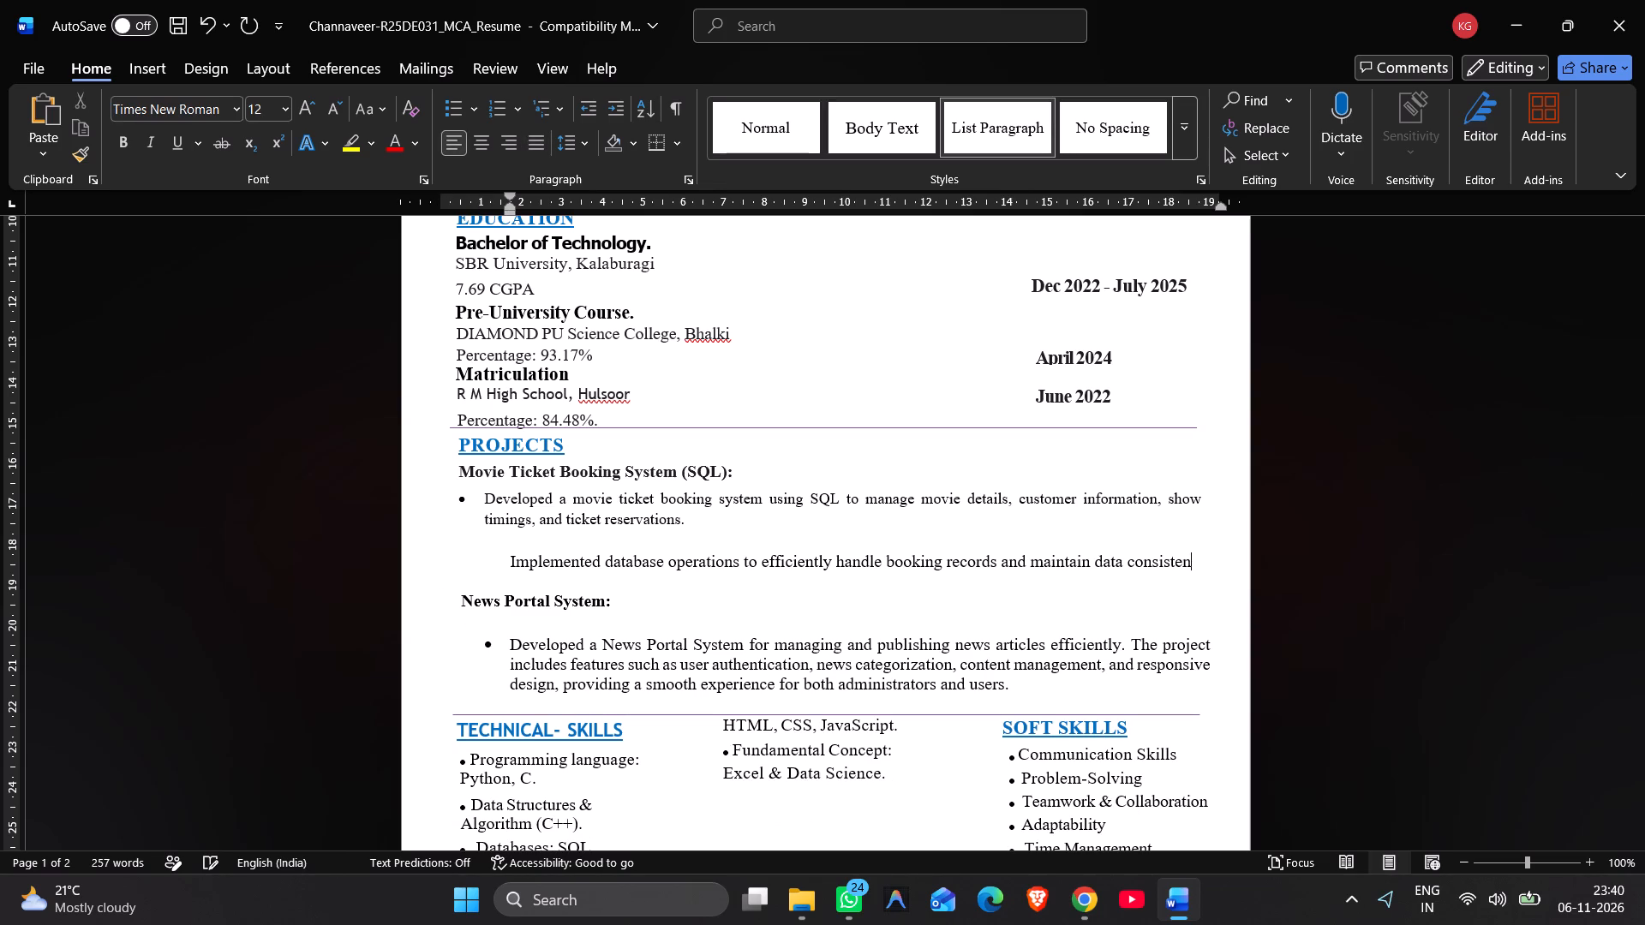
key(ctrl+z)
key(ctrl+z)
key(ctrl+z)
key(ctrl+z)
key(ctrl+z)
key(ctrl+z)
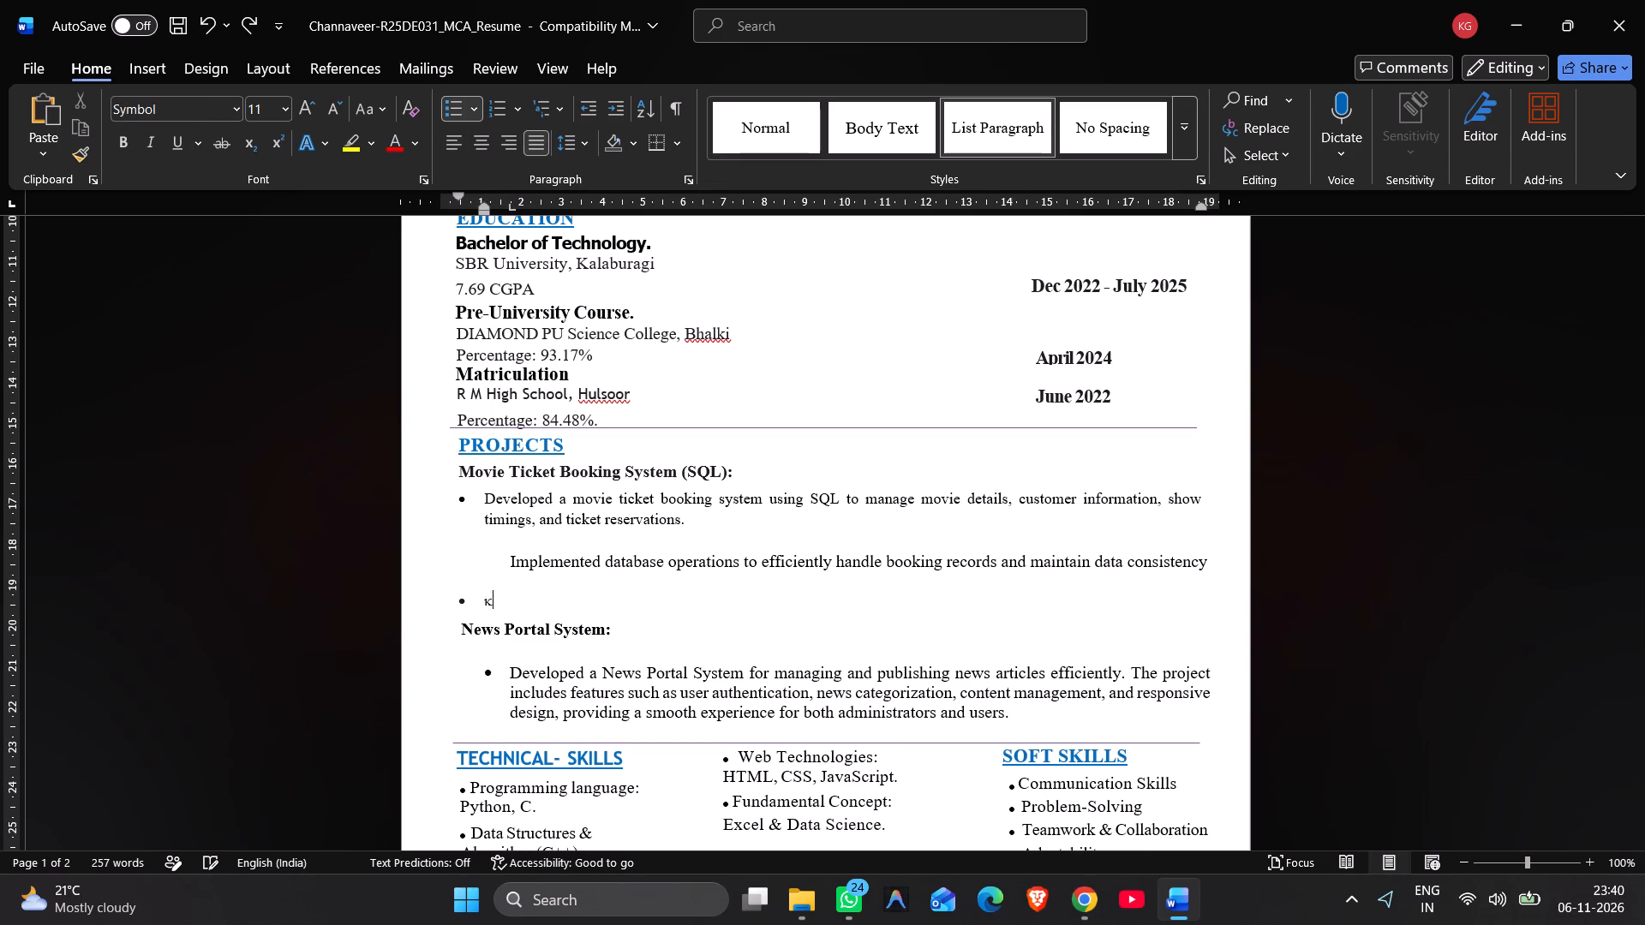
Undo back past the pasted database operations paragraph, and remove the extra D before "Developed a movie ticket booking system".
key(ctrl+z)
key(ctrl+z)
key(ctrl+z)
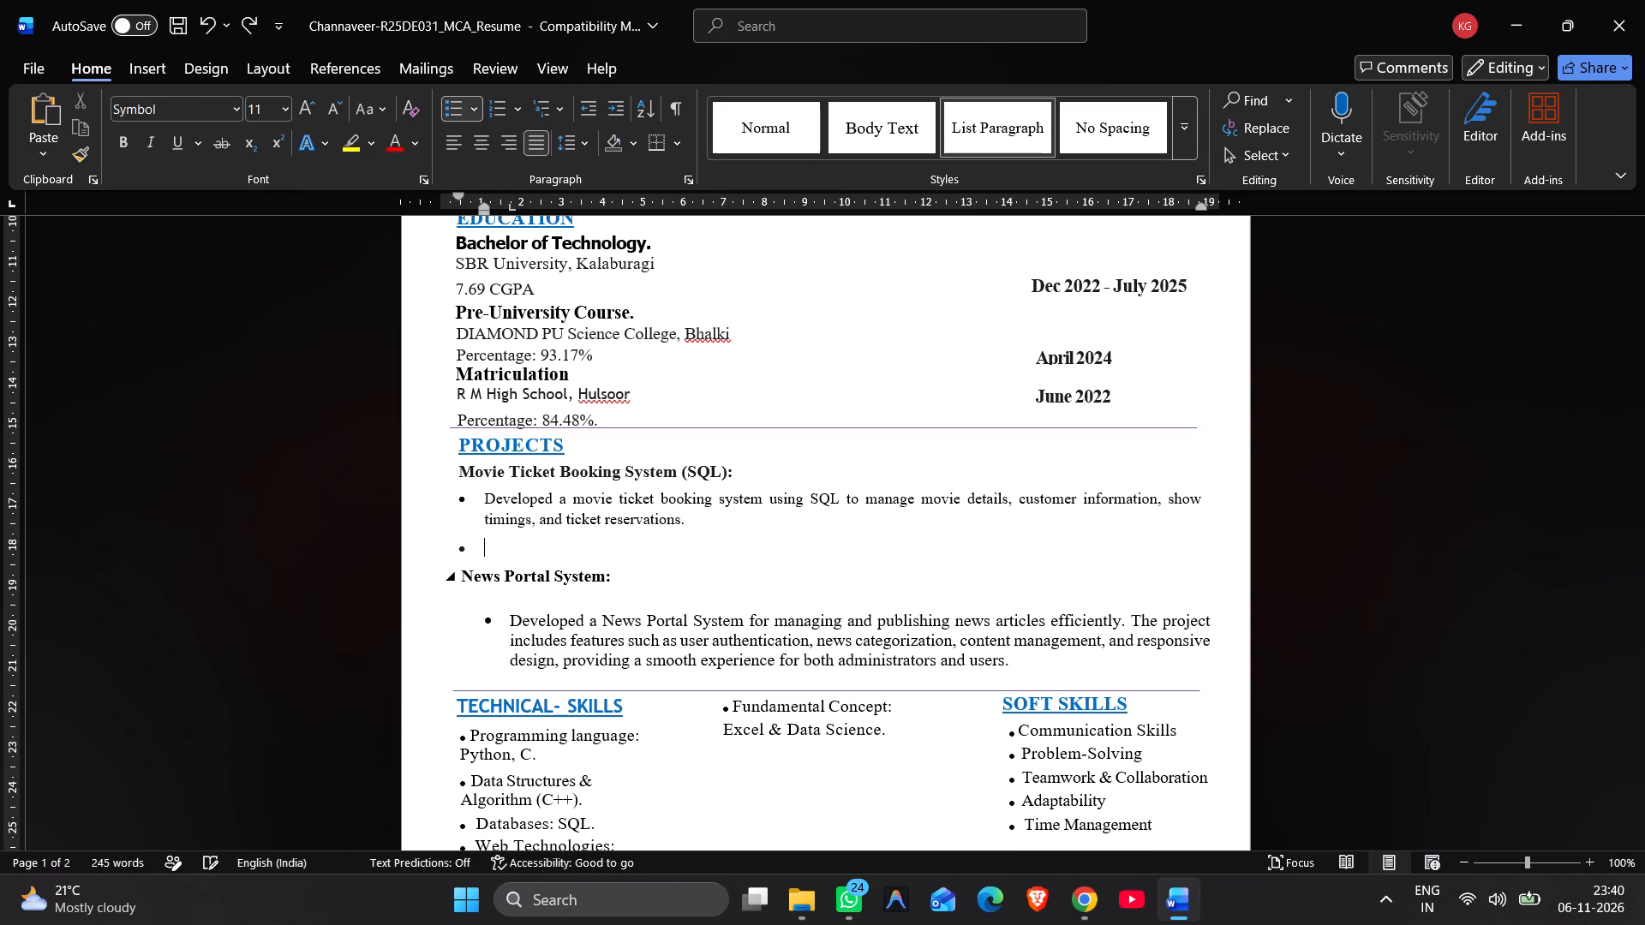
key(ctrl+z)
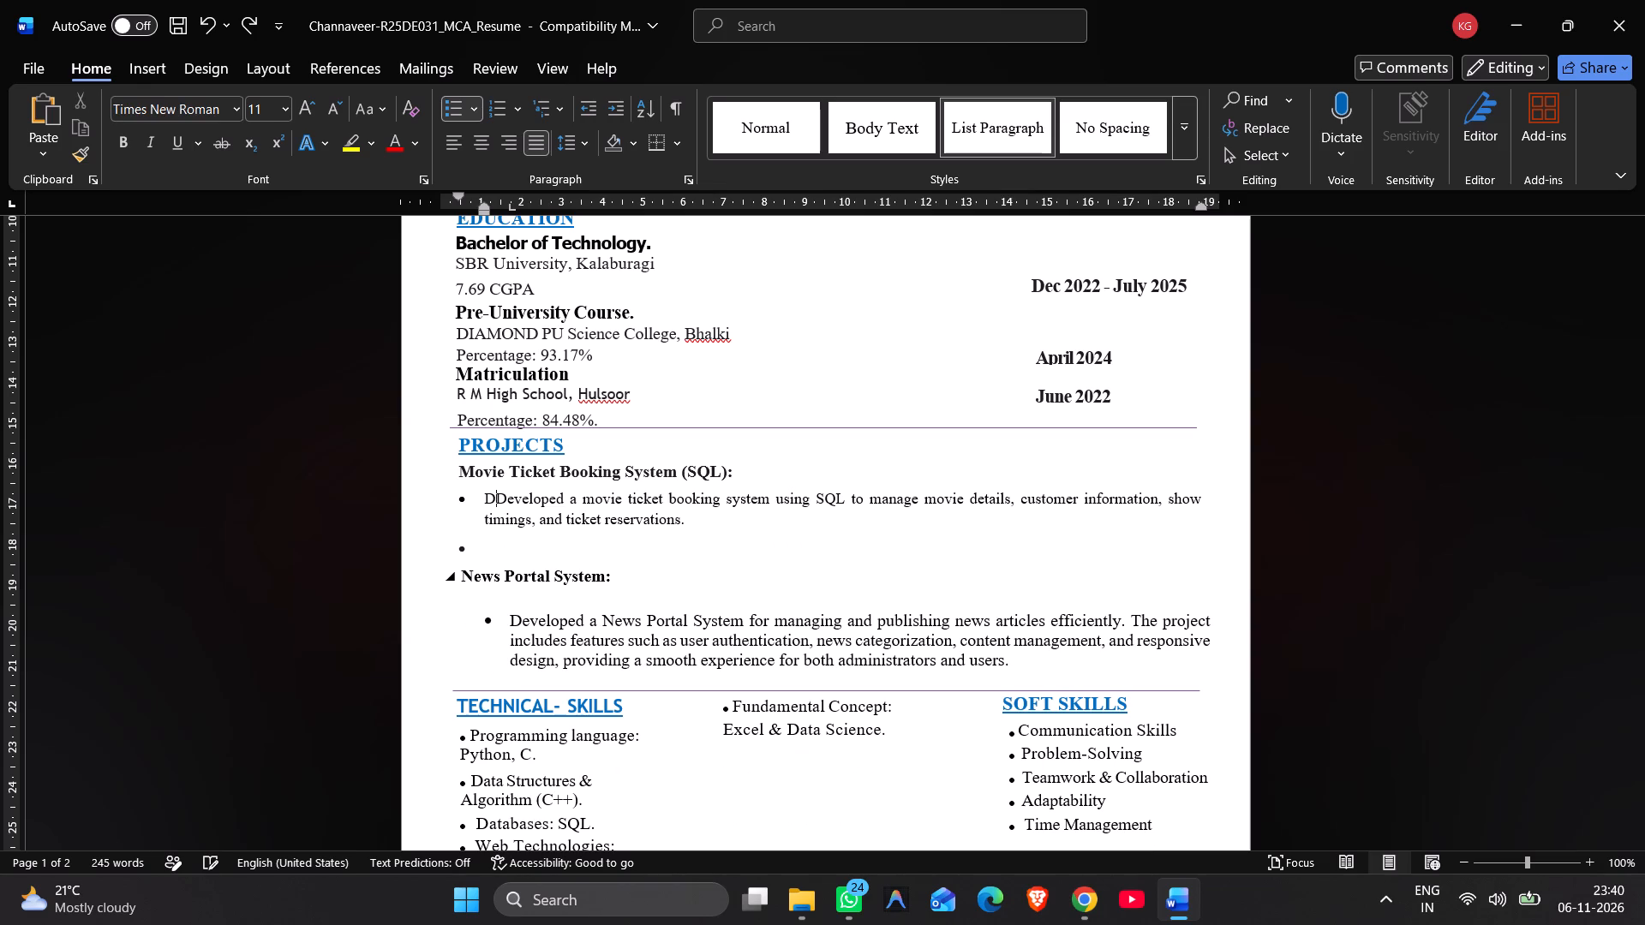
key(BackSpace)
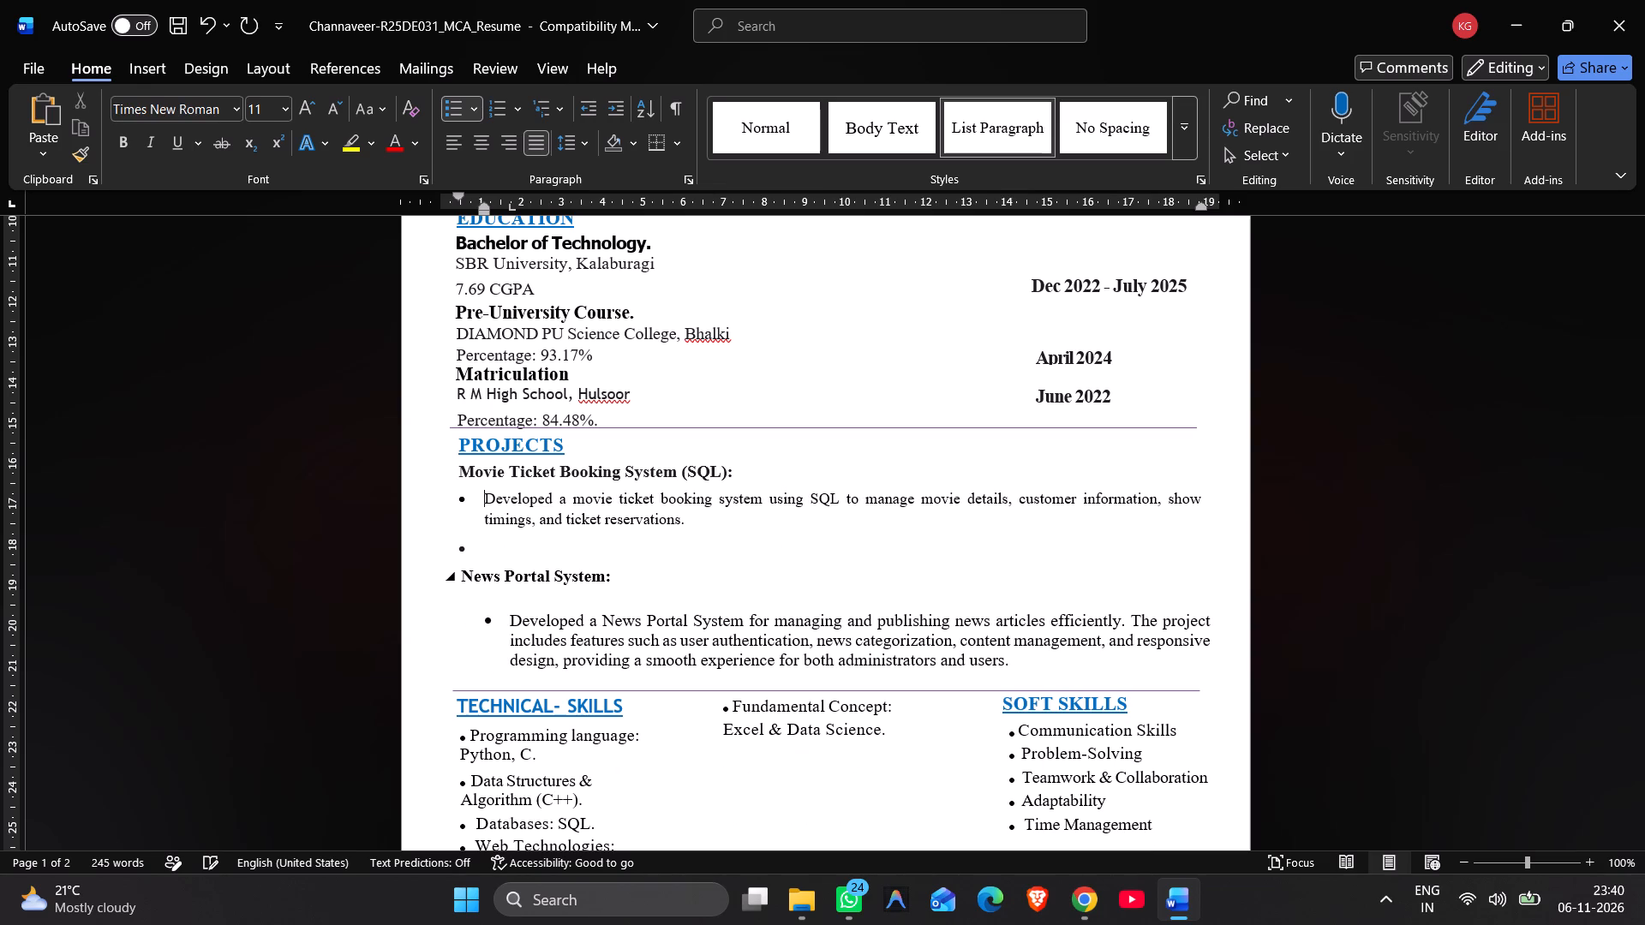
Delete the empty bullet above the News Portal System heading and the period after "ticket reservations".
click(487, 547)
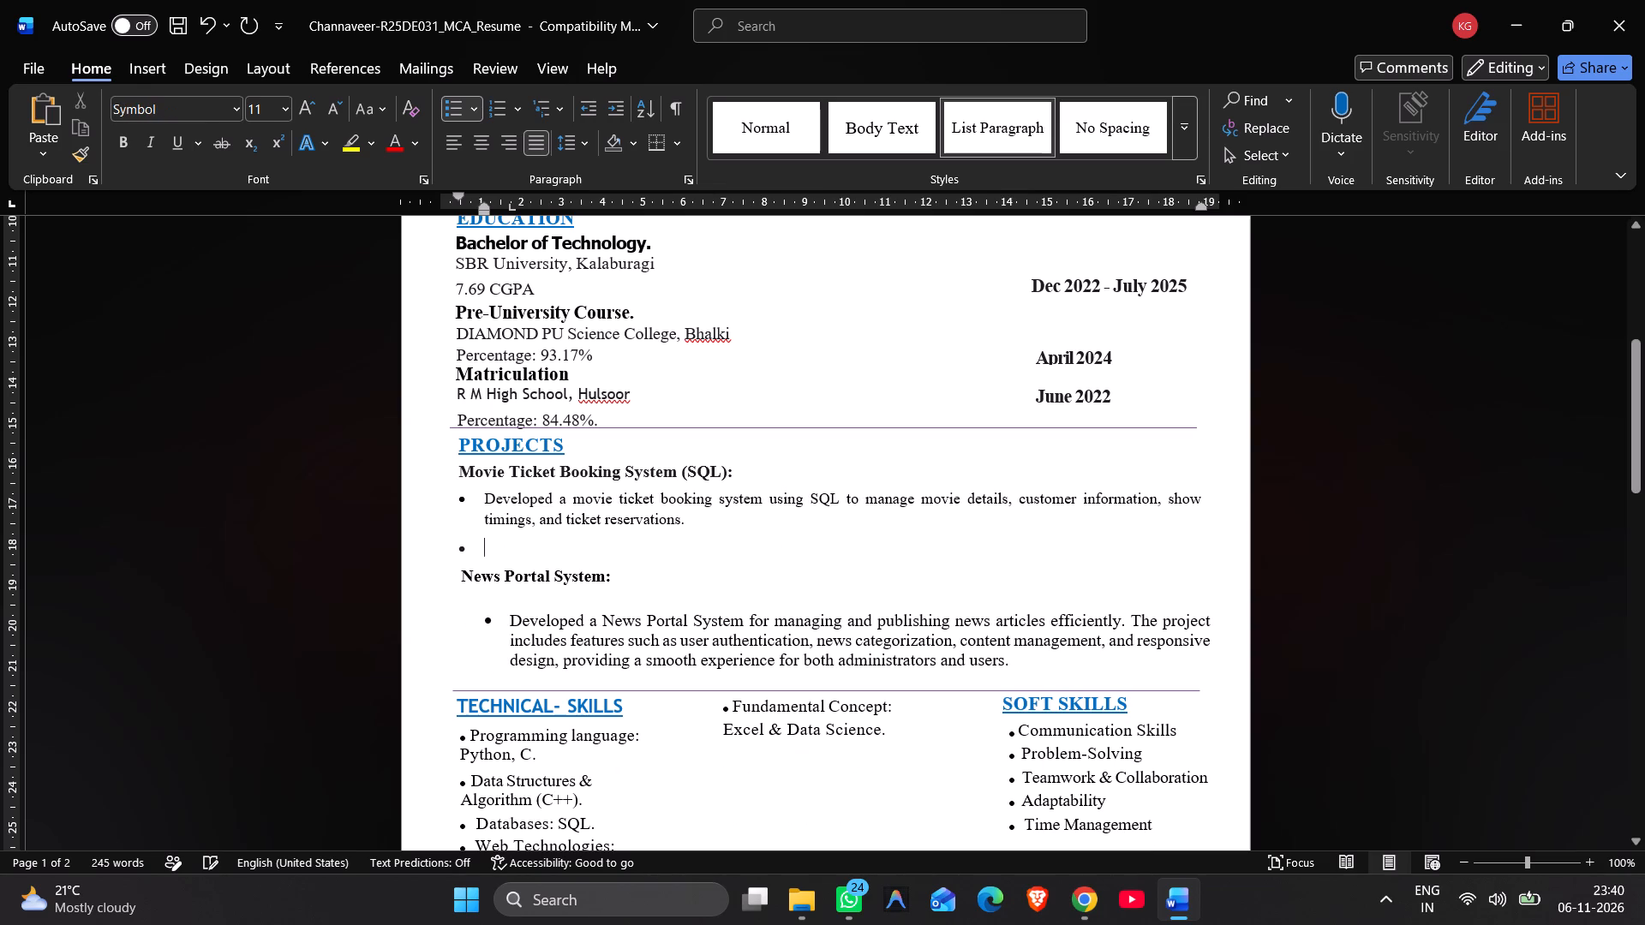
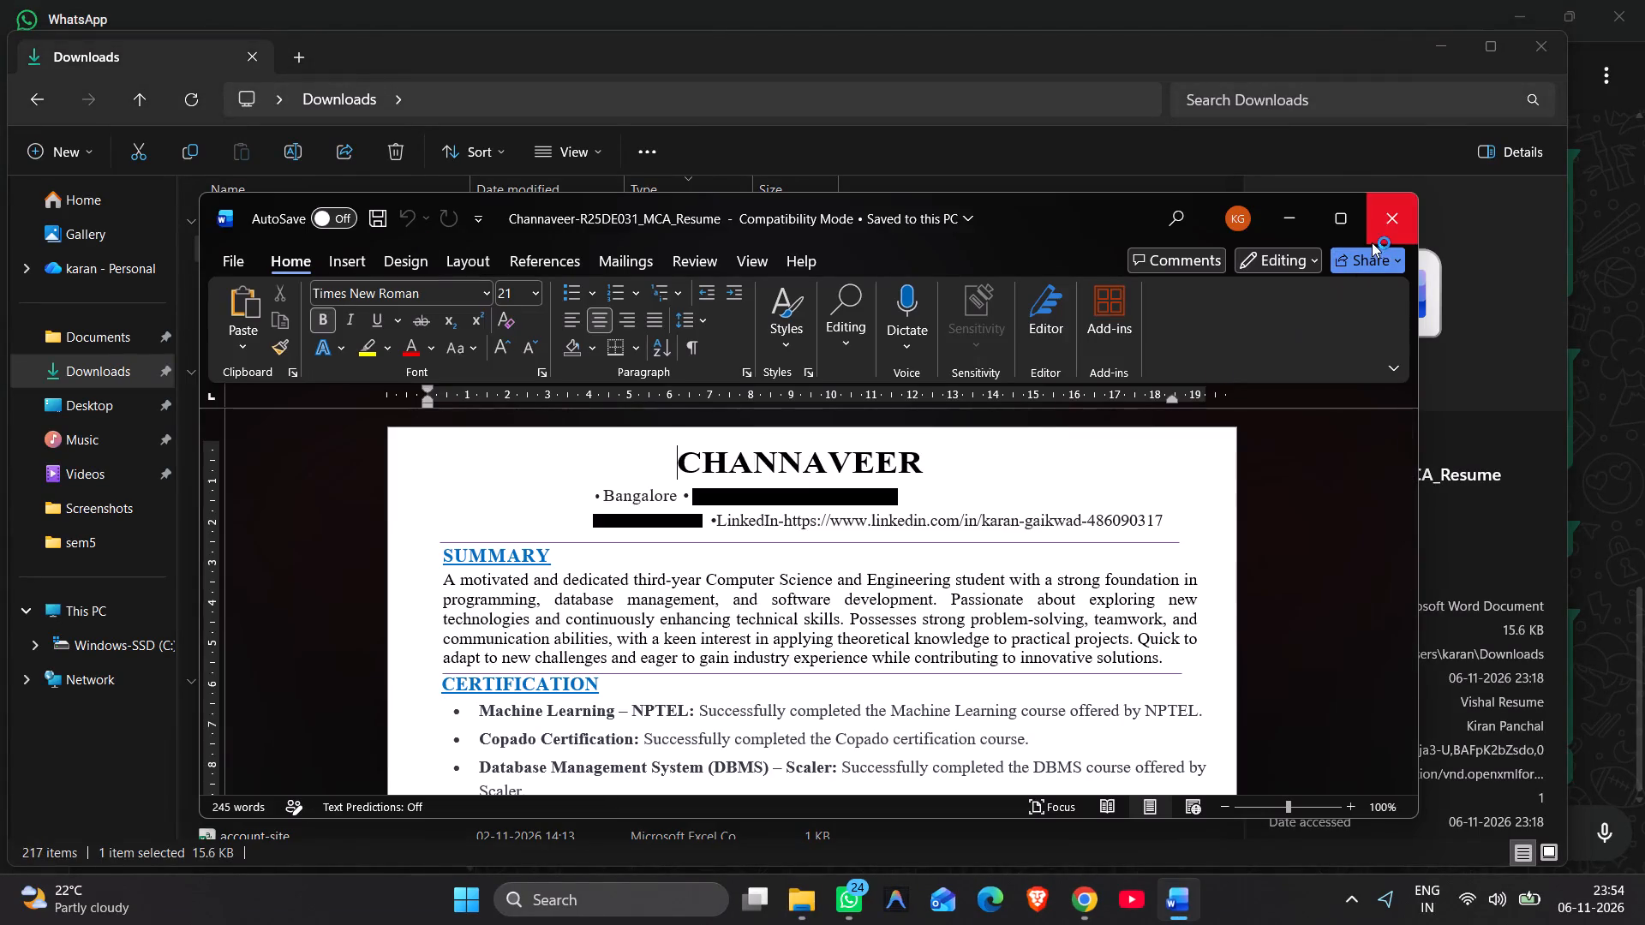
Check the Projects section of the open MCA_Resume document and close the document.
scroll(754, 653, down, 3)
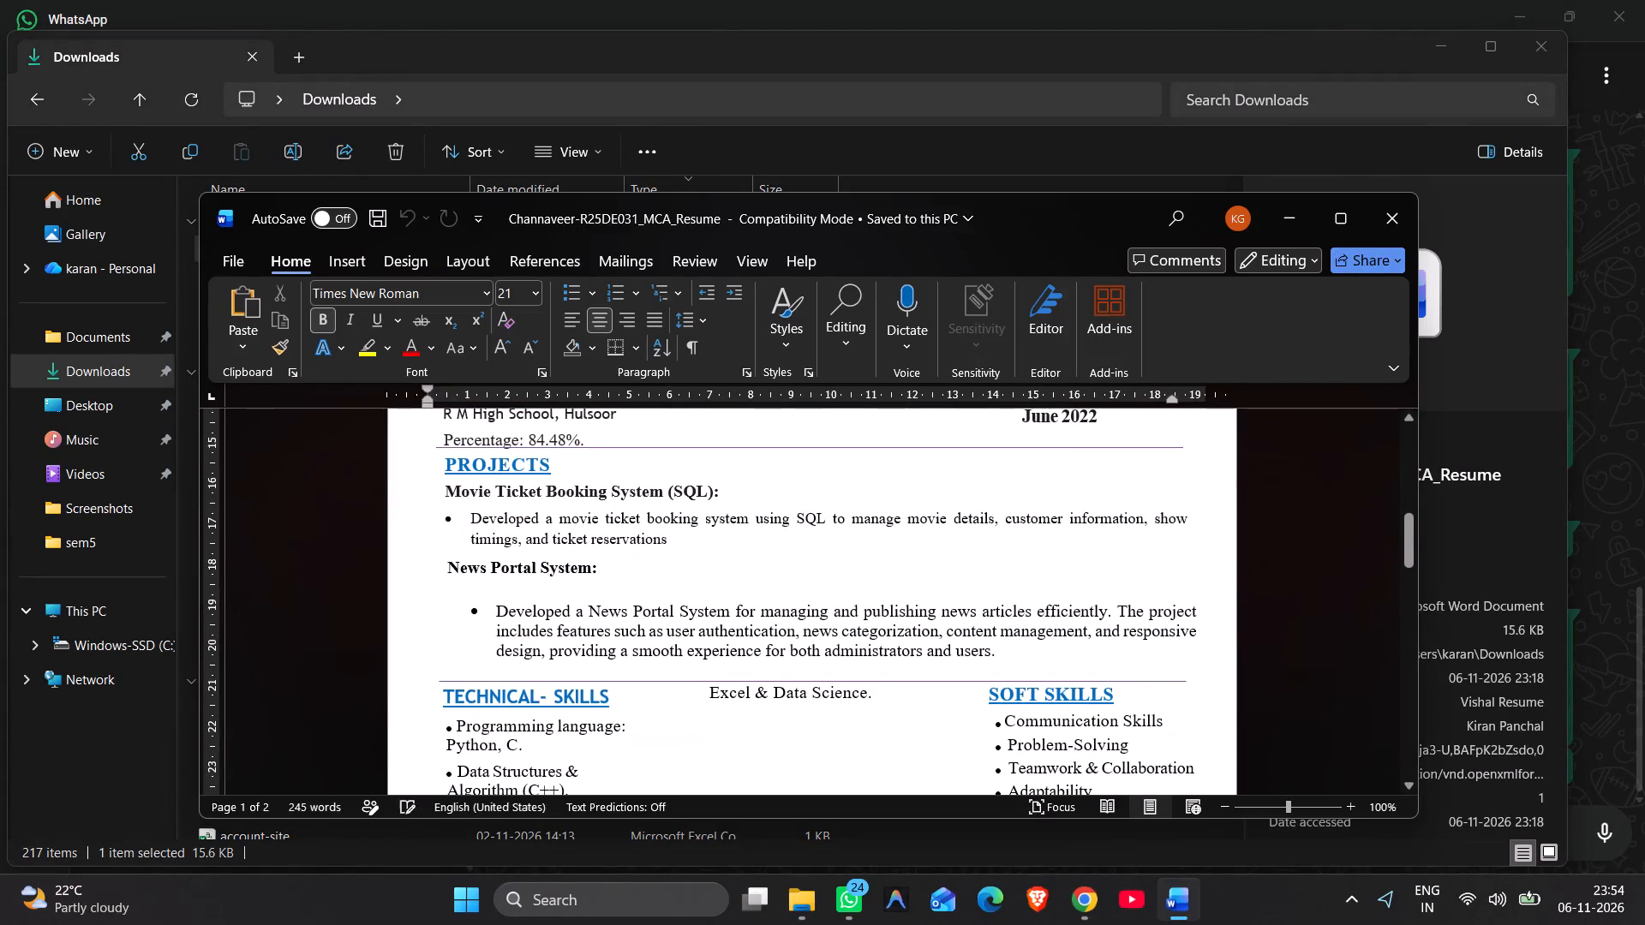
click(754, 653)
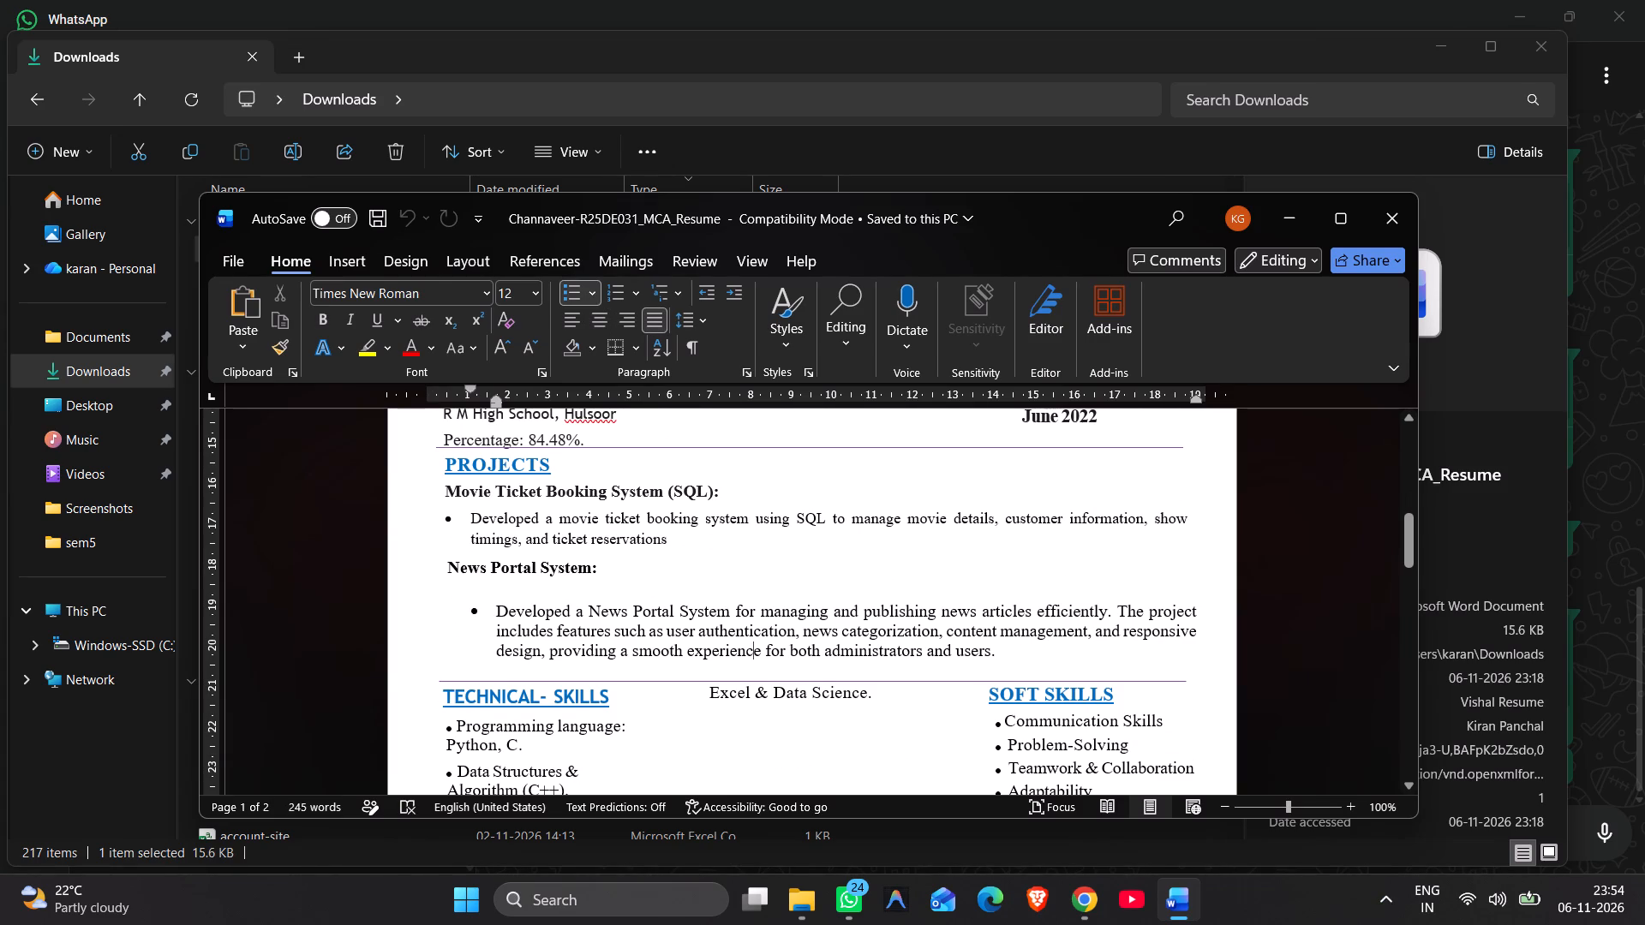
click(1397, 206)
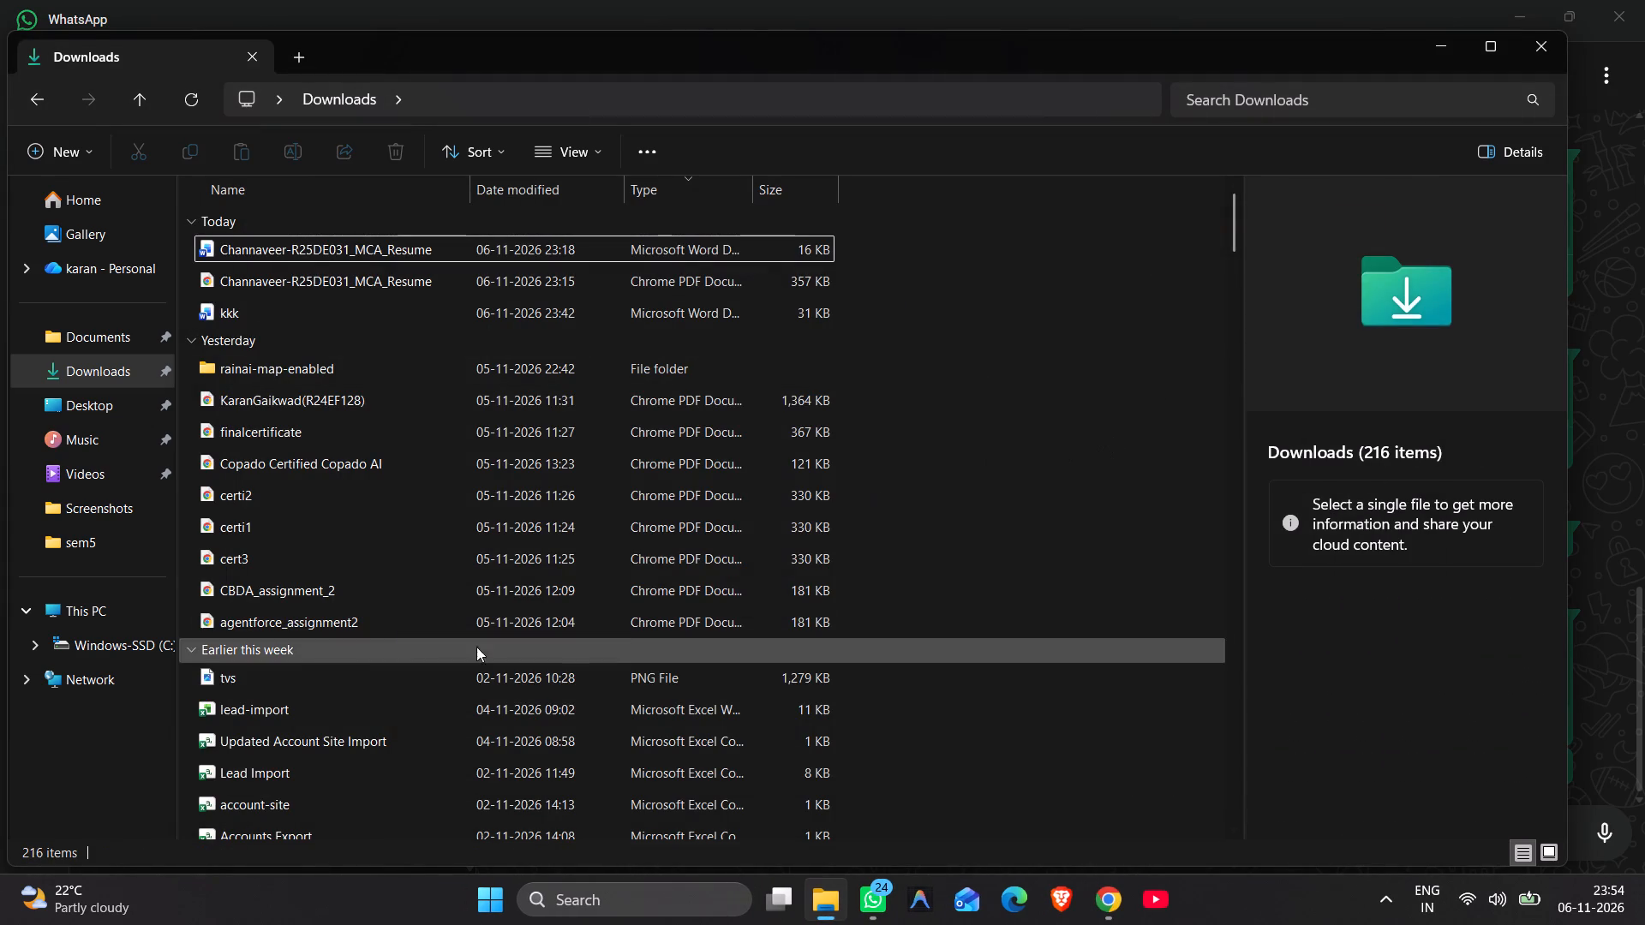
Open the kkk Word document from Downloads in a maximized window and bring up its Projects section.
double_click(268, 312)
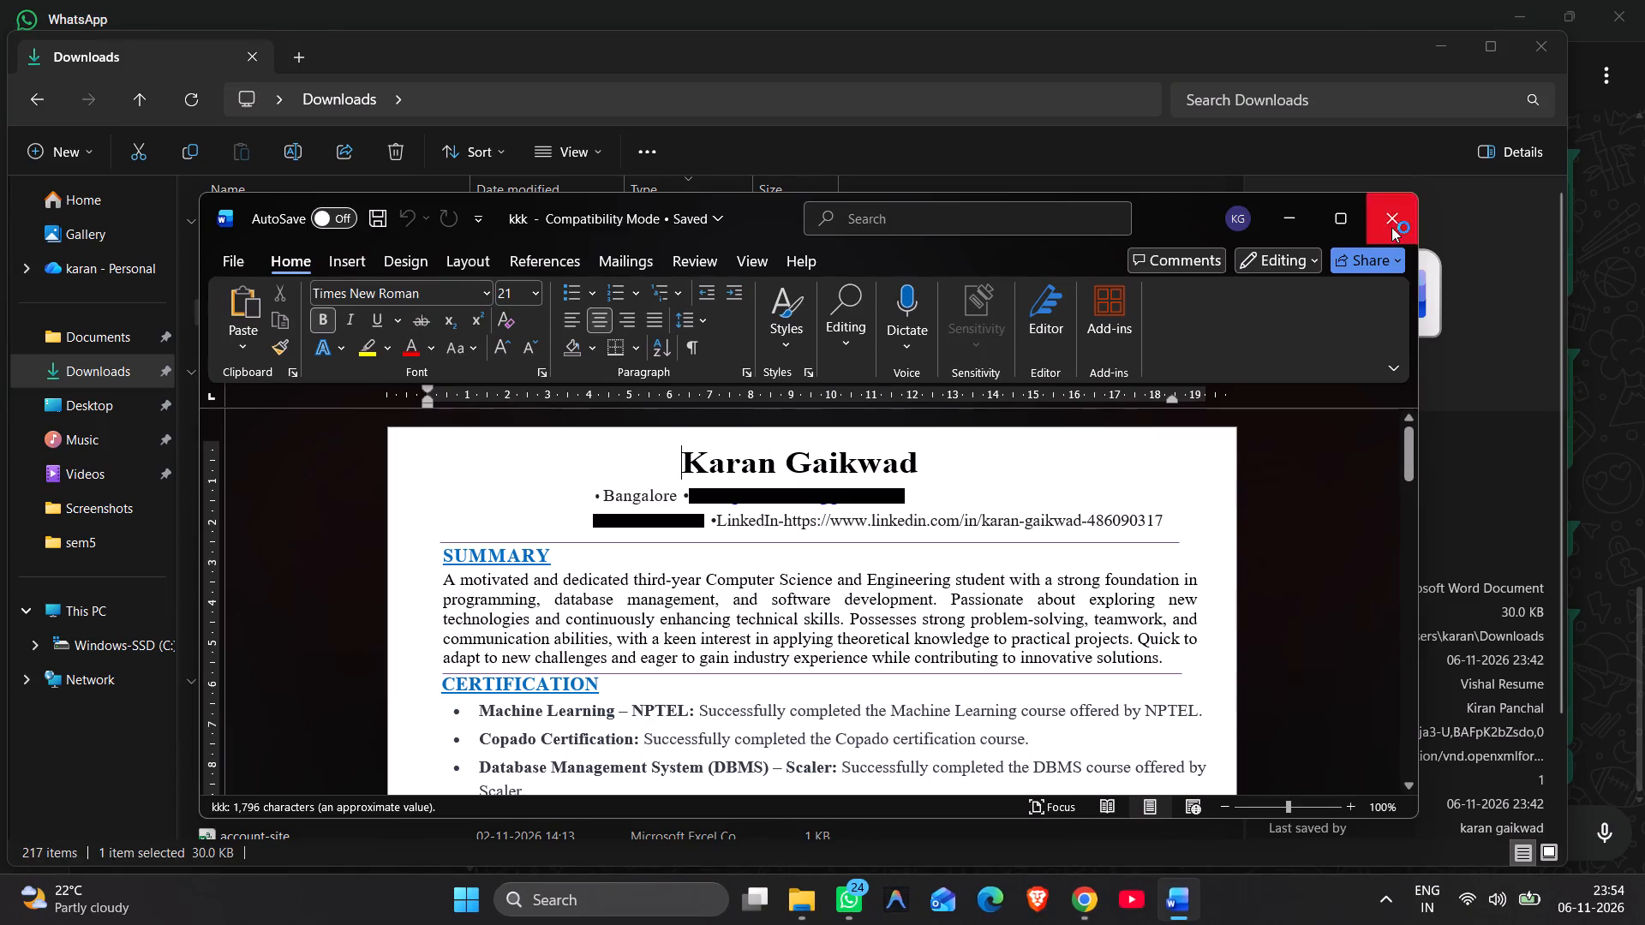
click(1331, 225)
scroll(680, 547, down, 3)
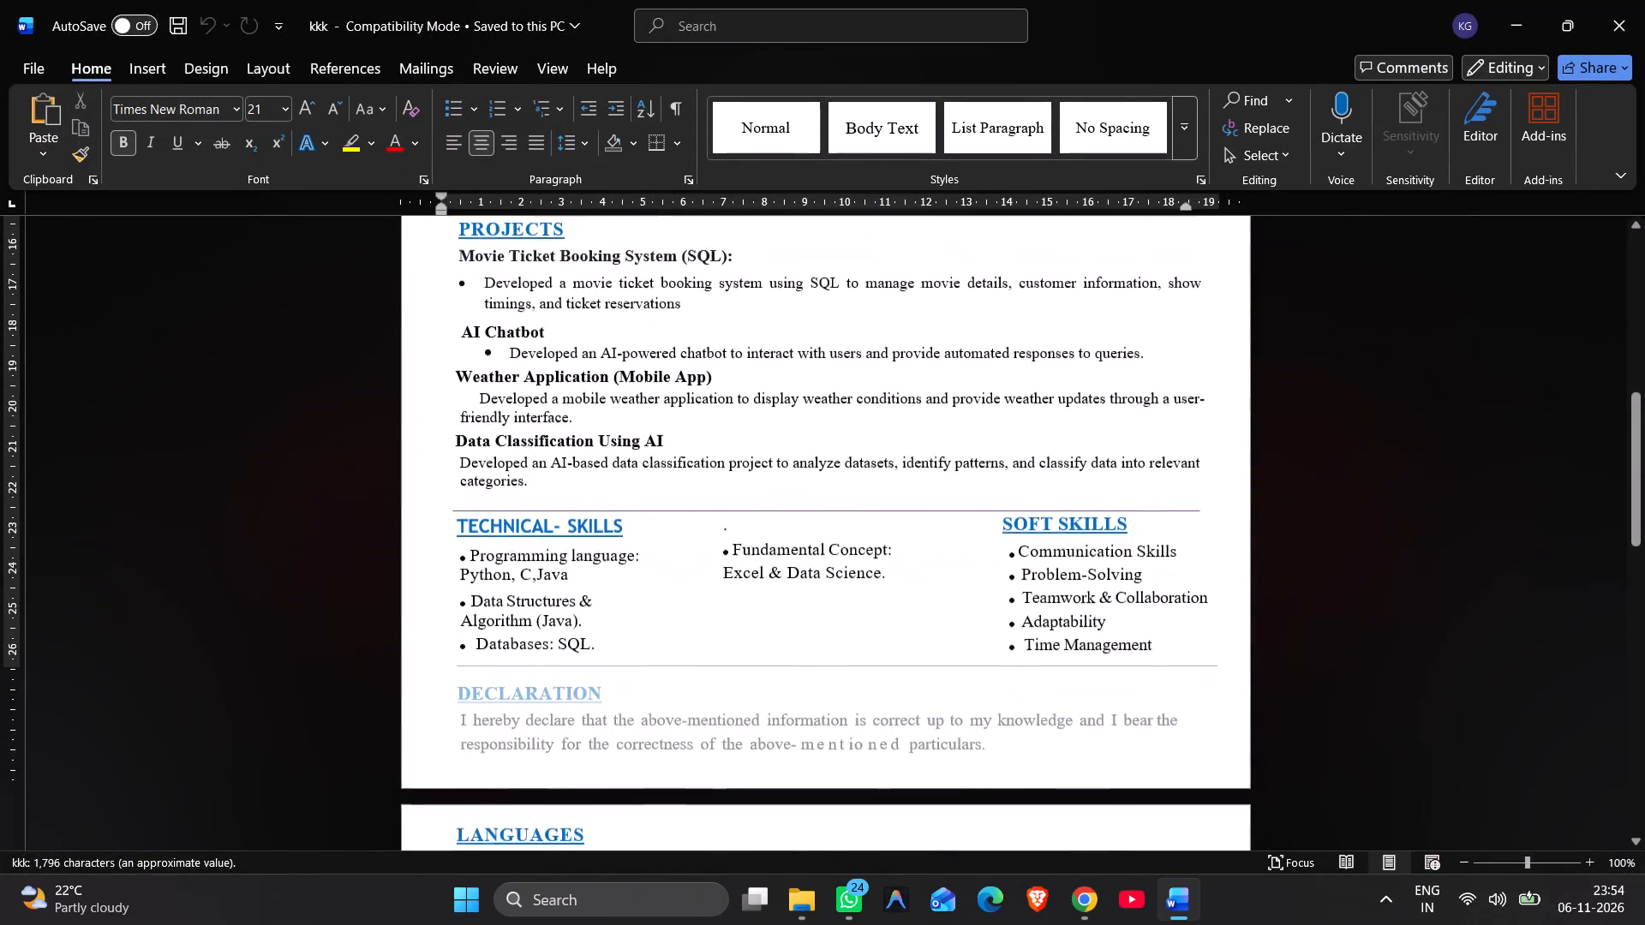
scroll(680, 547, up, 1)
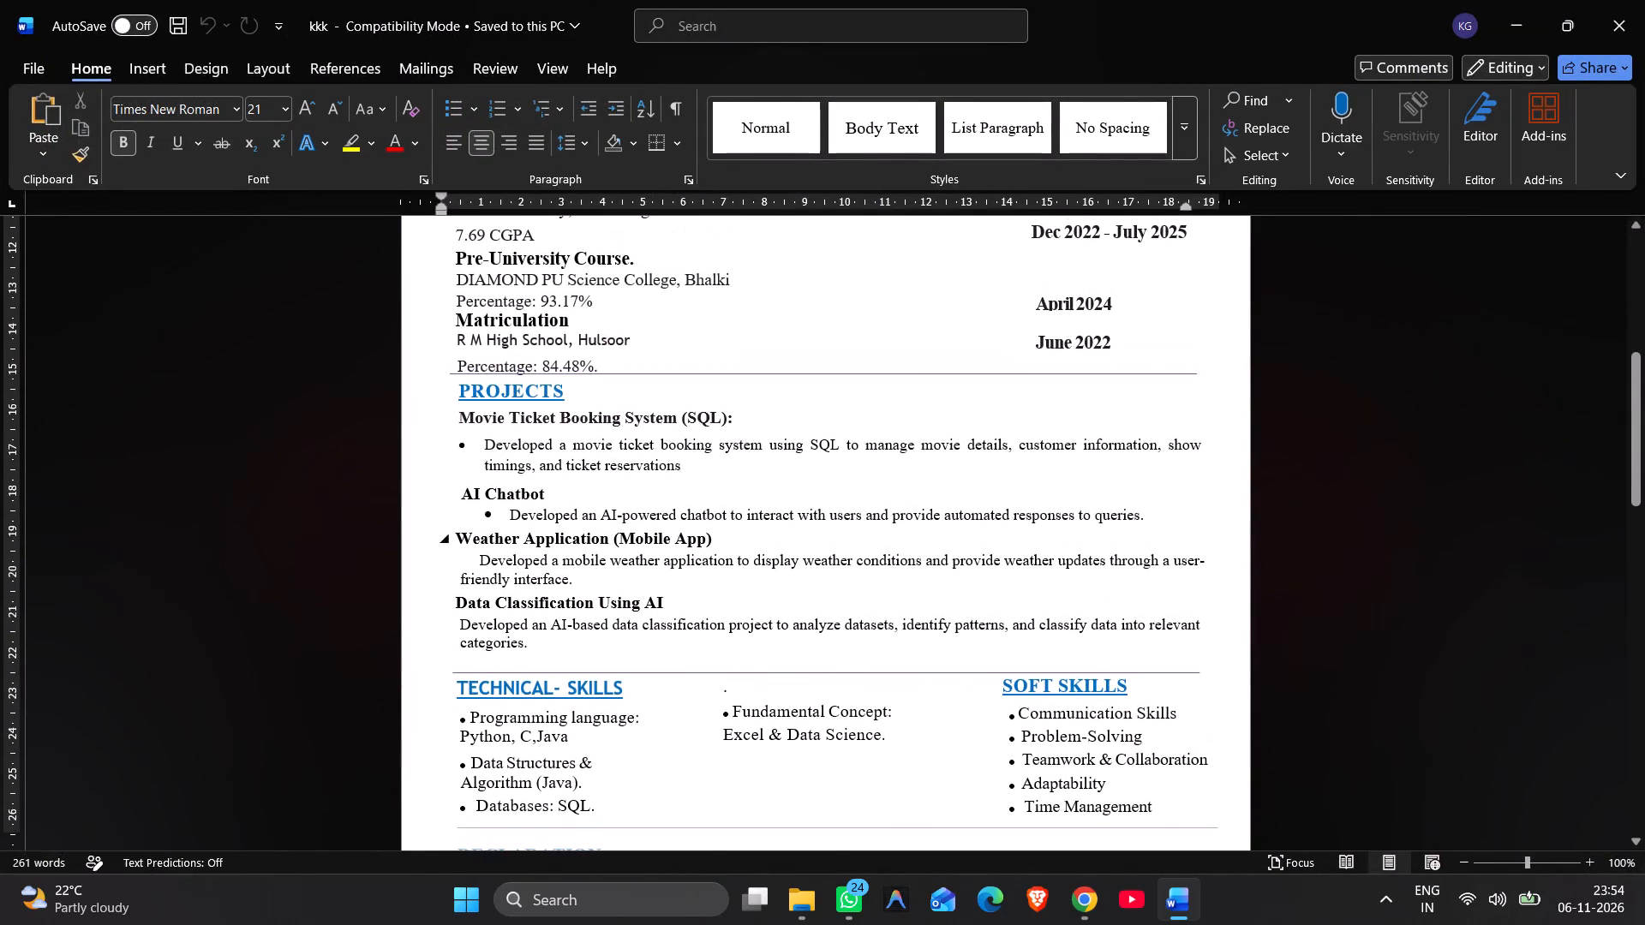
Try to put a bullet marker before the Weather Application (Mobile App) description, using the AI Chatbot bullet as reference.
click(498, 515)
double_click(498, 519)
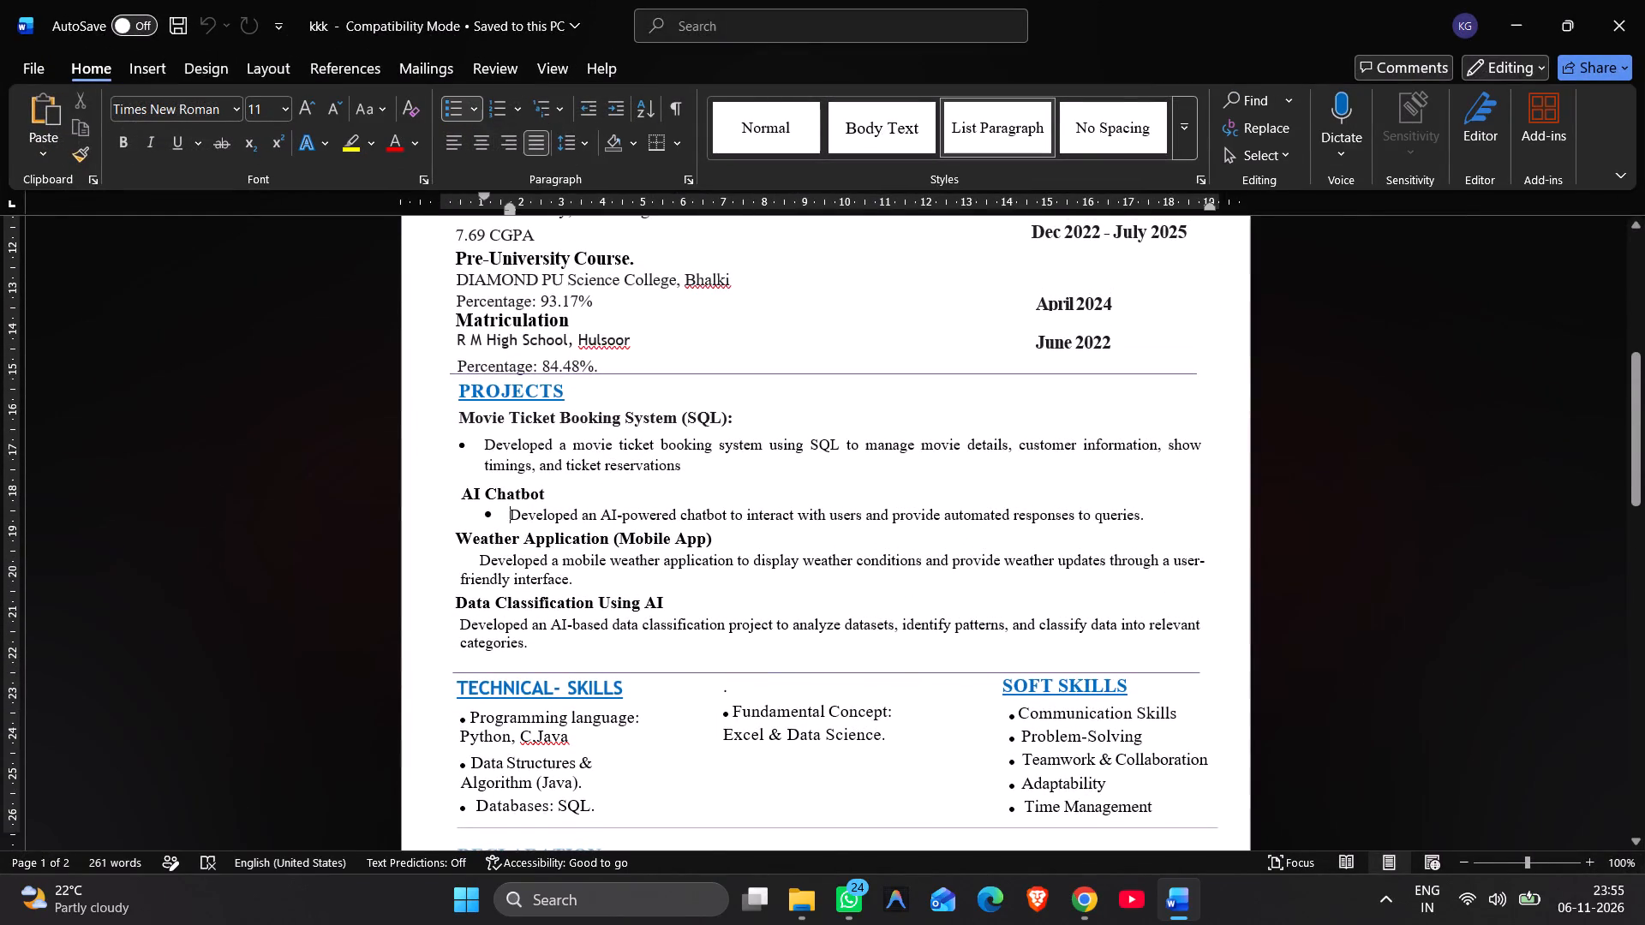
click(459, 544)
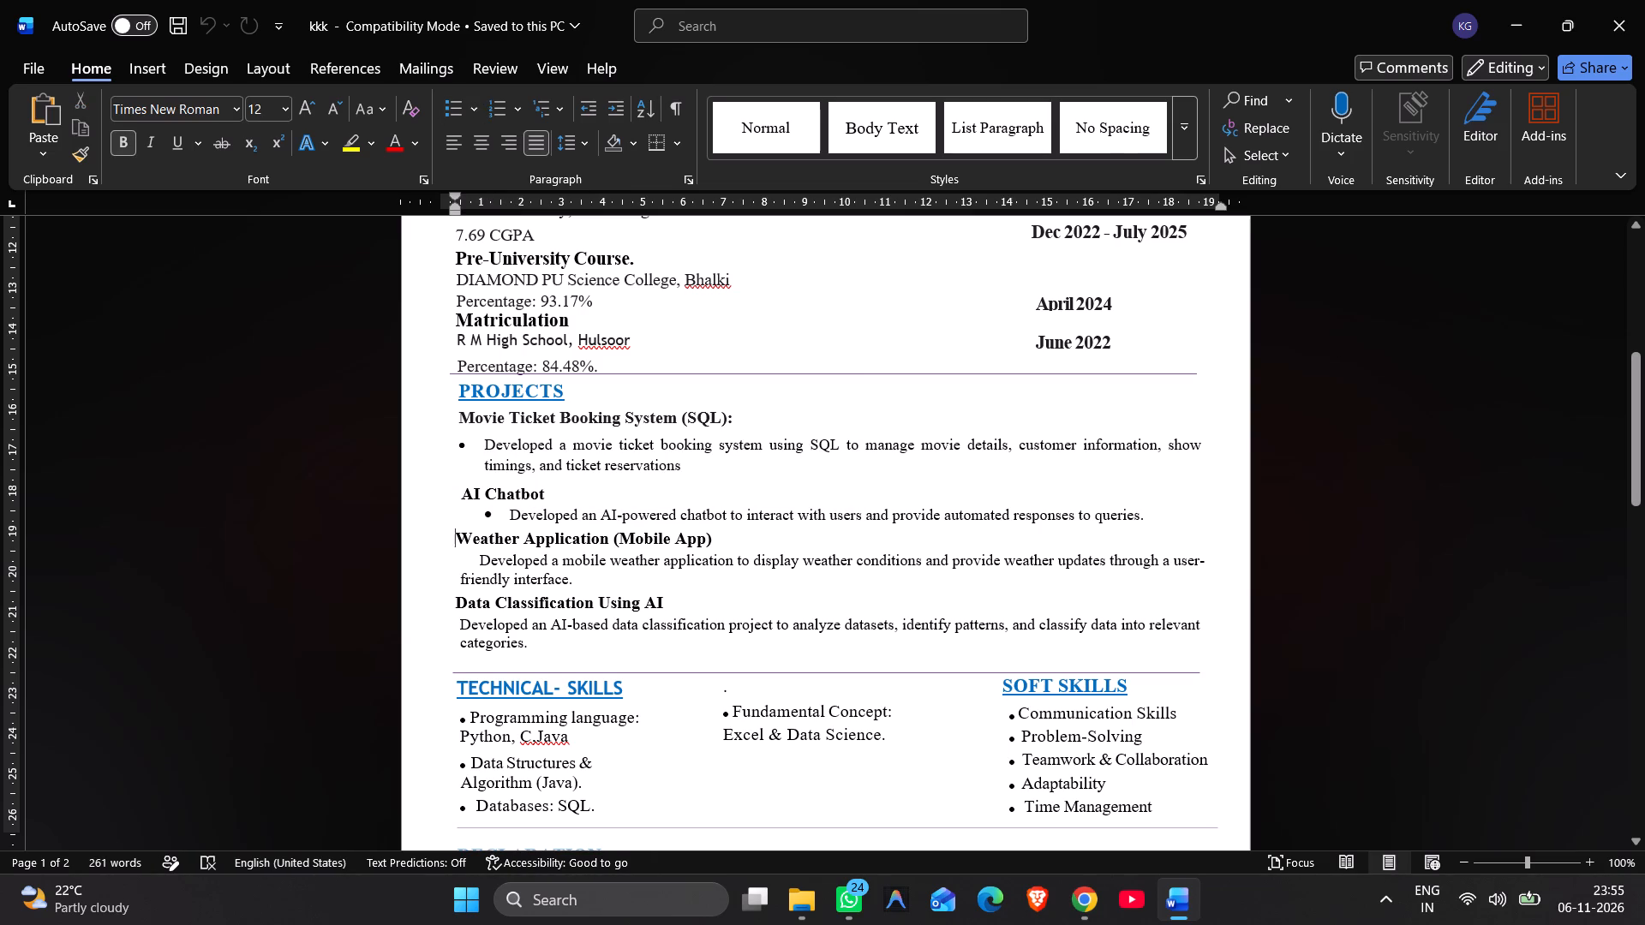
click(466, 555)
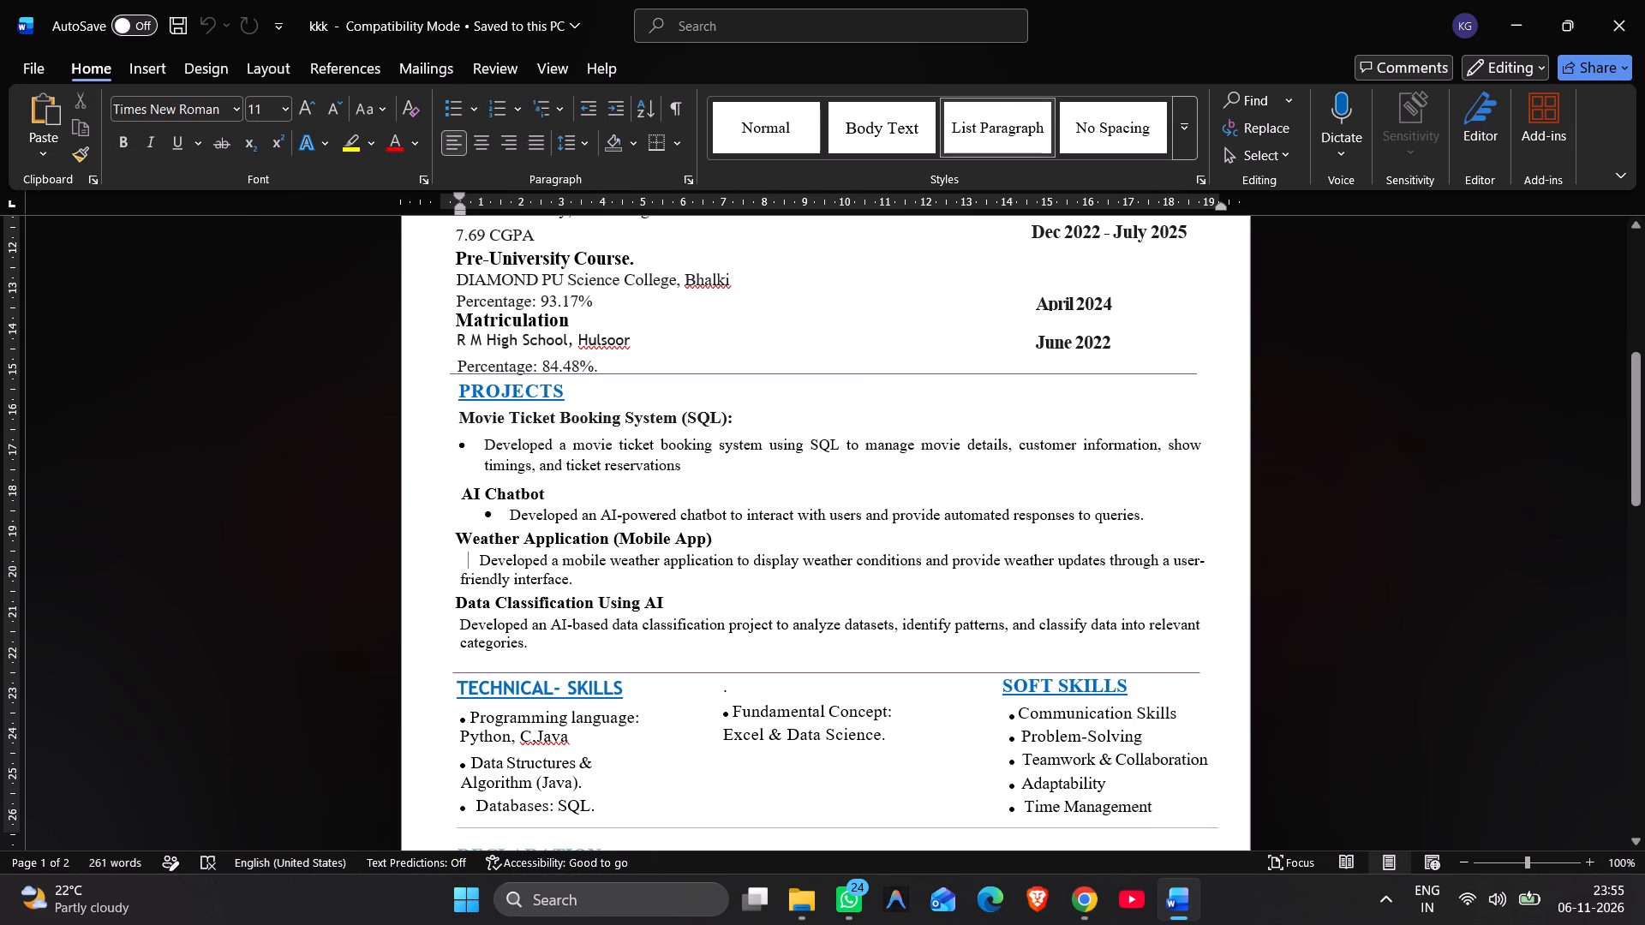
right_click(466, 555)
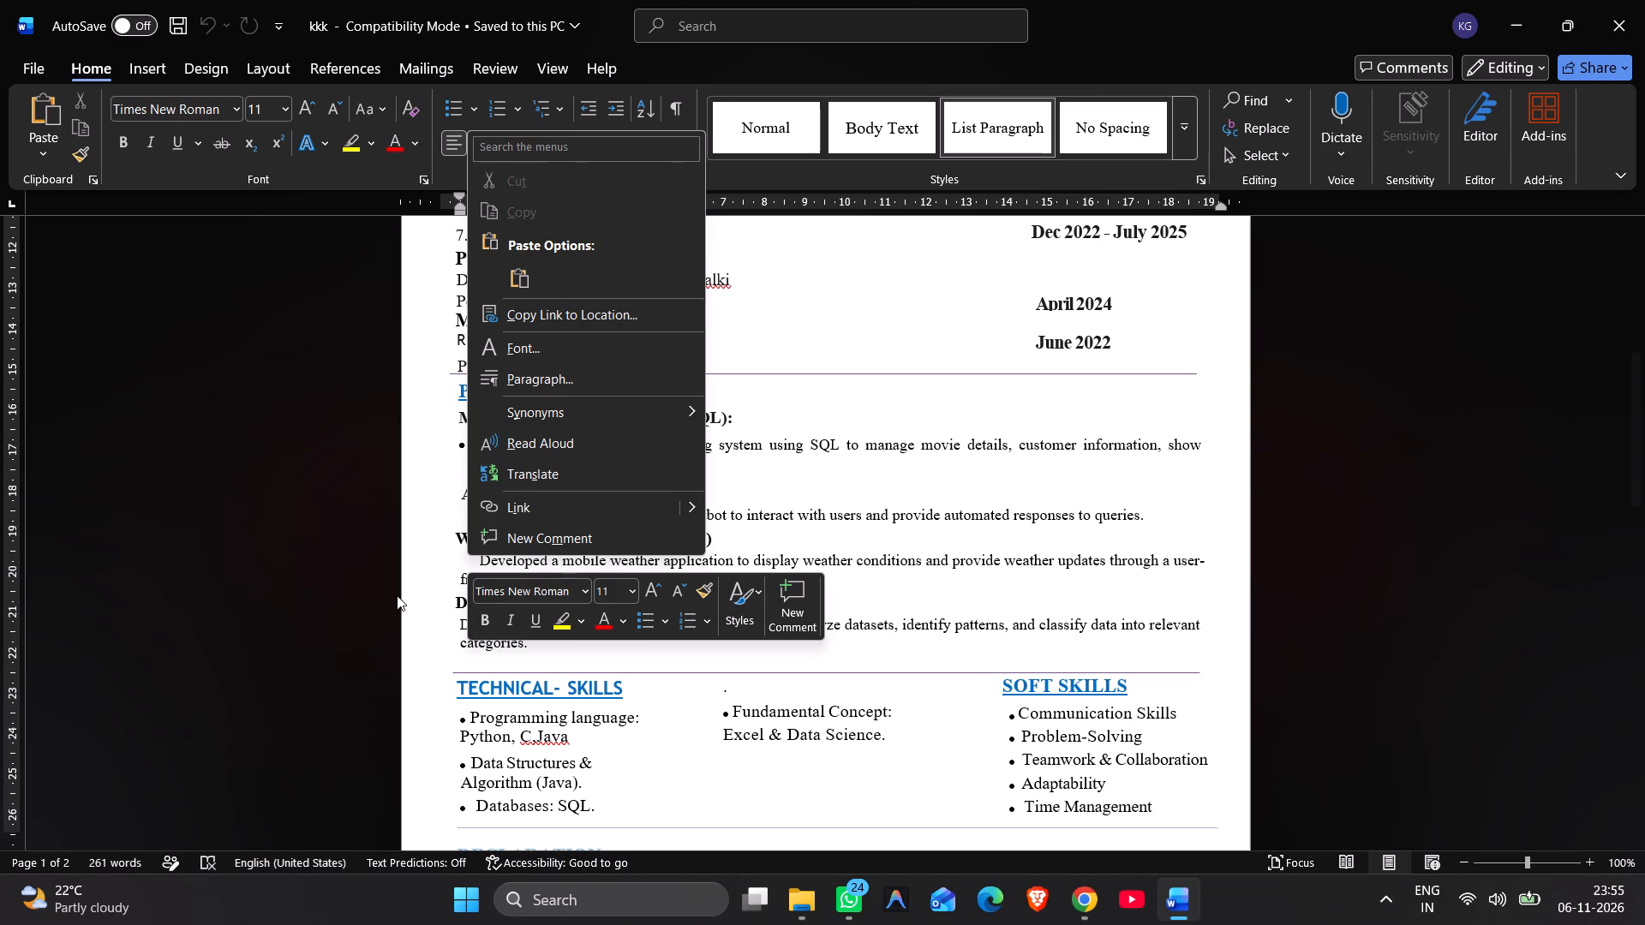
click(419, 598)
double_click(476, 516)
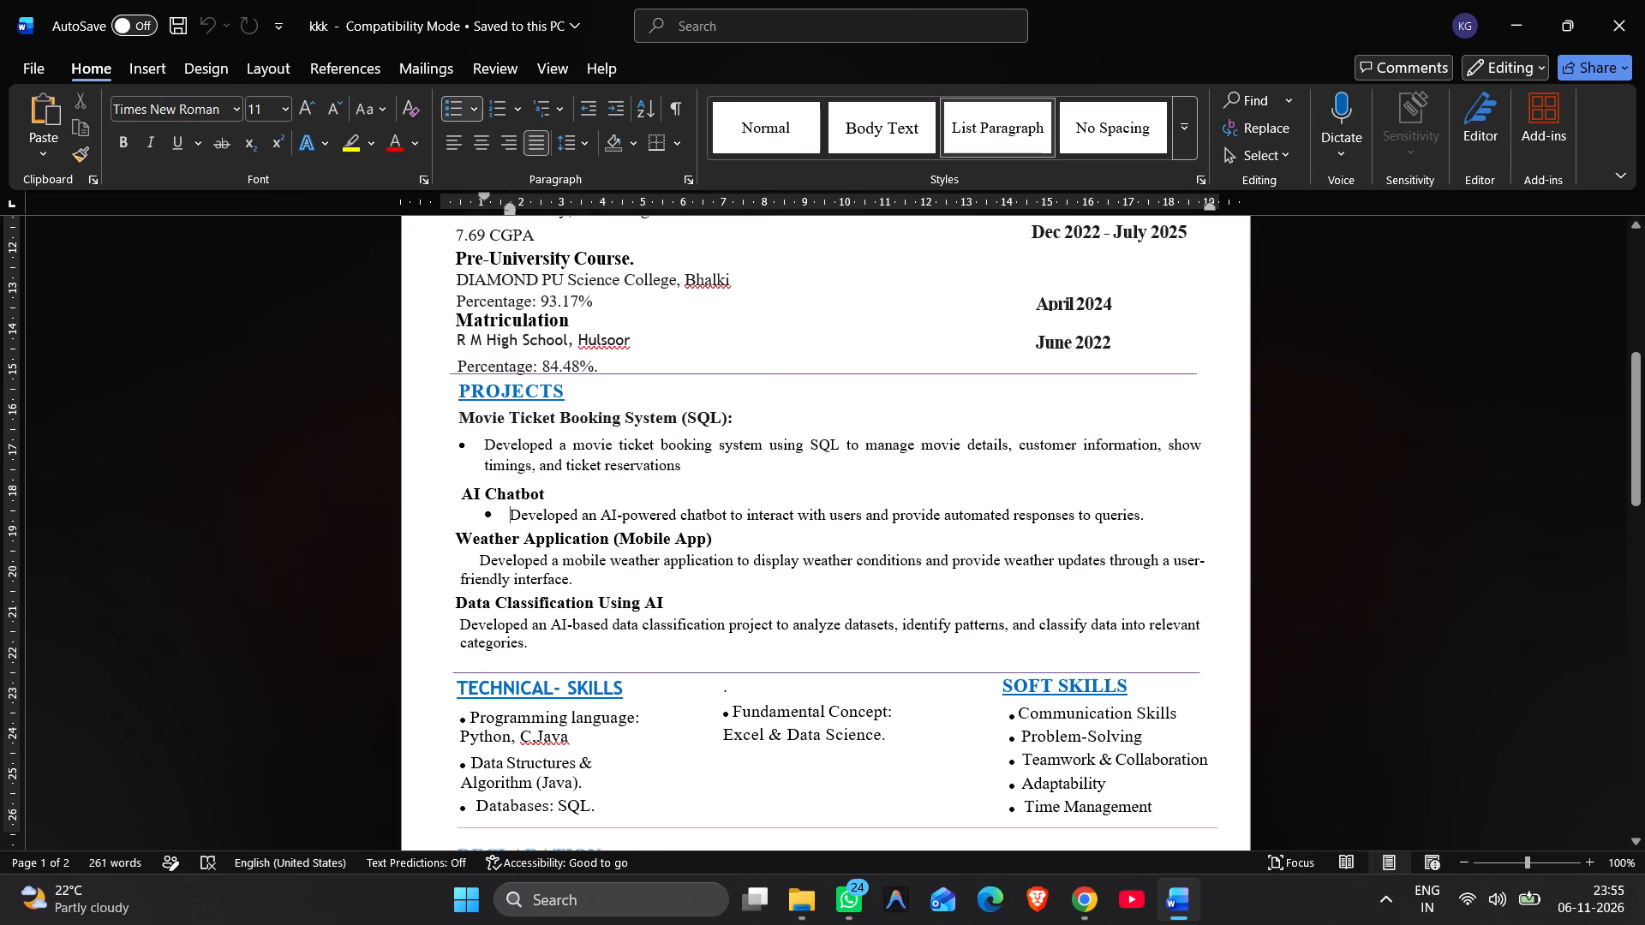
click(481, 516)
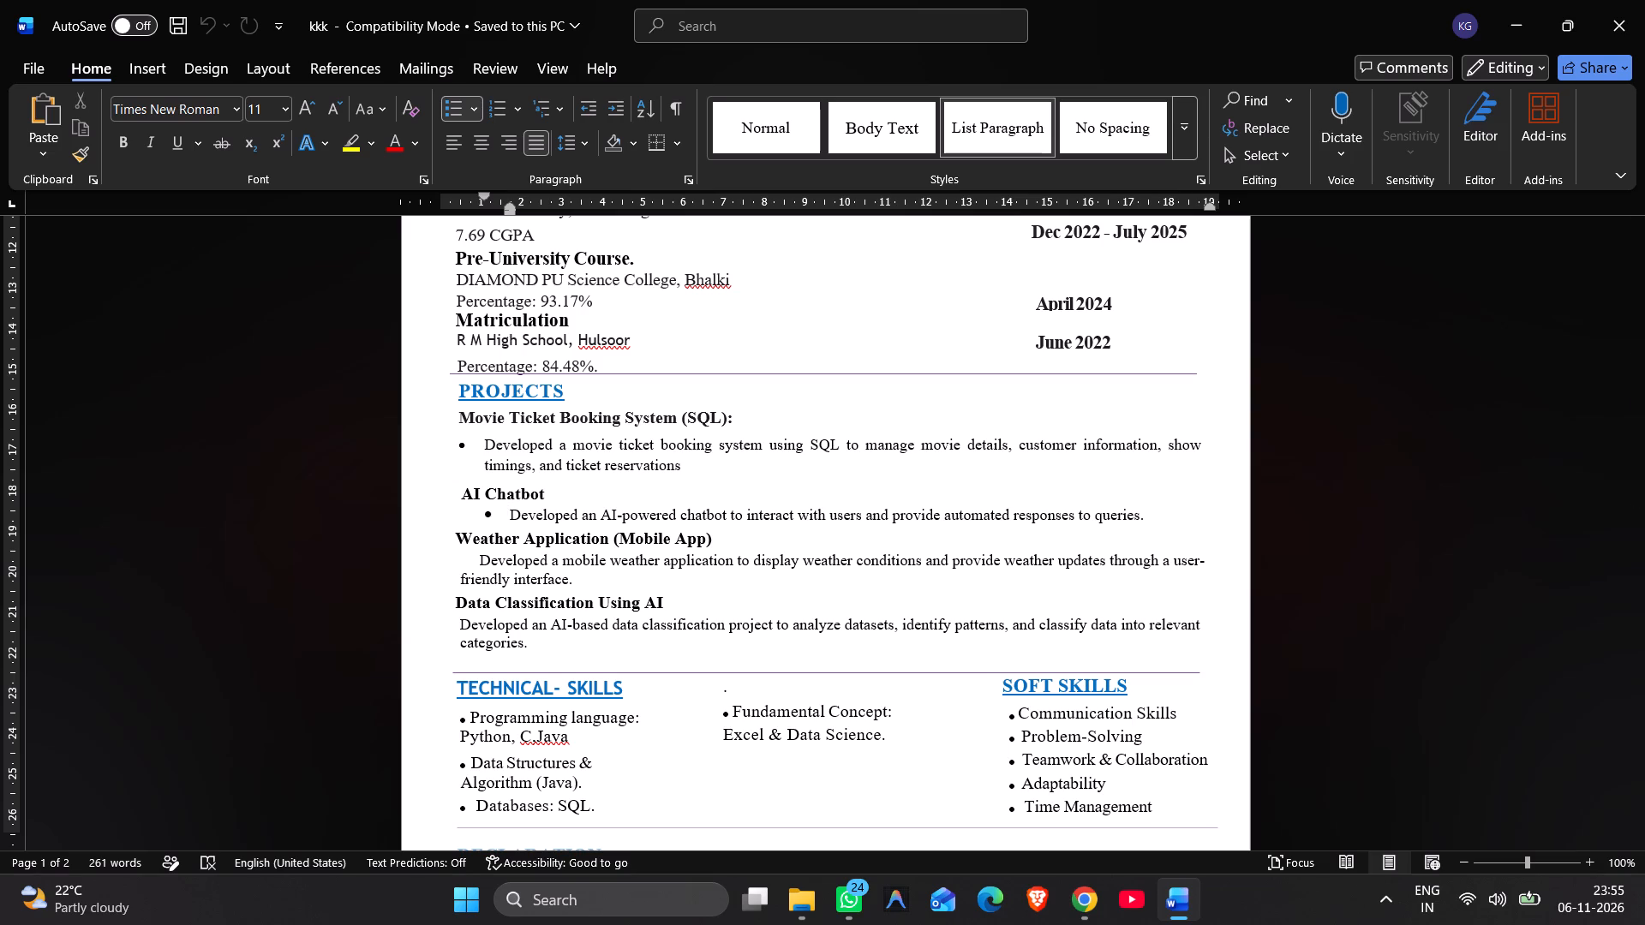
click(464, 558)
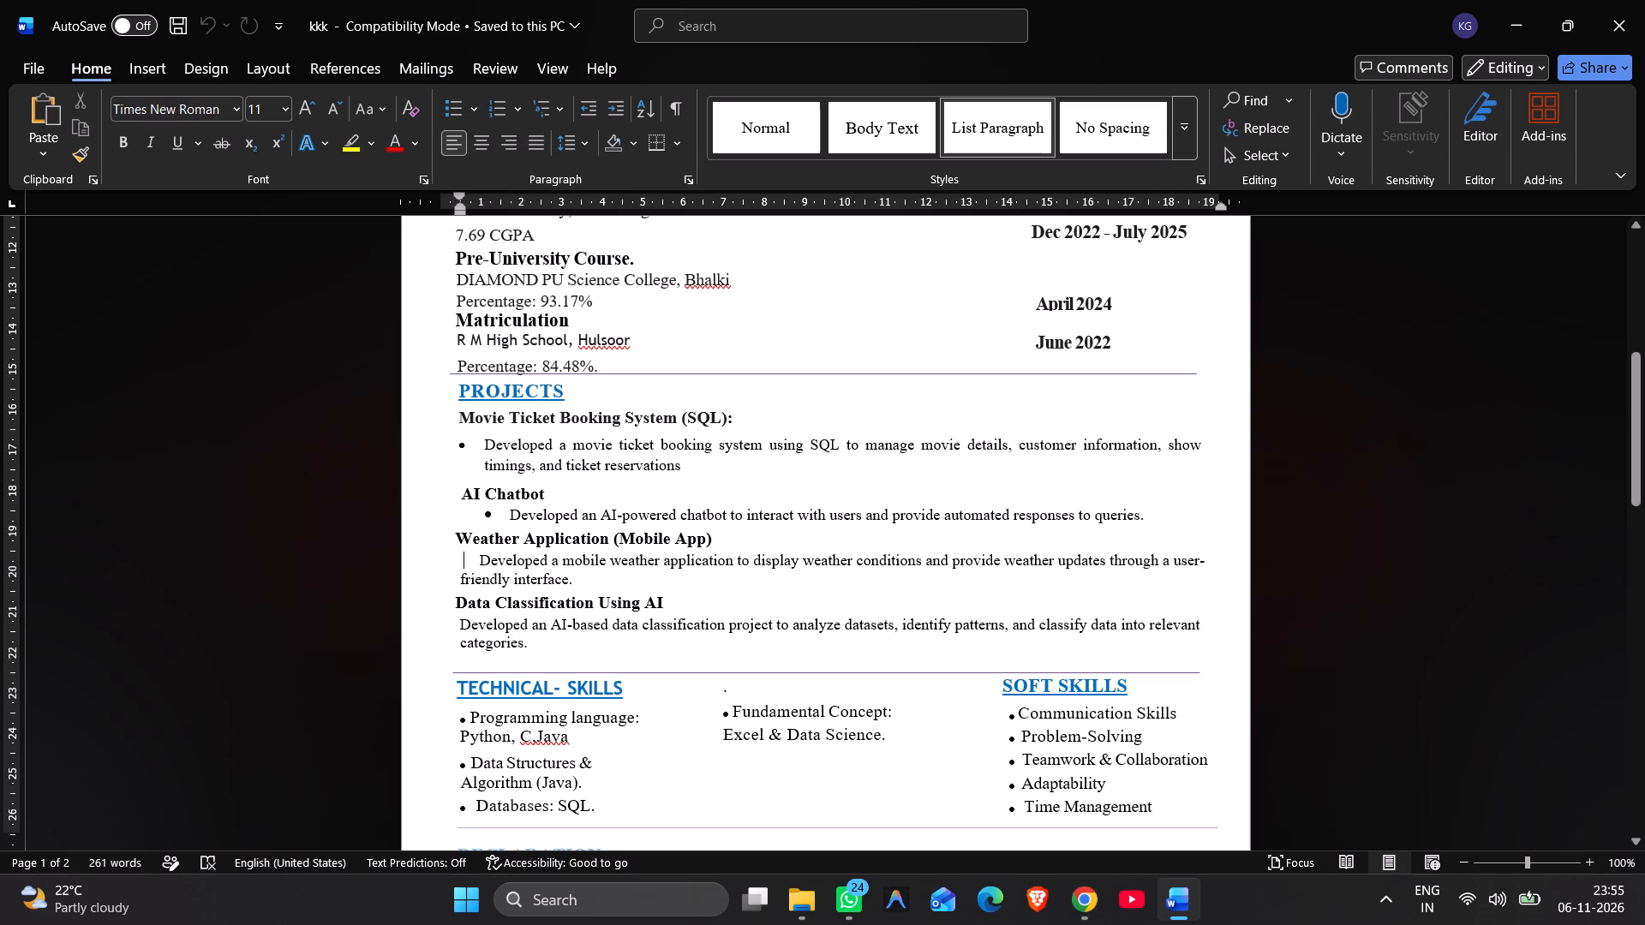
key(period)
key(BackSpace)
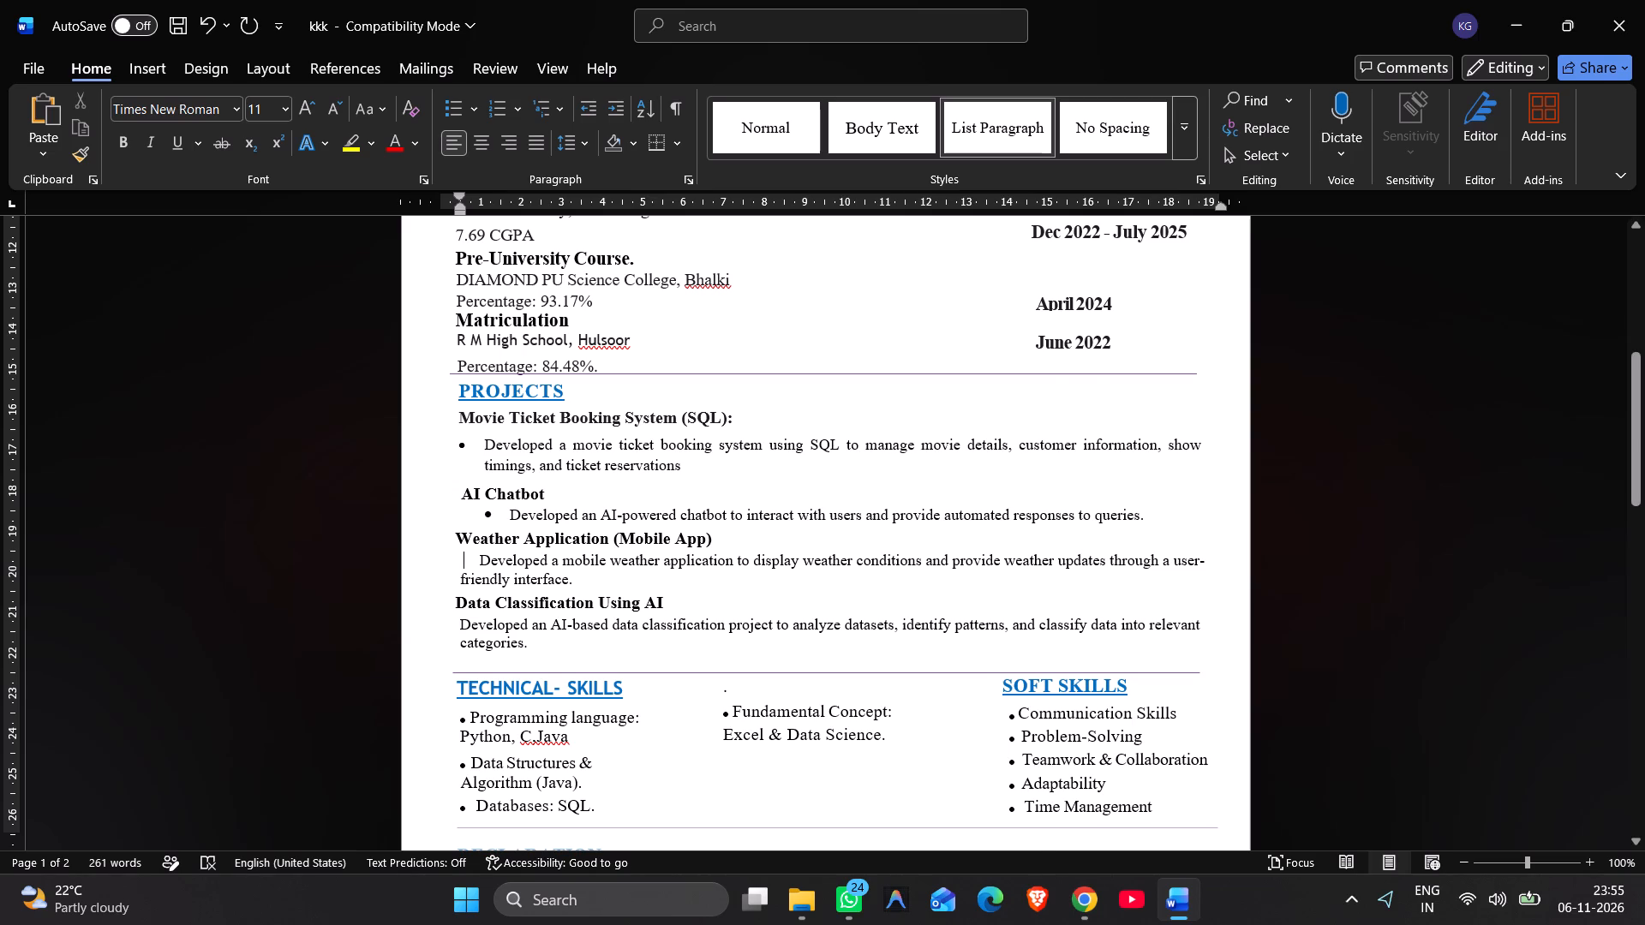
Capture a screenshot of the project entries from Movie Ticket Booking System (SQL) through Data Classification Using AI.
key(alt+space)
key(alt+space)
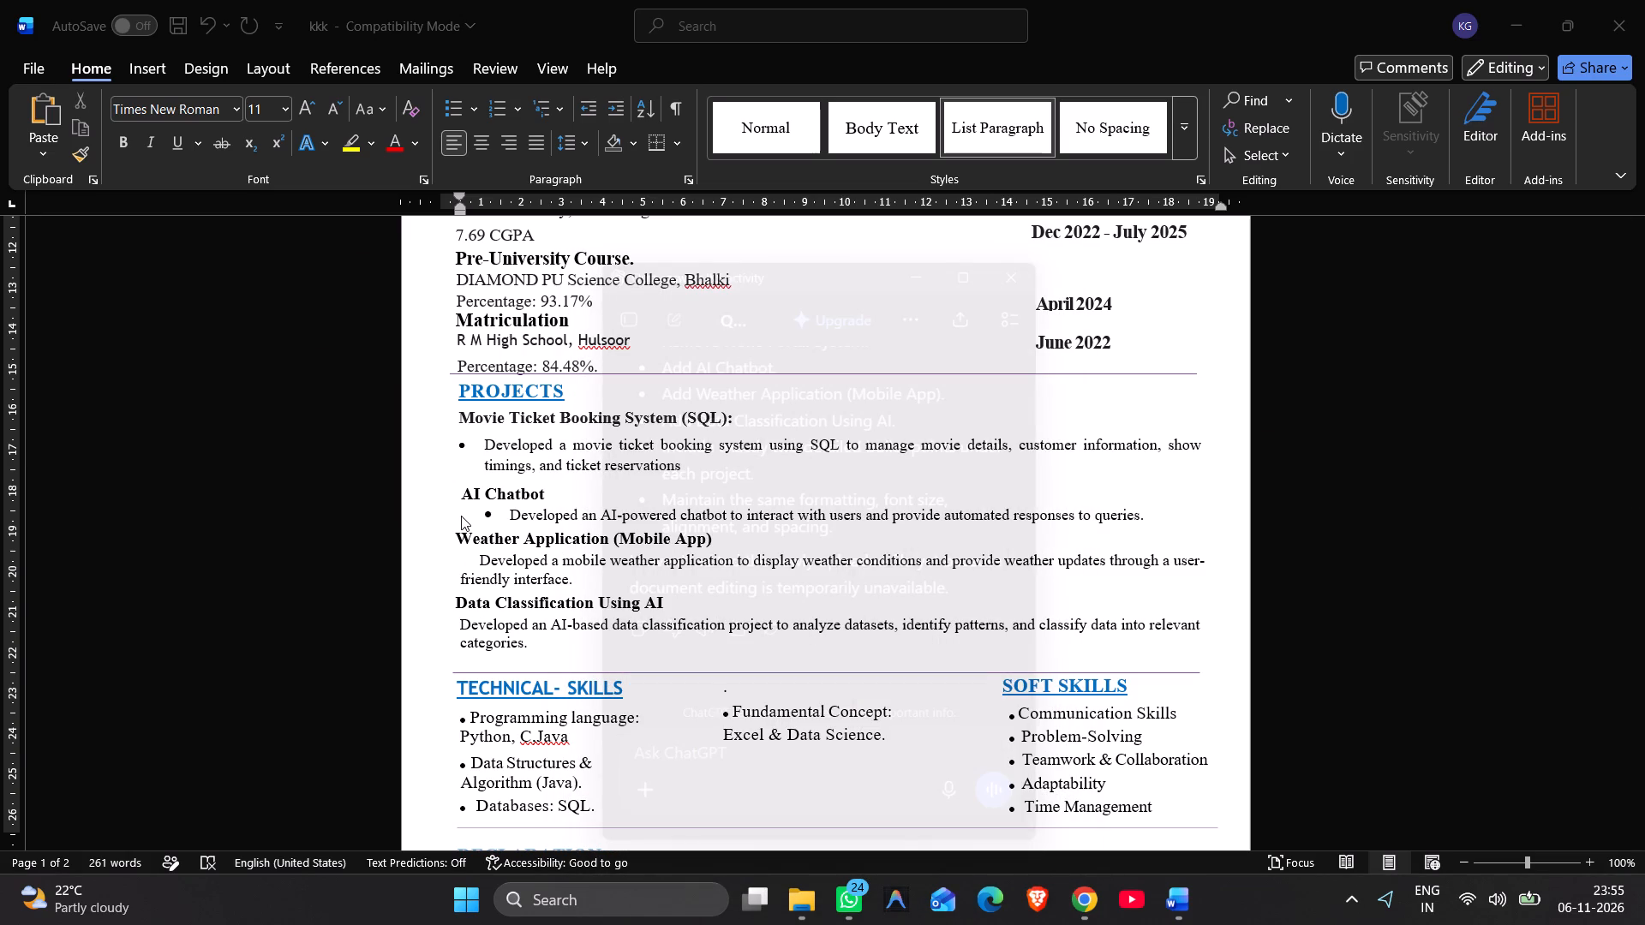
key(shift+super+s)
drag(437, 413, 773, 723)
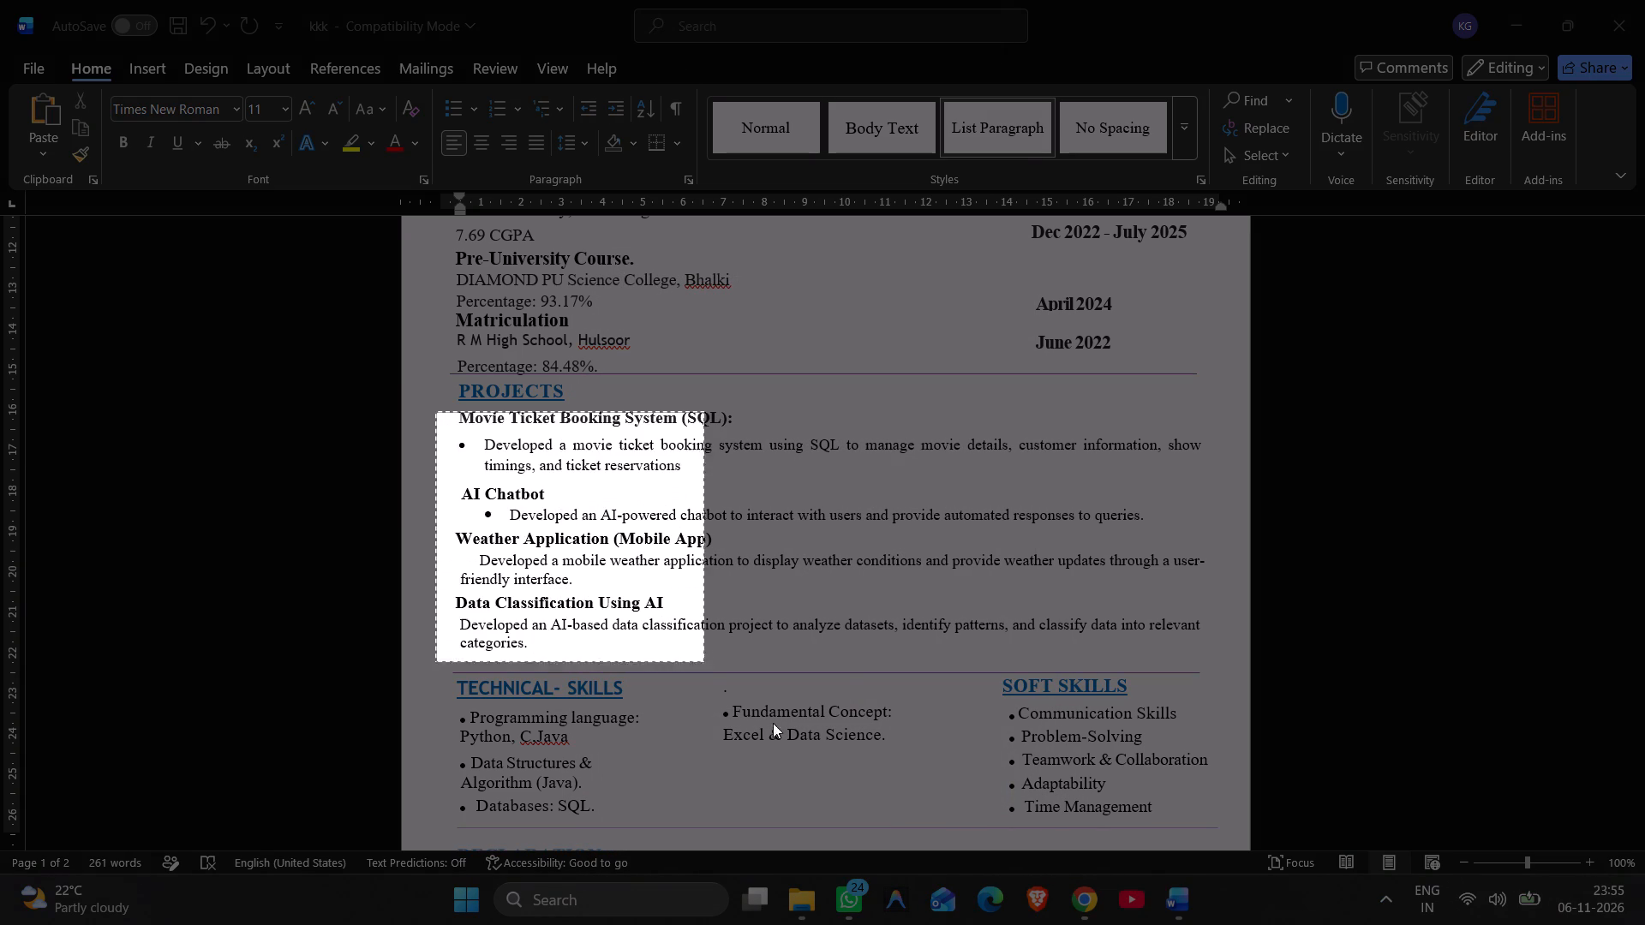
drag(773, 723, 1268, 653)
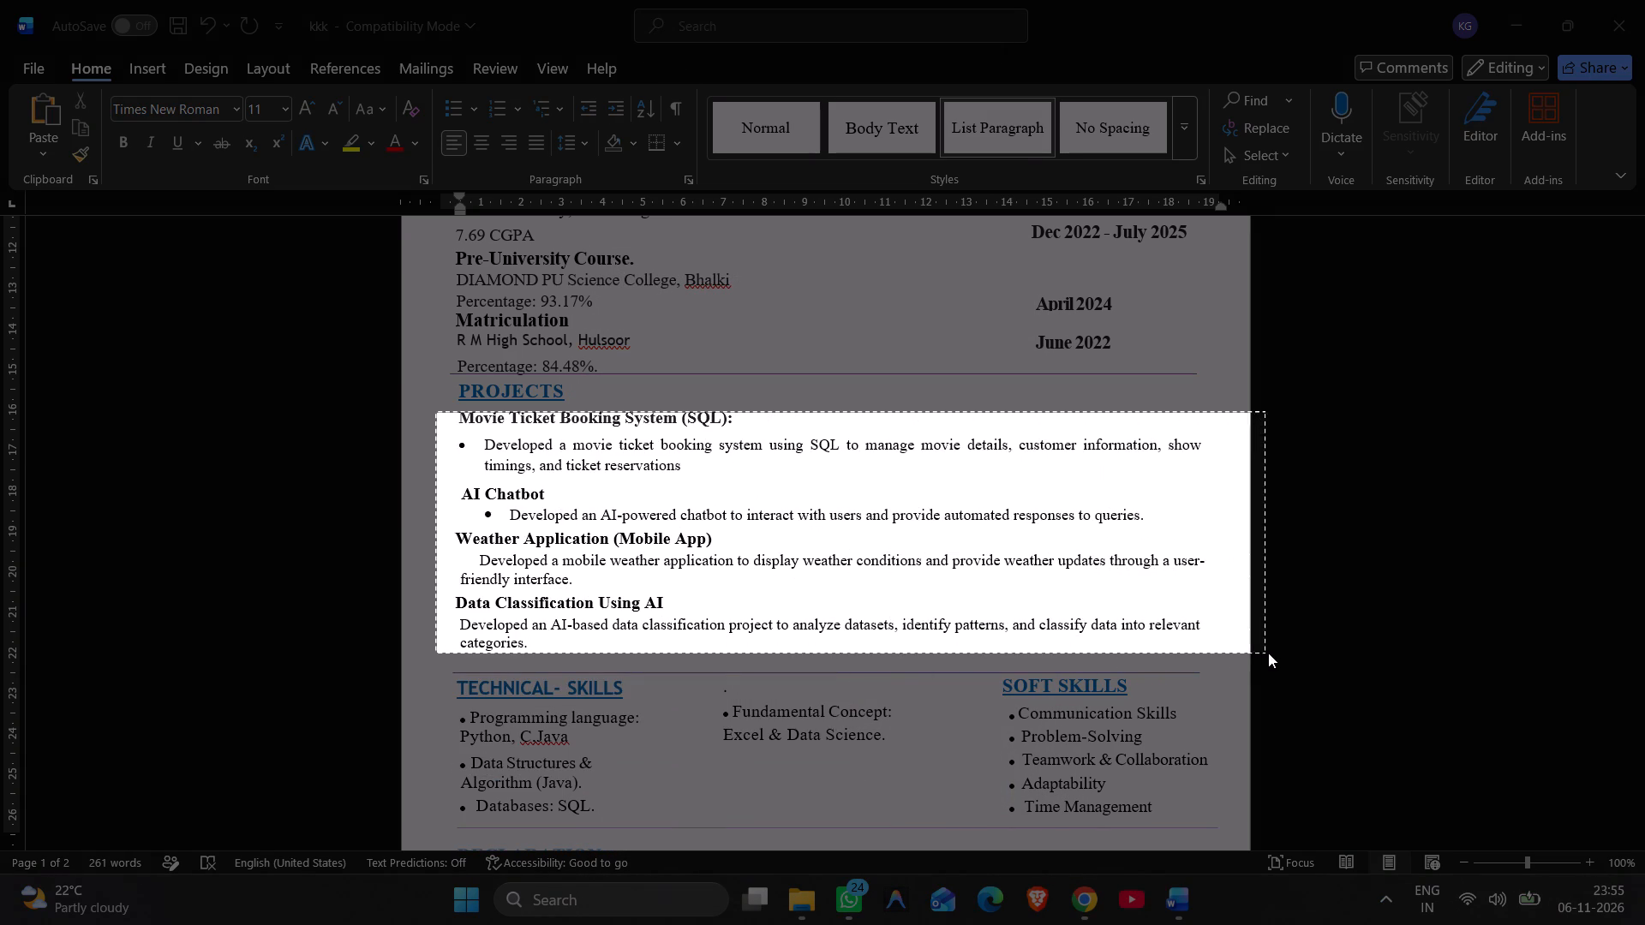
drag(1268, 653, 1218, 650)
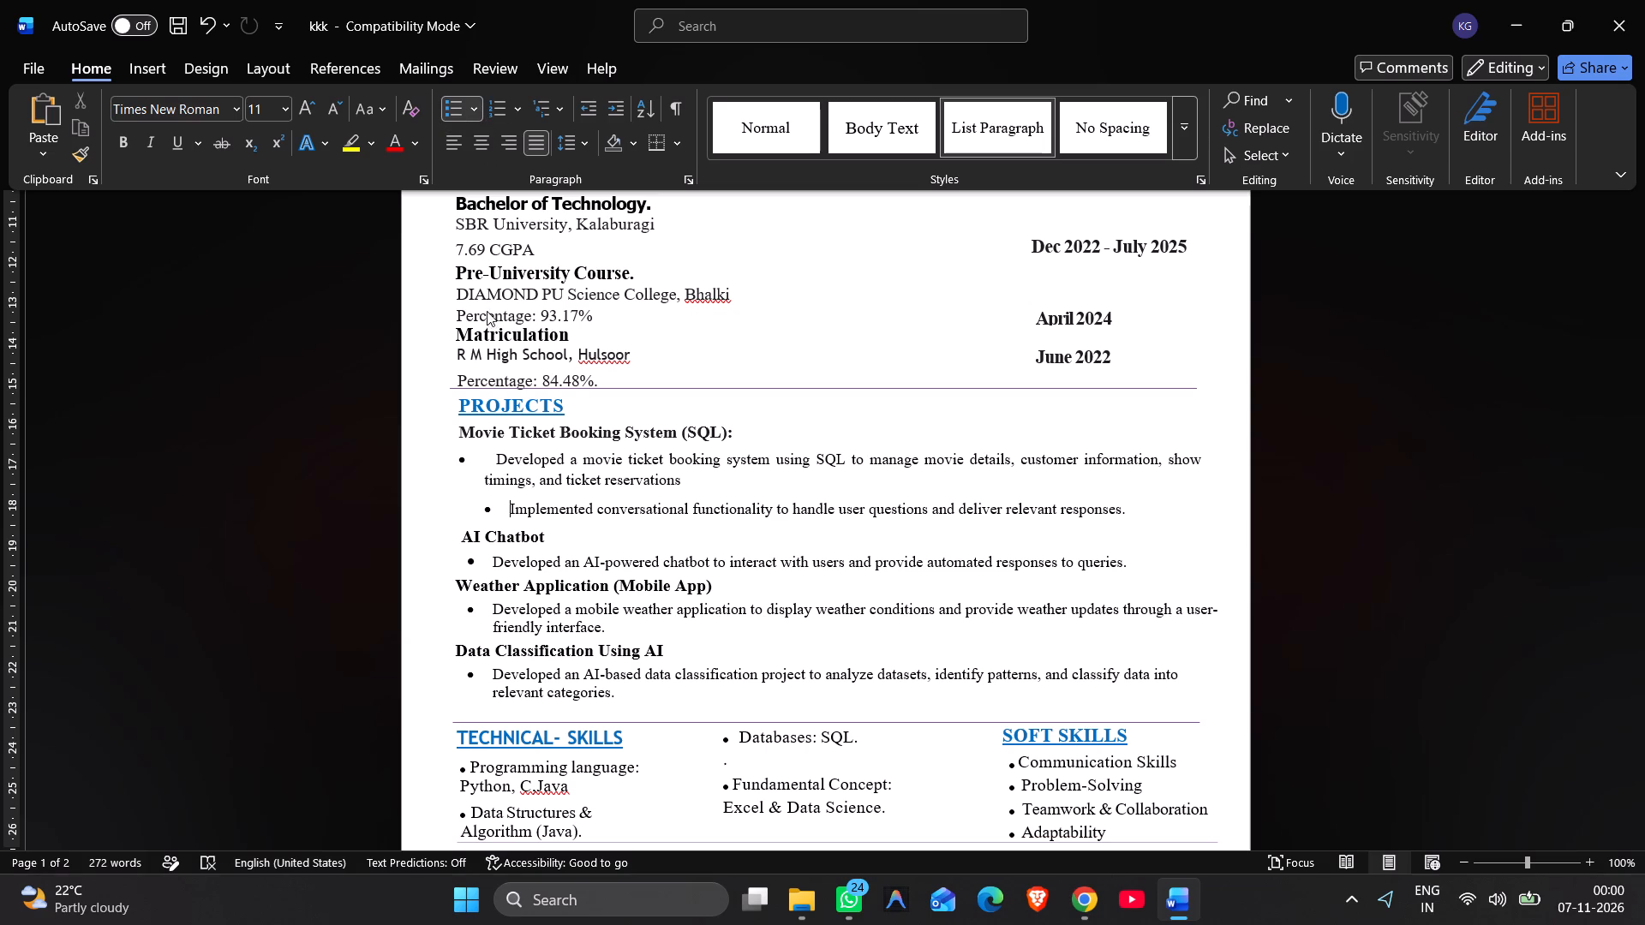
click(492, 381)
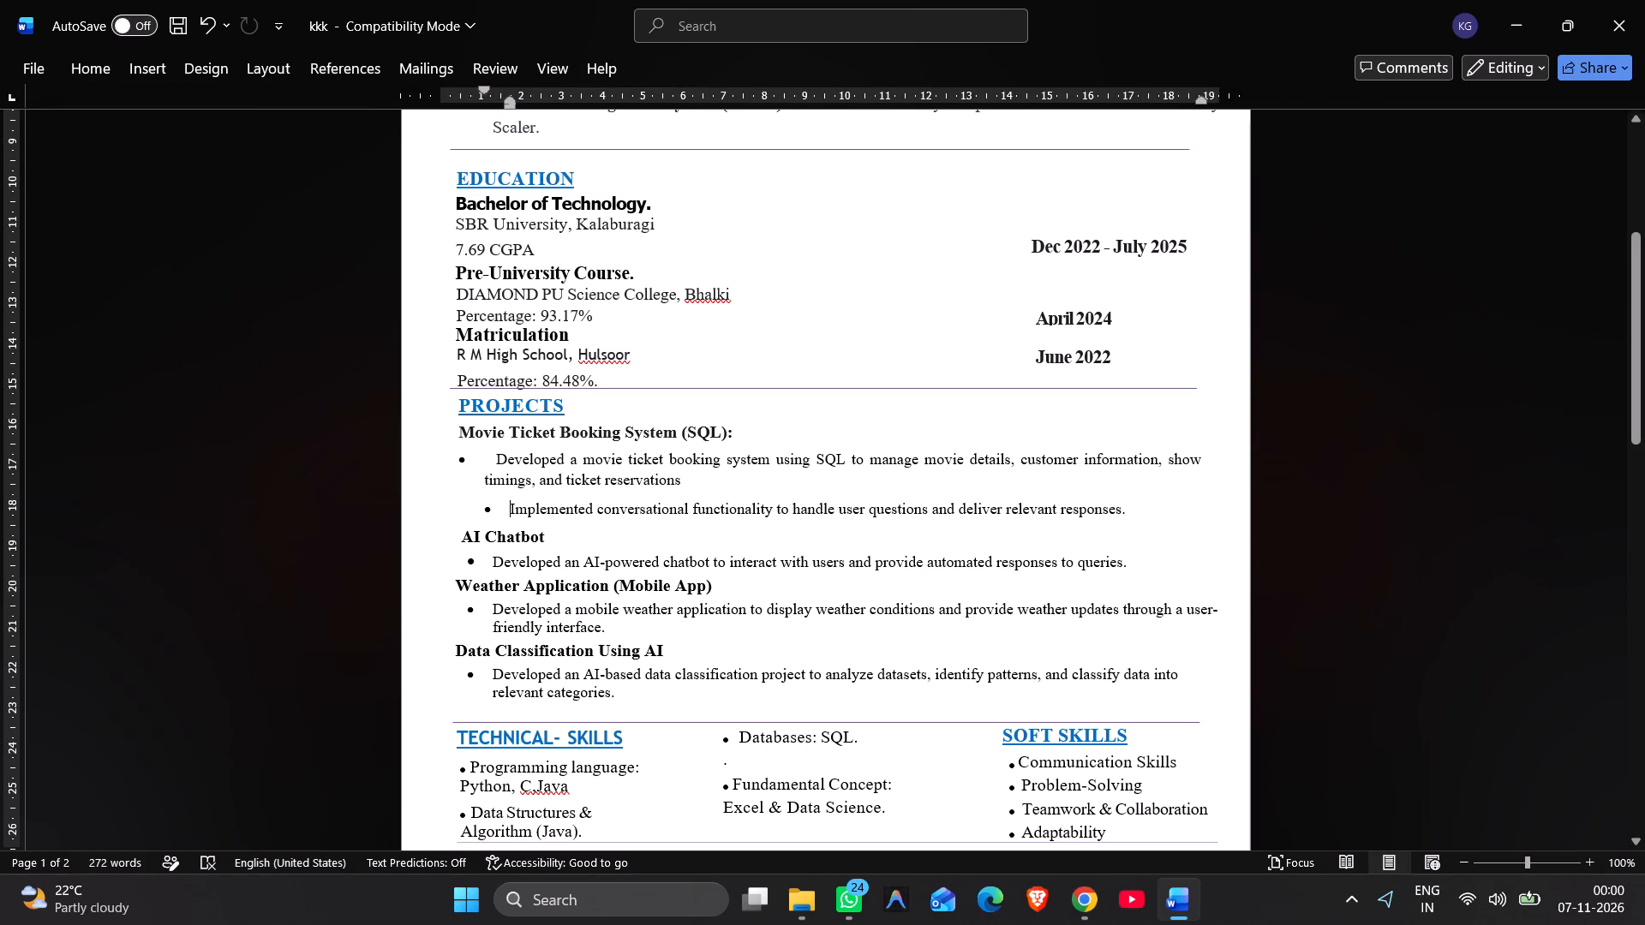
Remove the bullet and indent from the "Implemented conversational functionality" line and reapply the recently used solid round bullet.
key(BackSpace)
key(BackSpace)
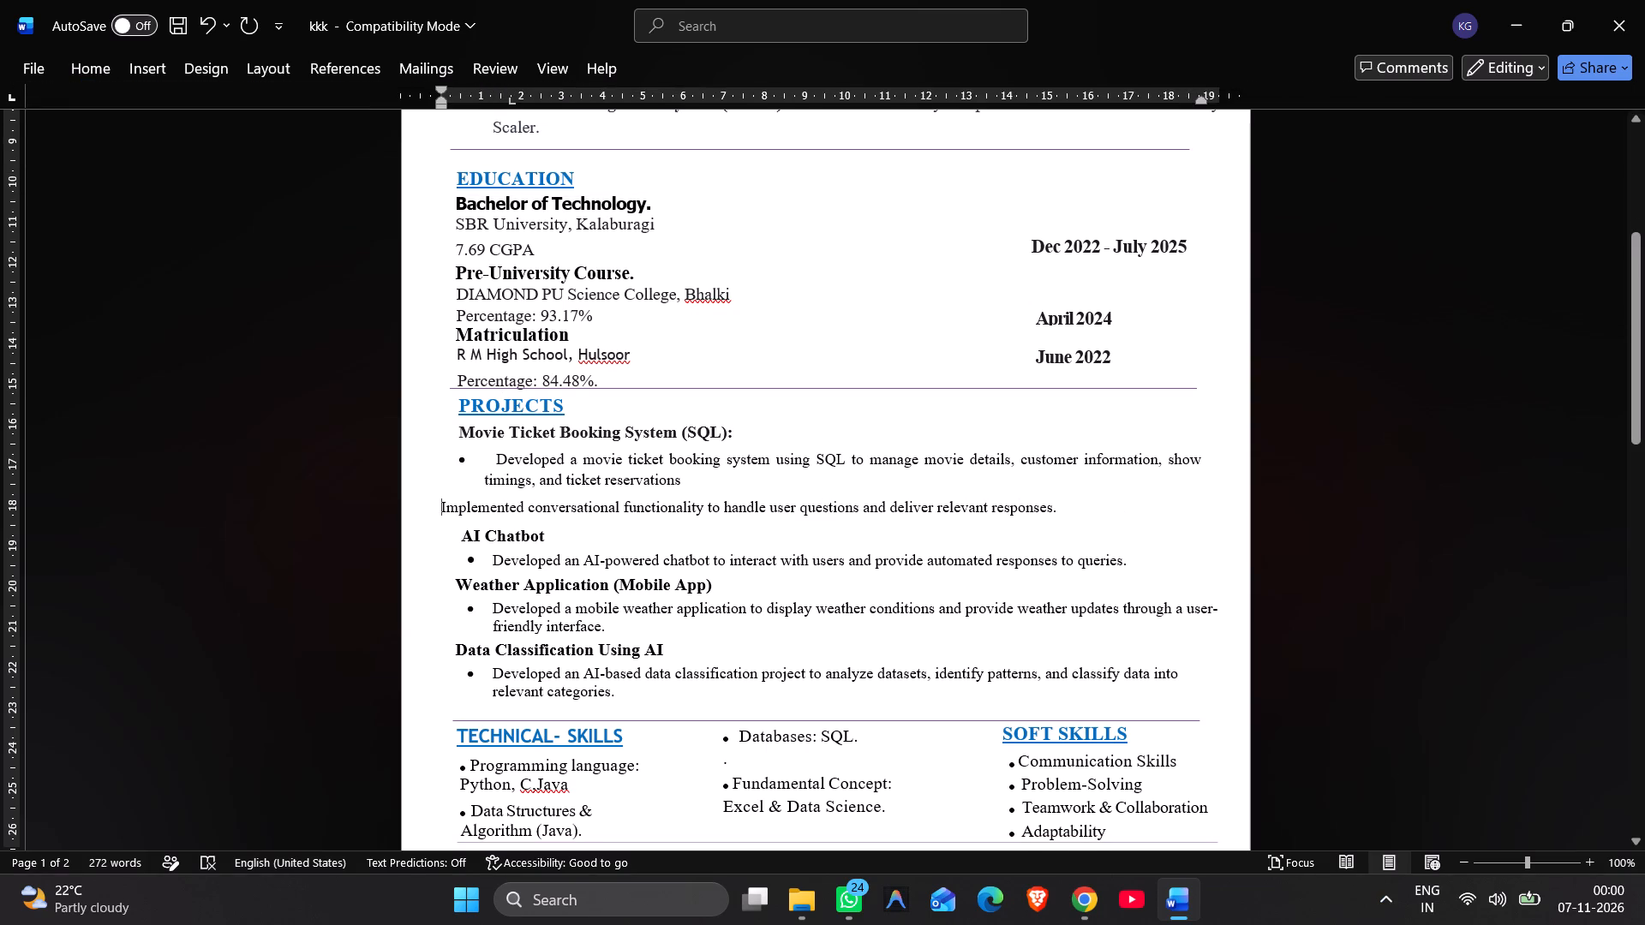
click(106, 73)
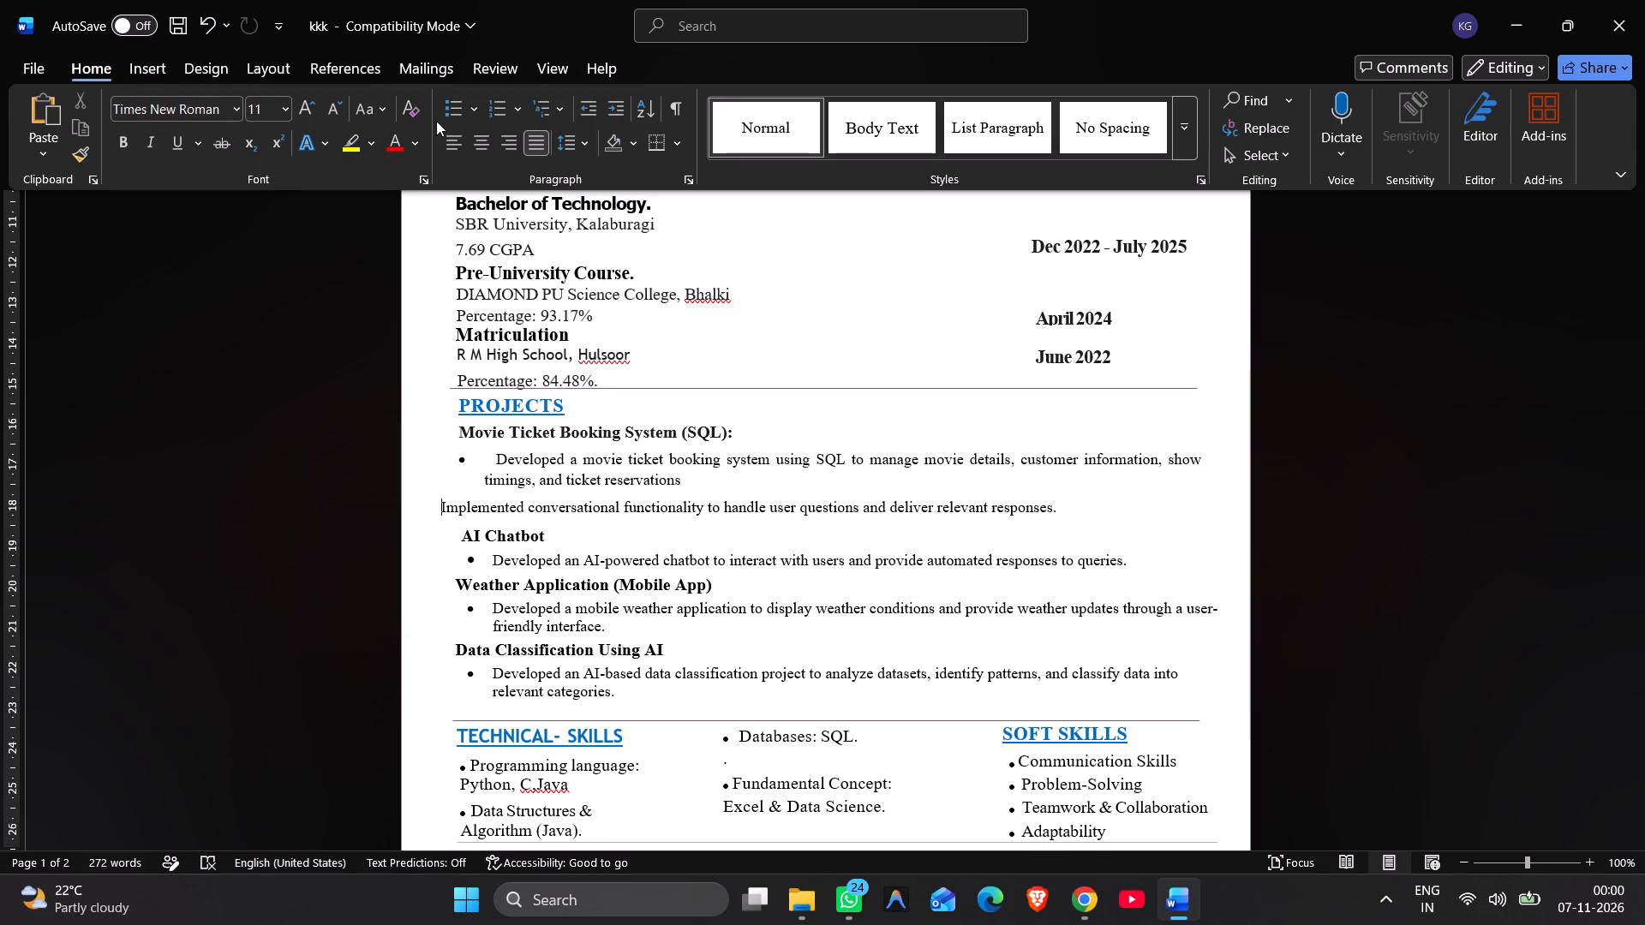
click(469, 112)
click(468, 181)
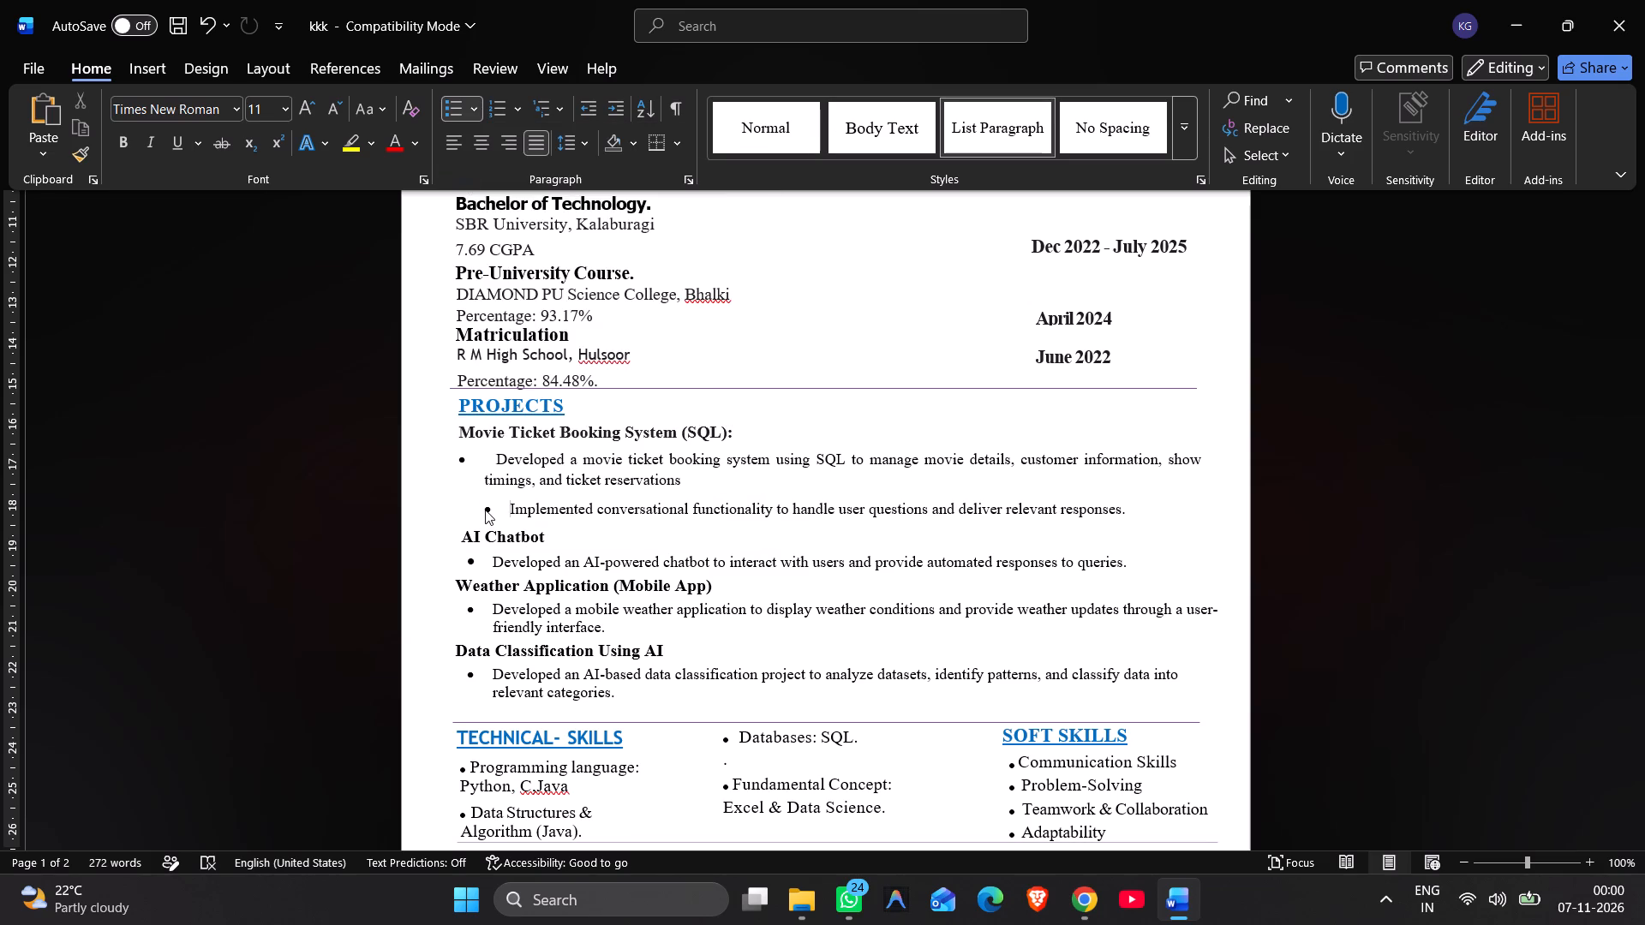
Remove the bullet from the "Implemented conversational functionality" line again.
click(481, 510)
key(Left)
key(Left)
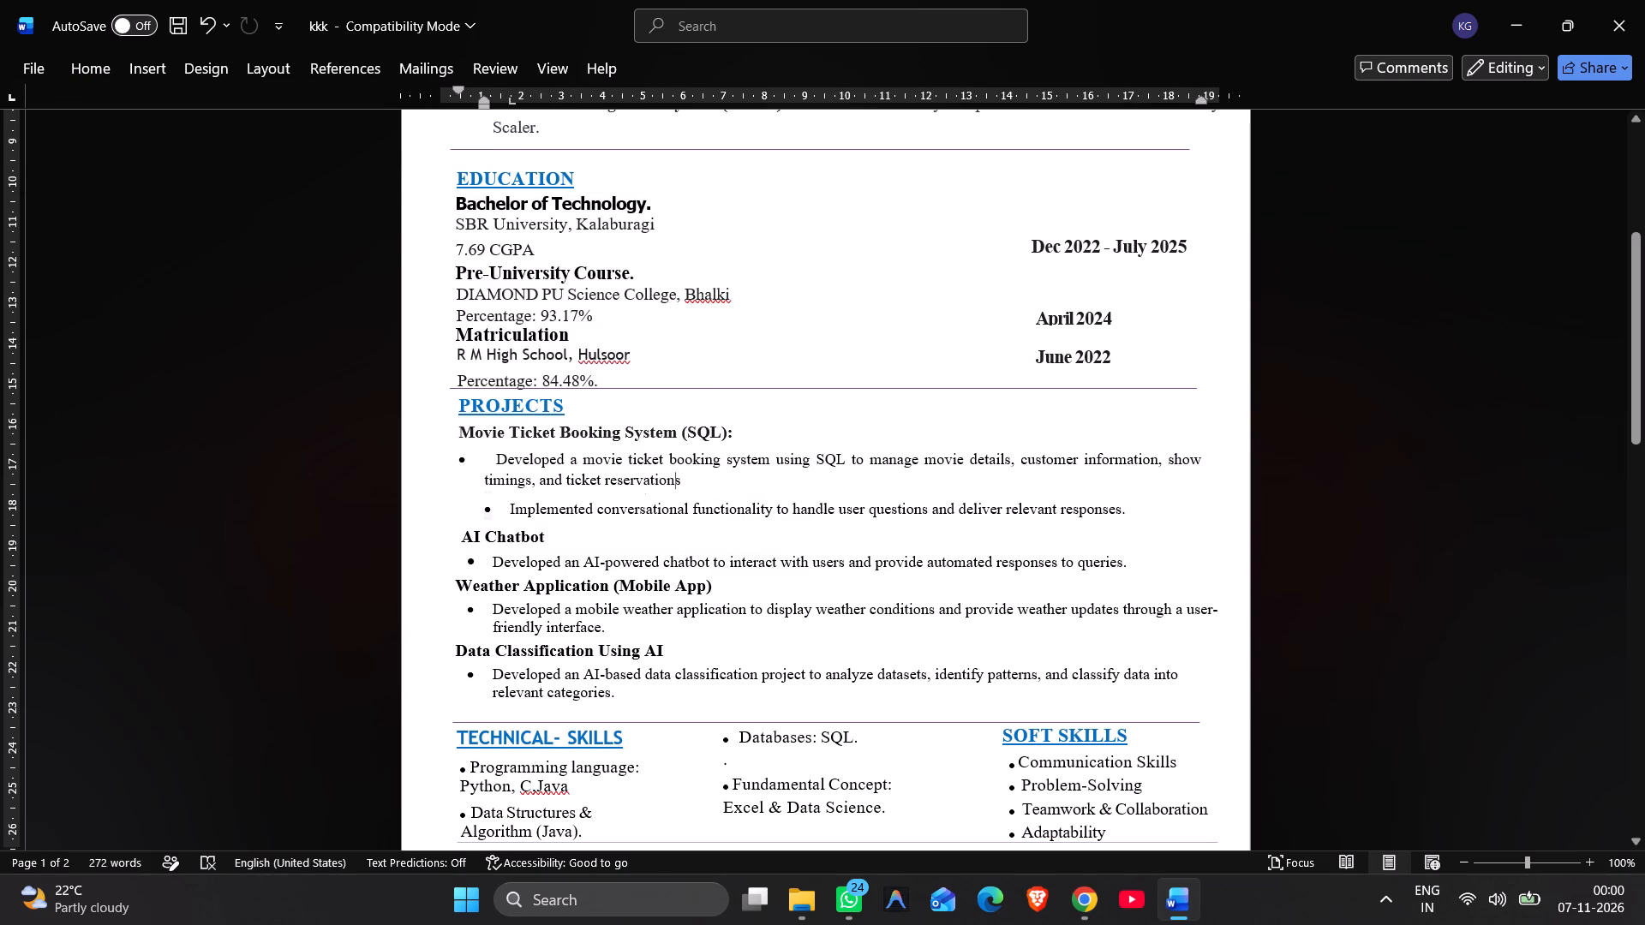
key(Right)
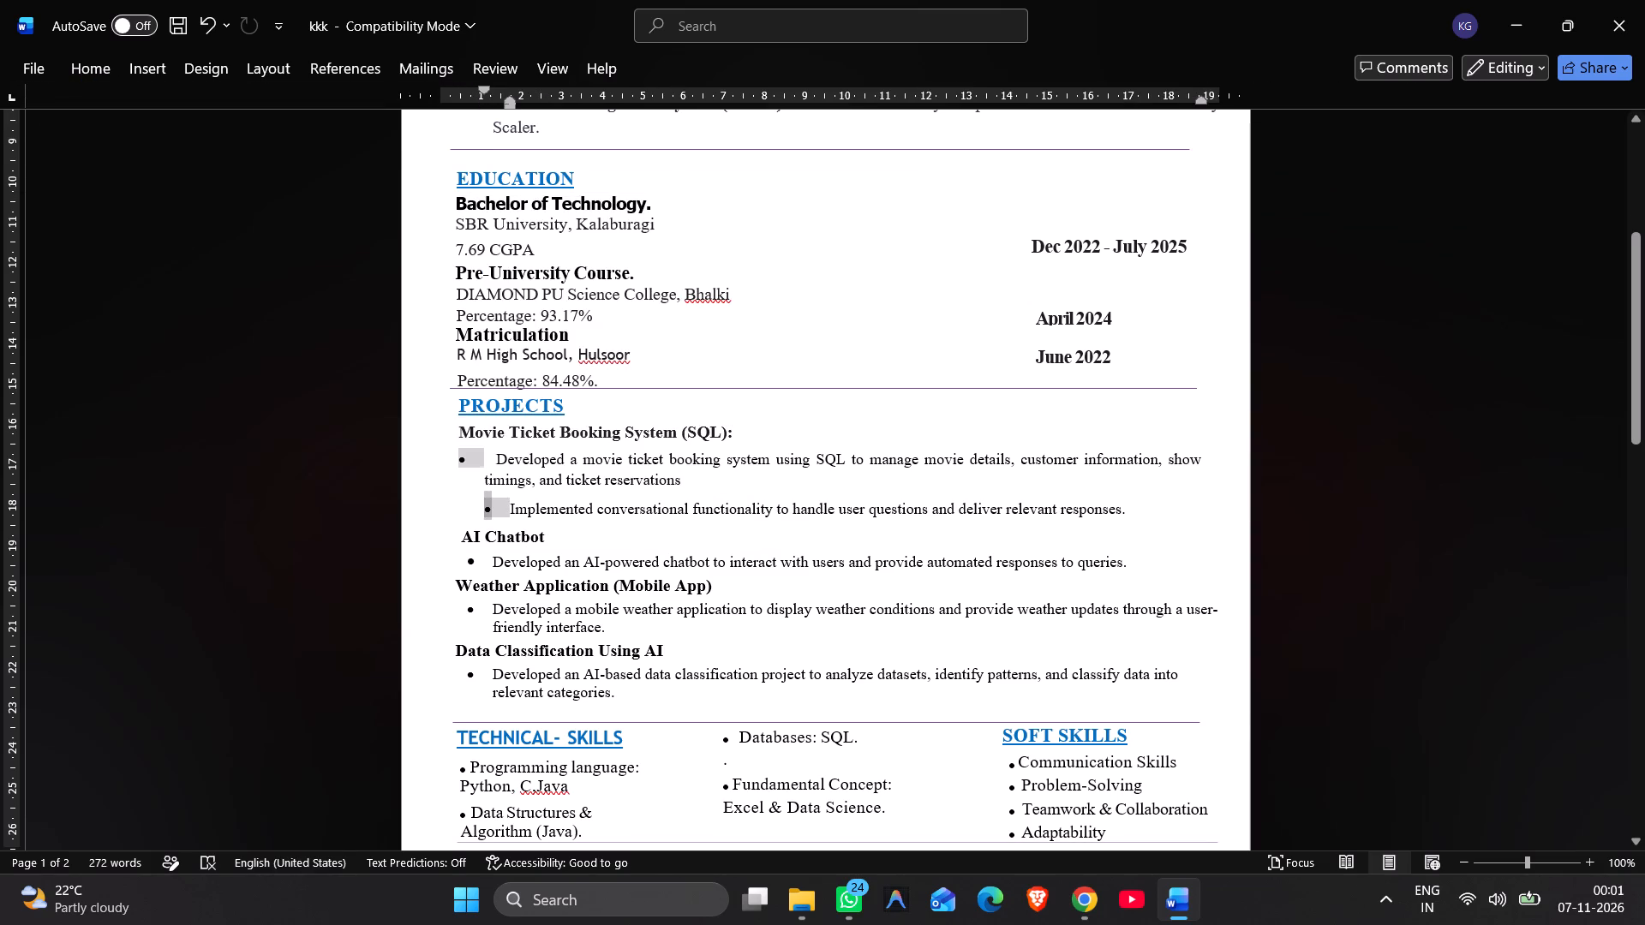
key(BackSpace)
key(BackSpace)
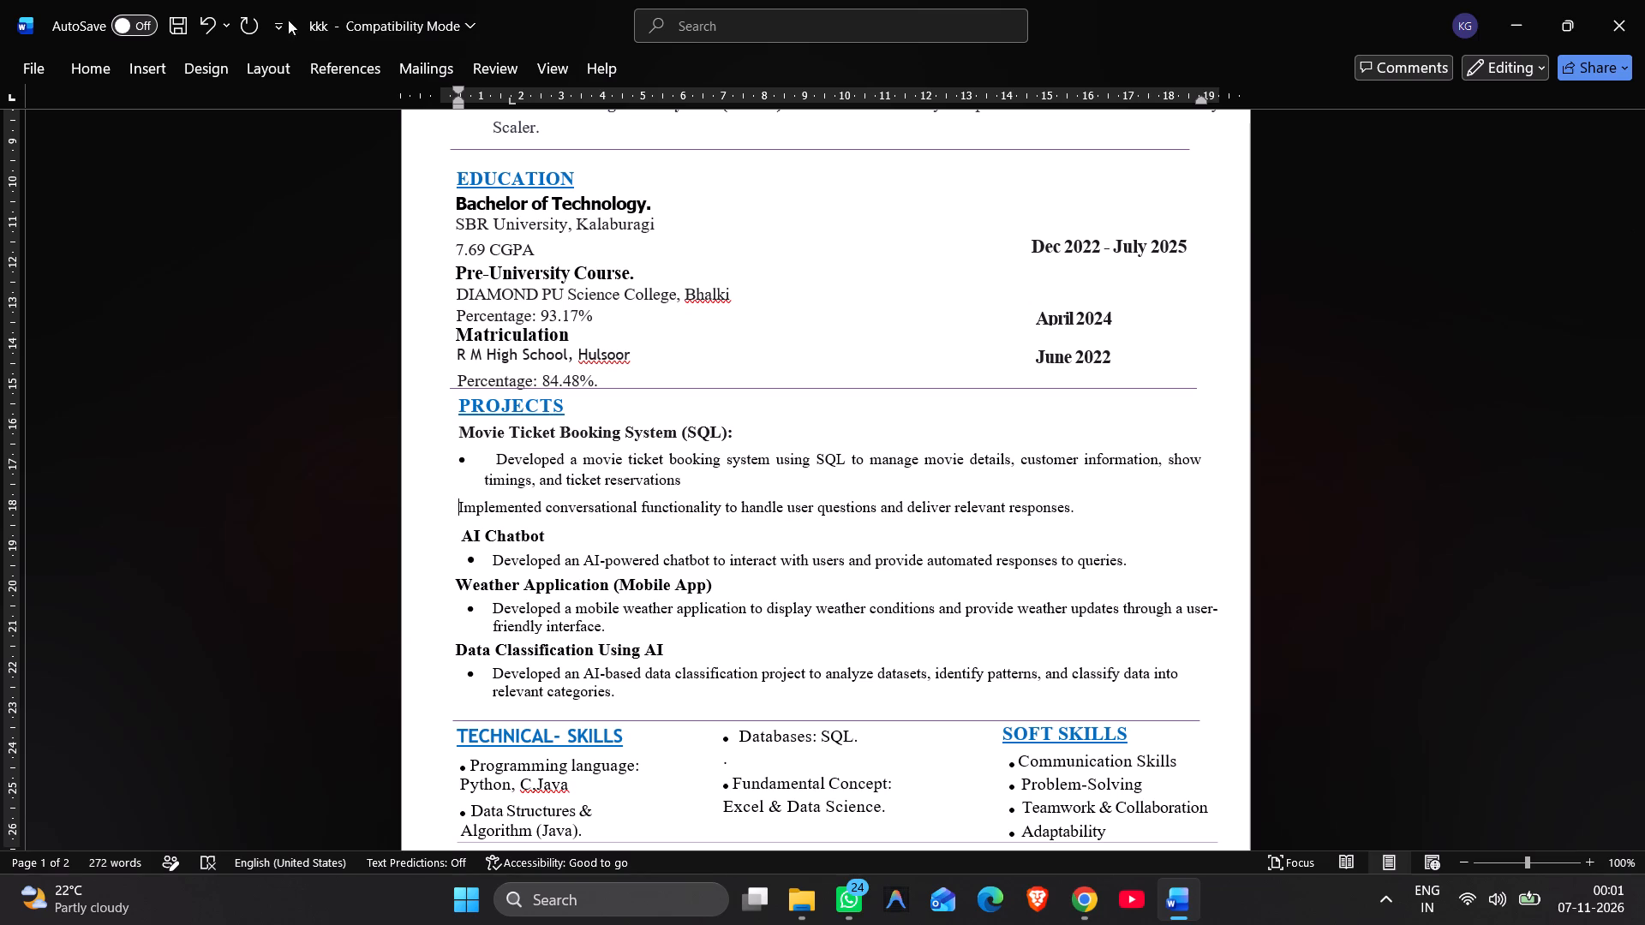
Look over the resume's layout and bullets, from the summary and certifications down to the languages list.
click(107, 72)
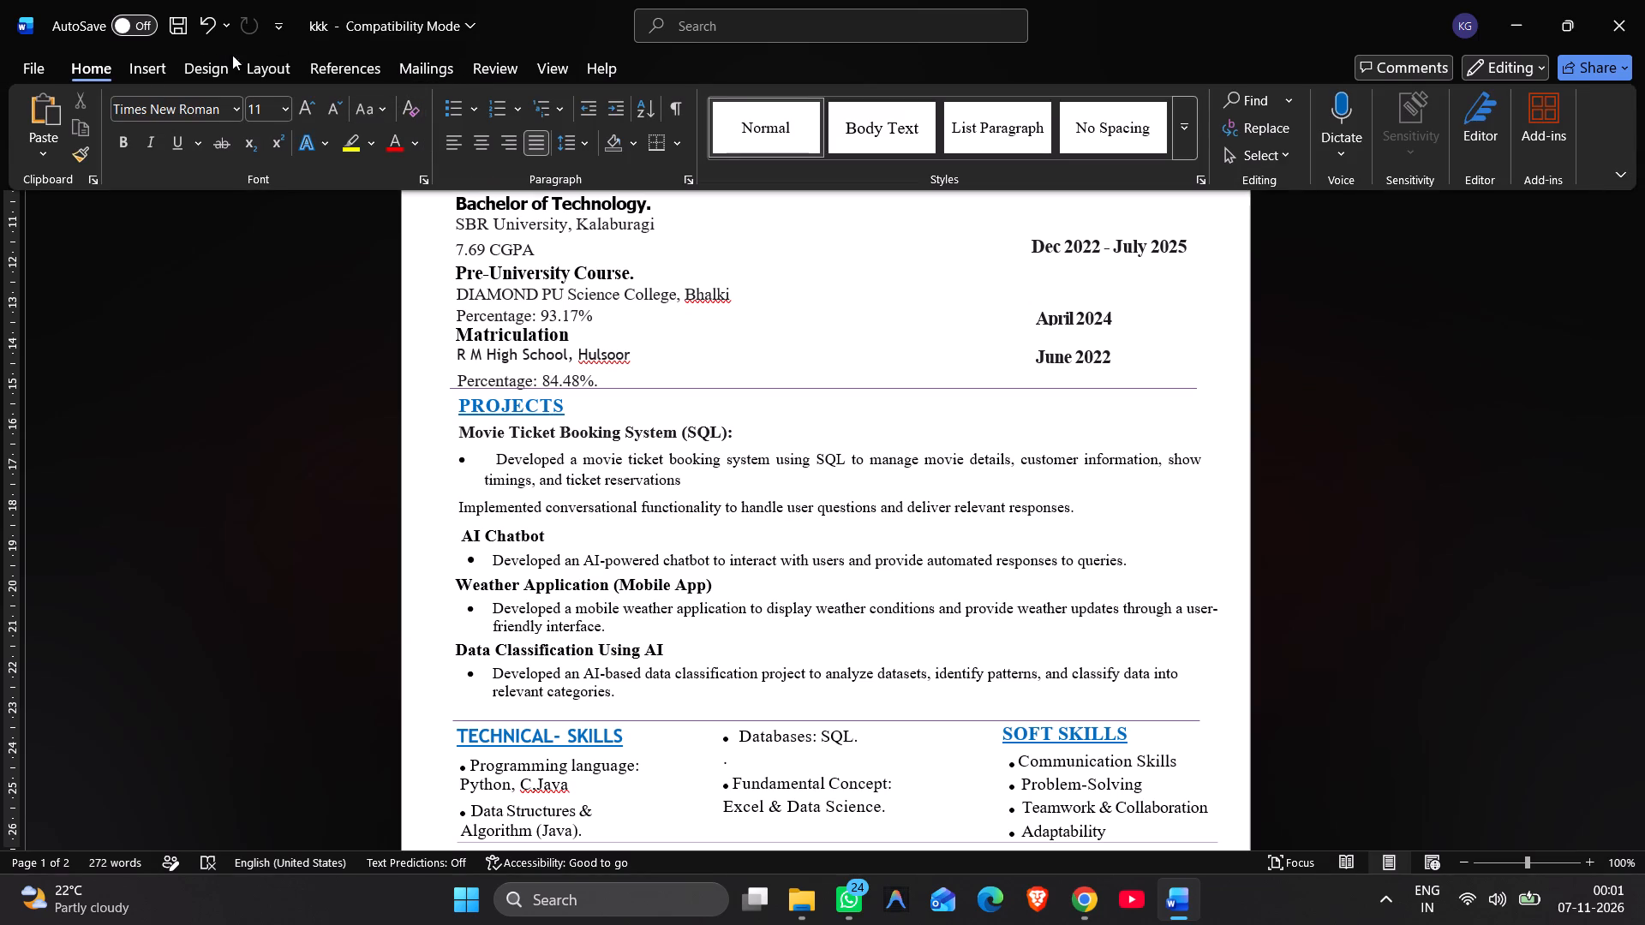
scroll(487, 462, down, 1)
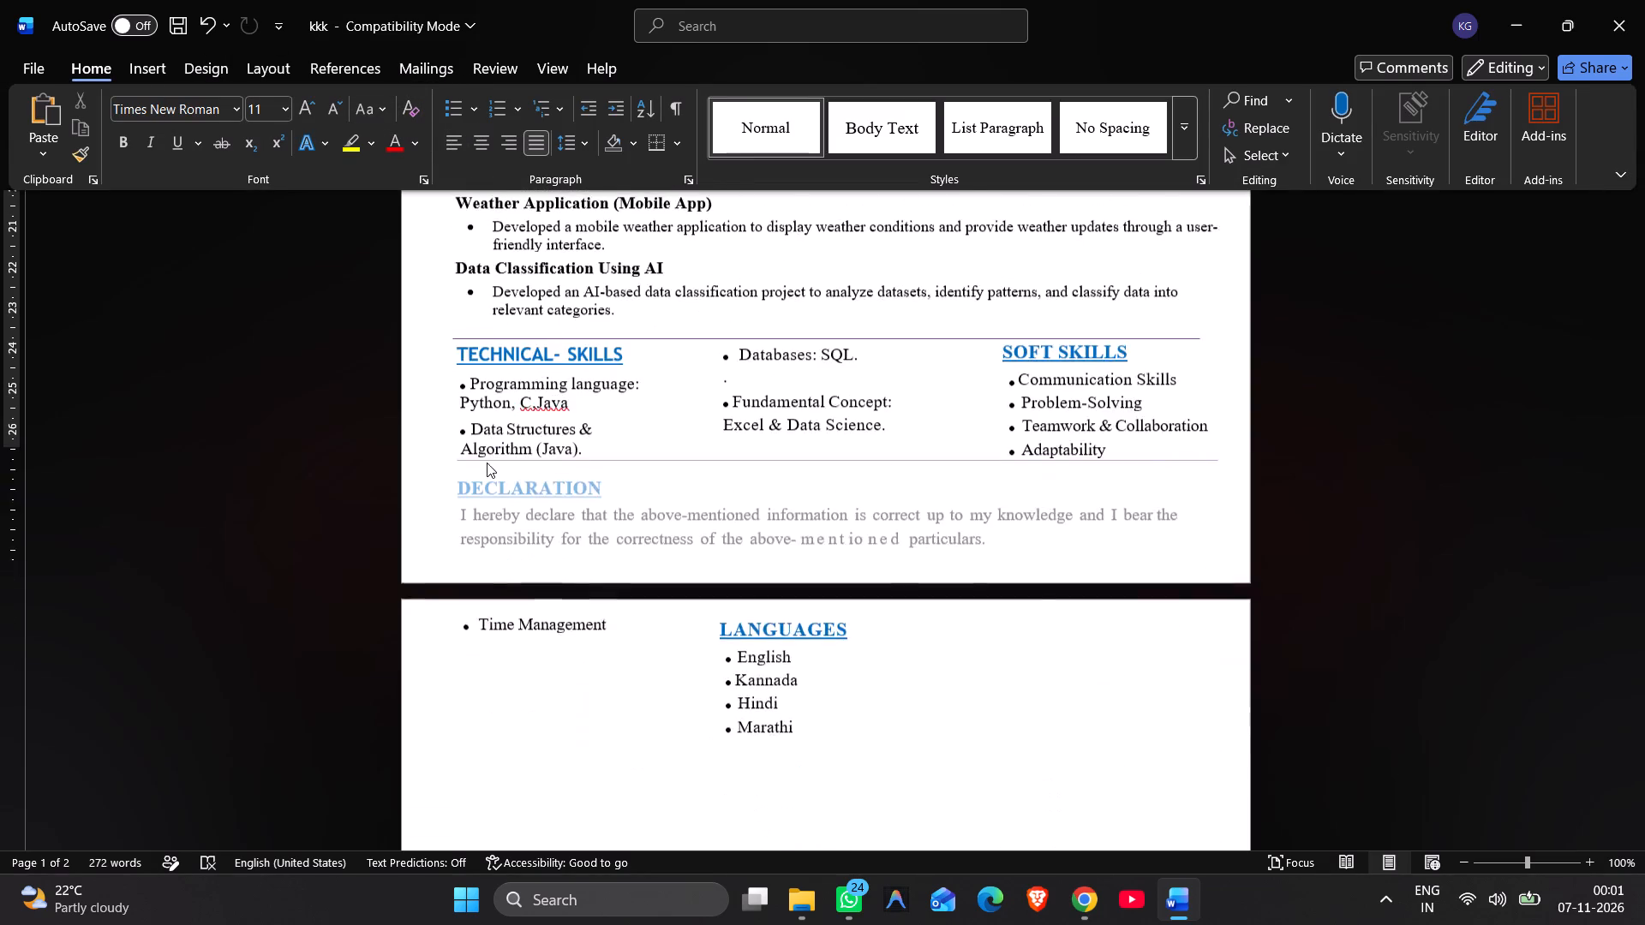
scroll(487, 462, down, 1)
scroll(487, 462, up, 2)
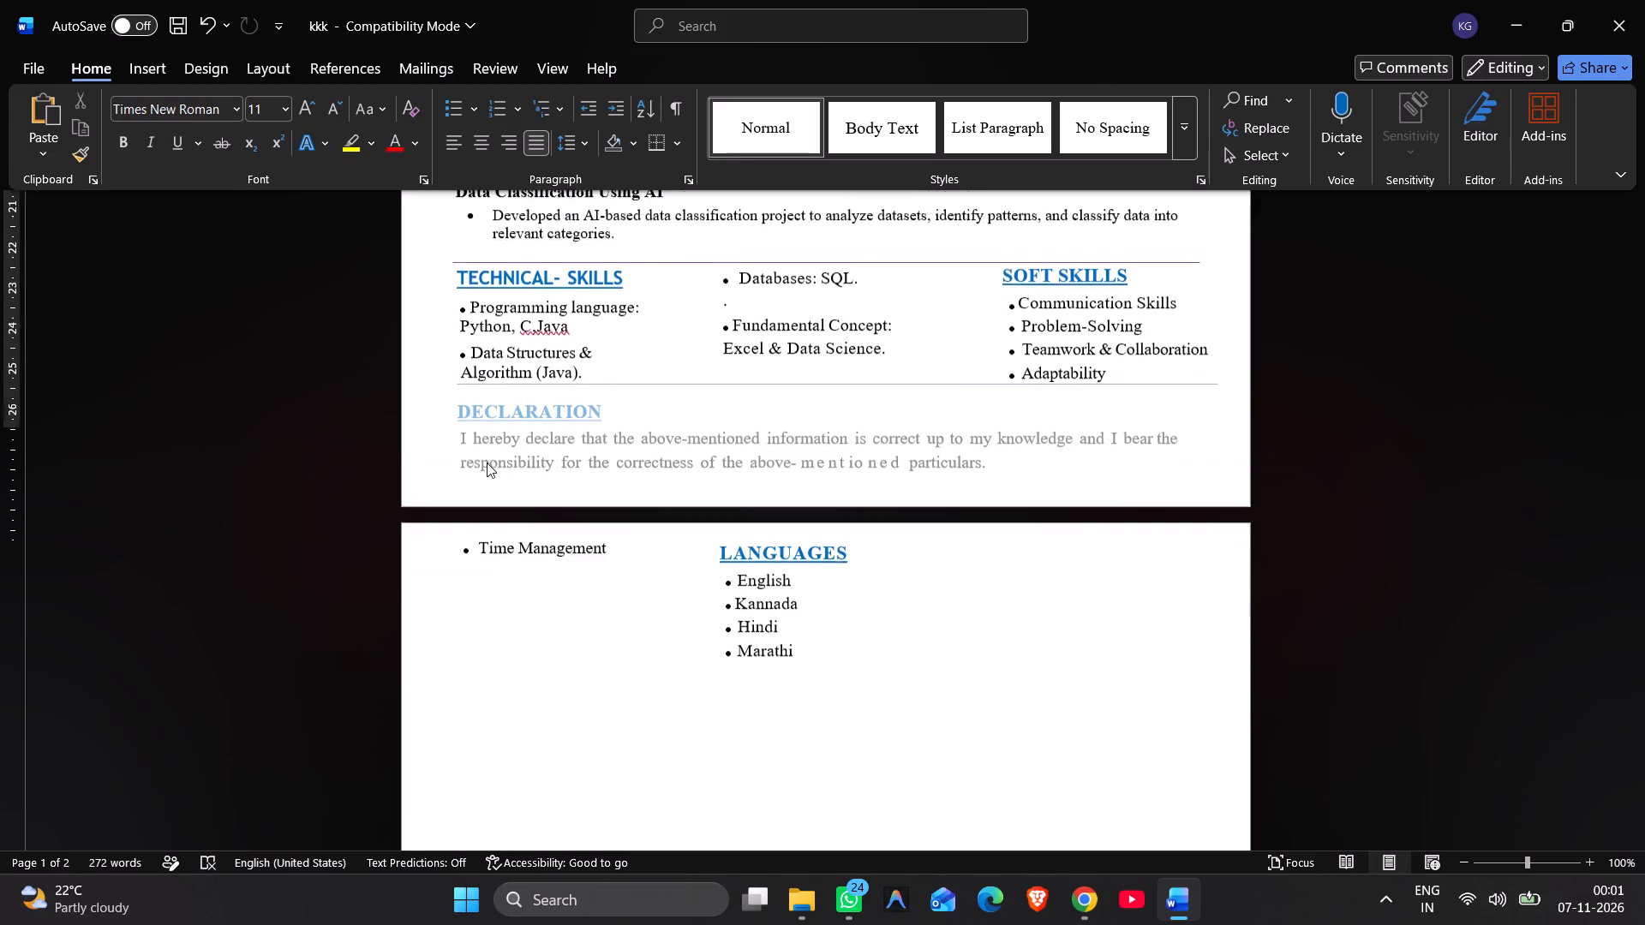
scroll(487, 462, up, 2)
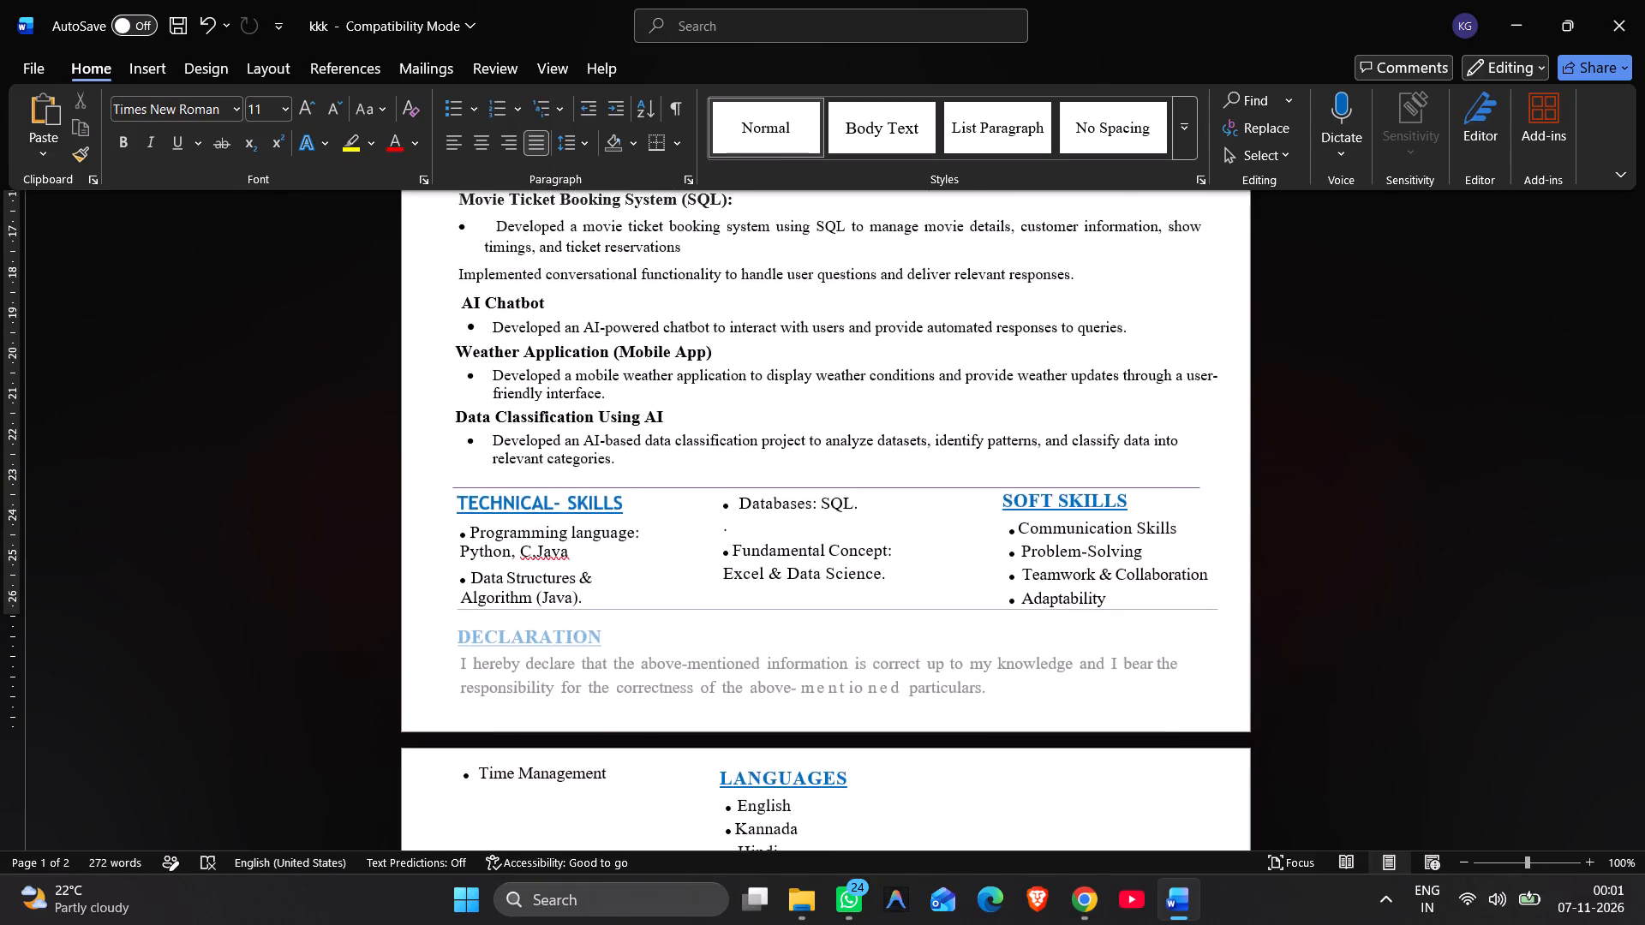
scroll(487, 462, up, 2)
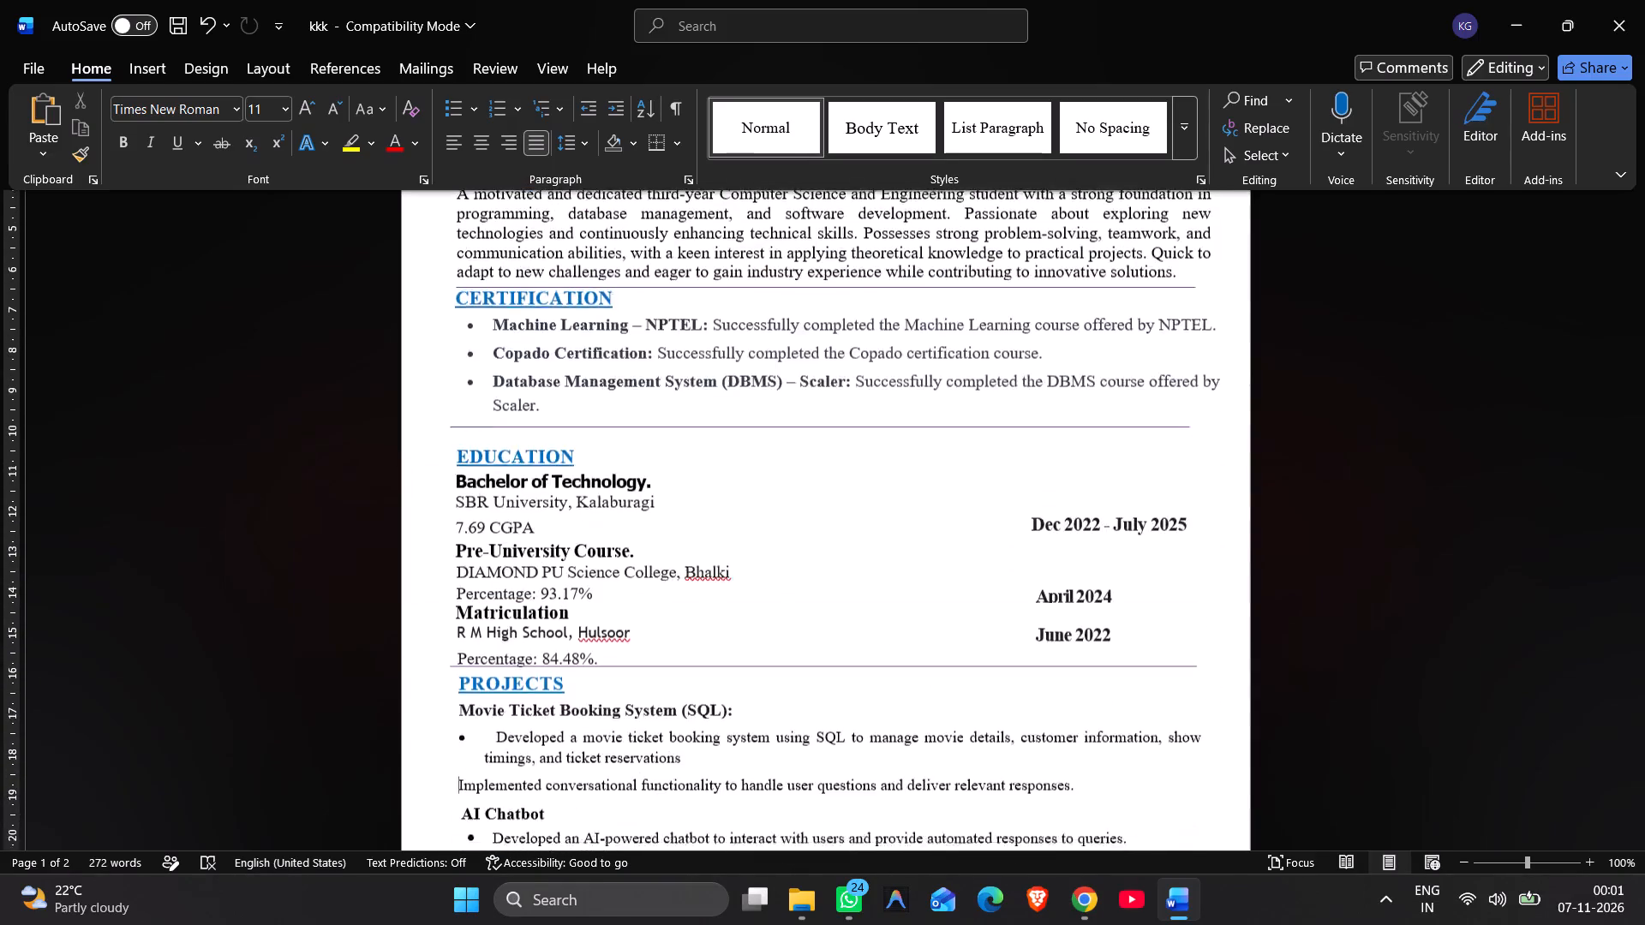
scroll(487, 462, up, 2)
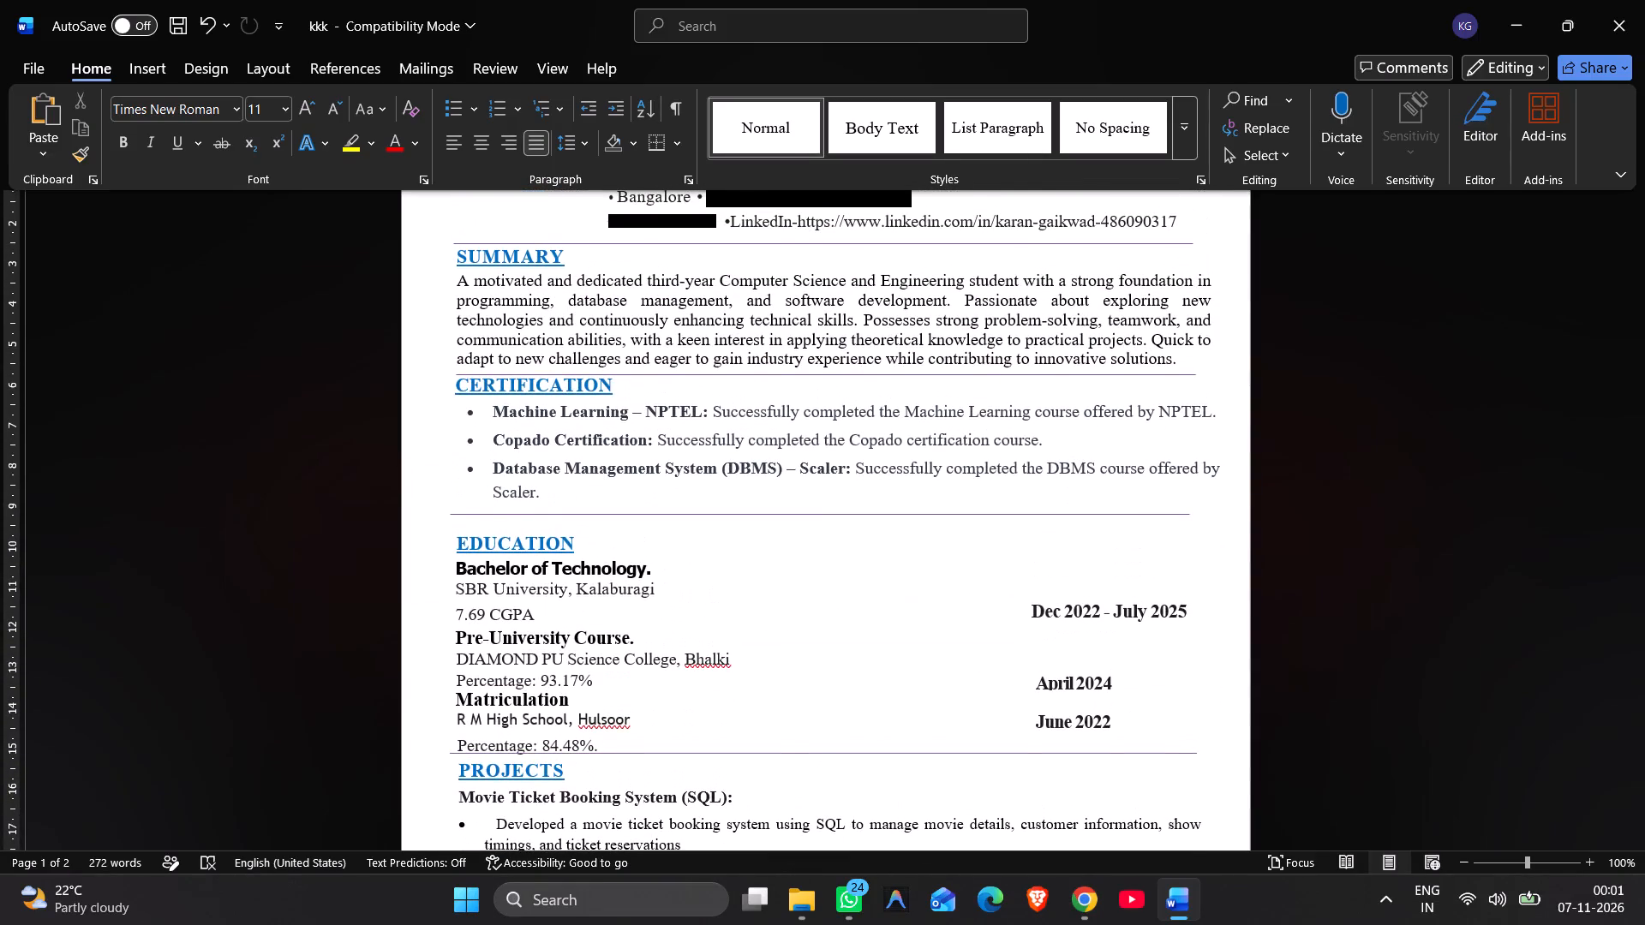
scroll(487, 462, down, 2)
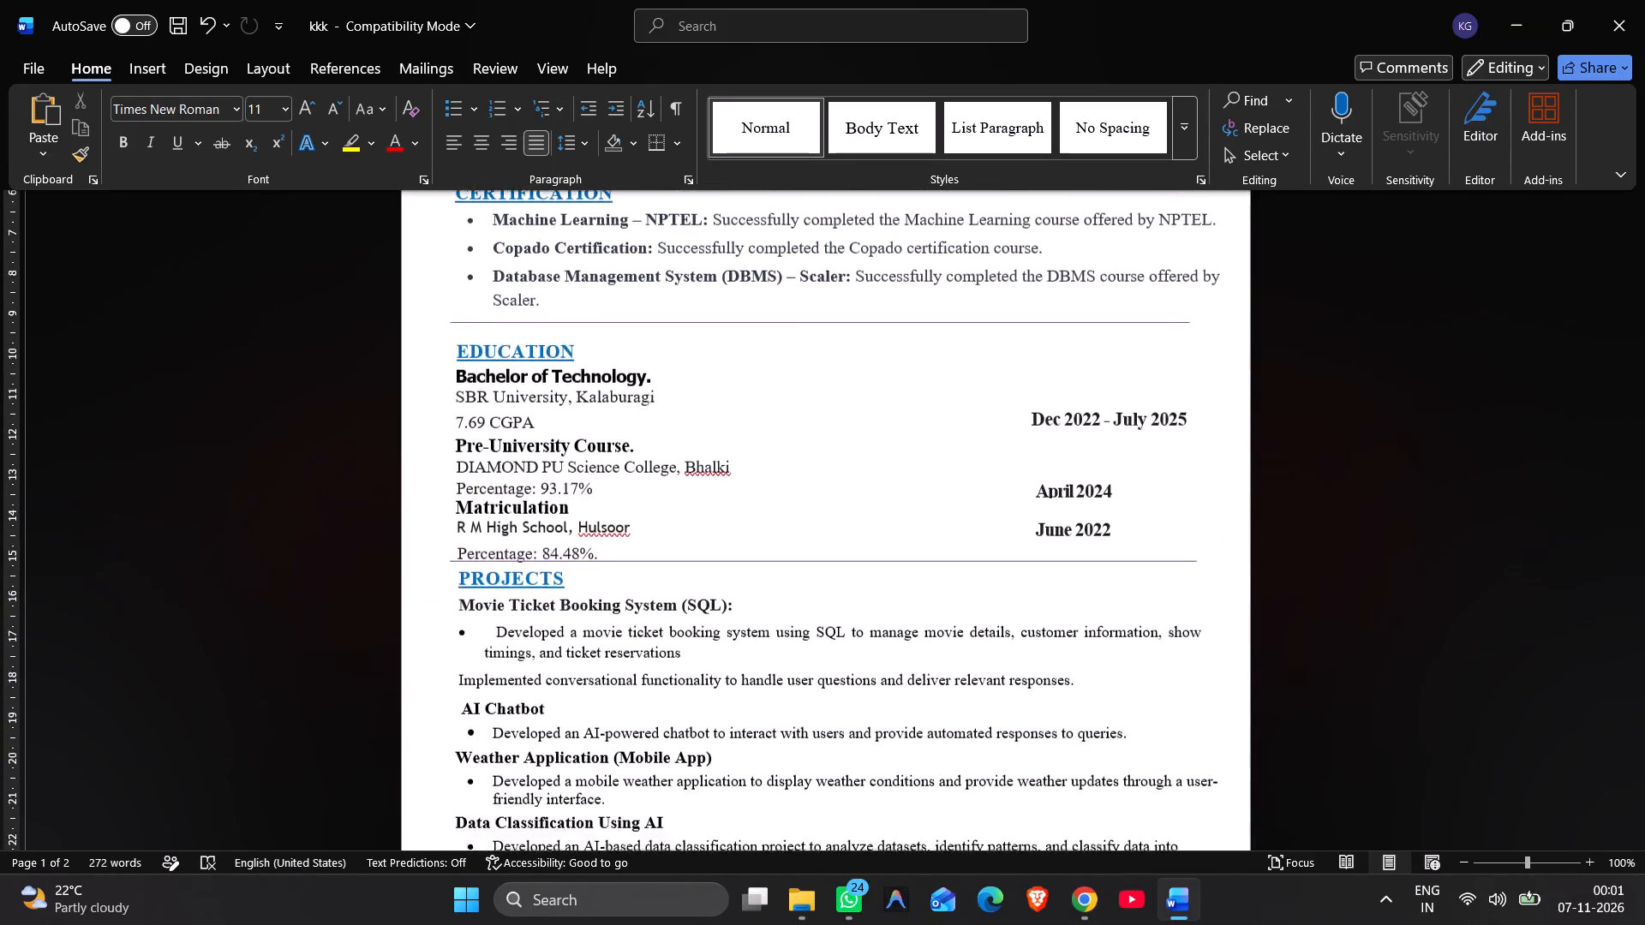
scroll(556, 534, up, 2)
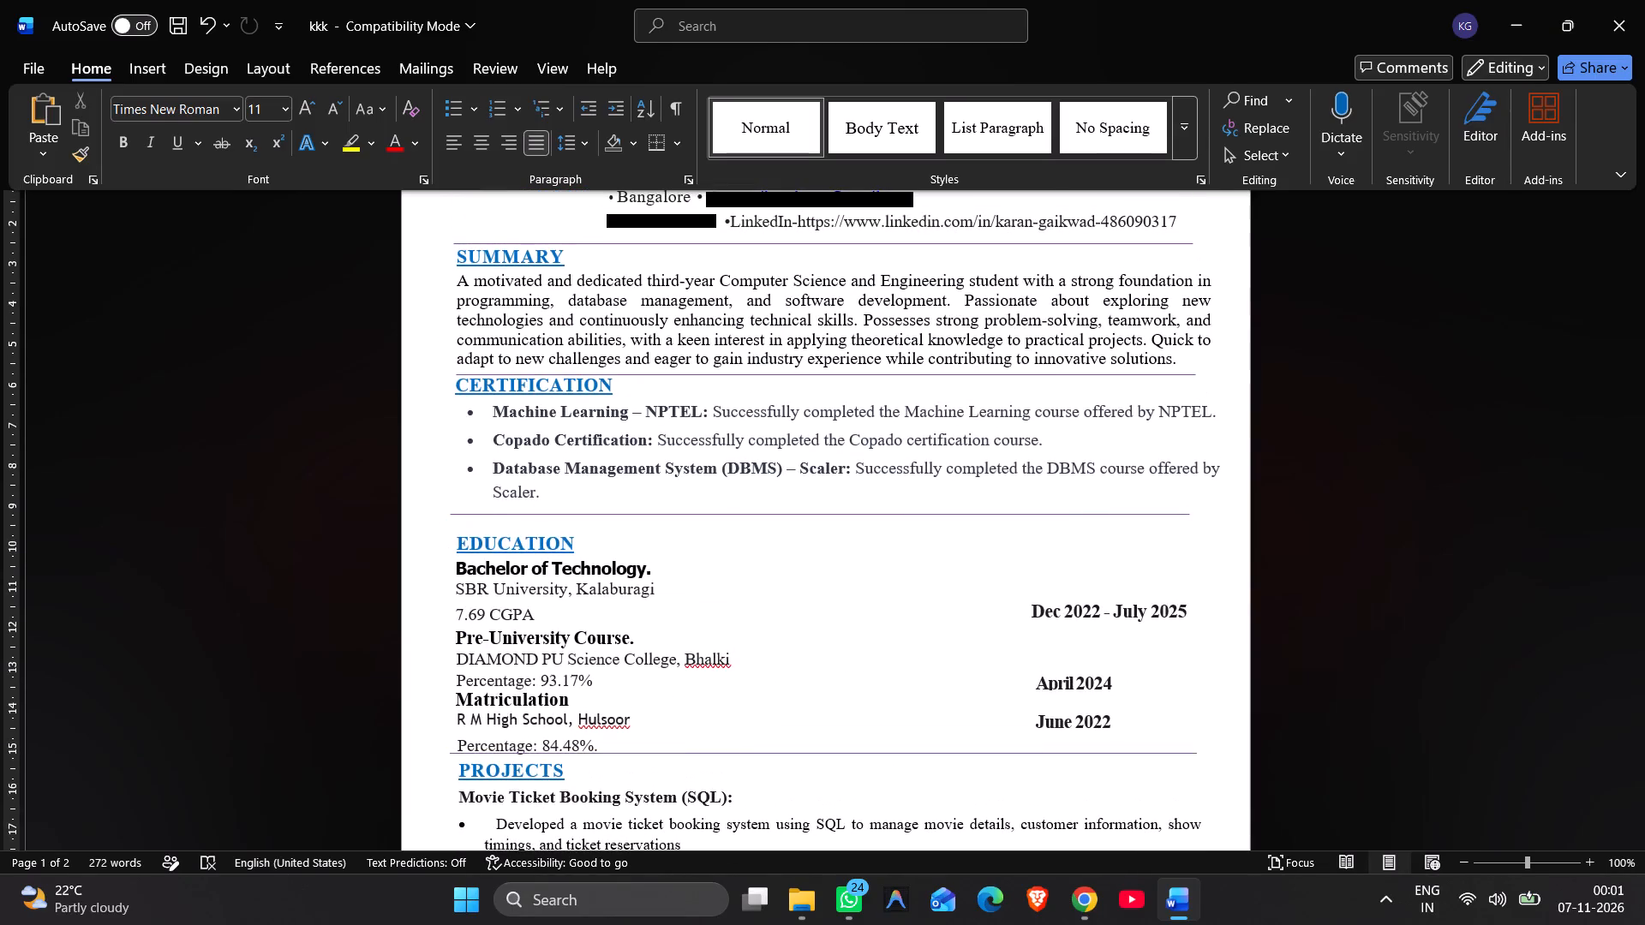
scroll(556, 534, up, 1)
Apply the recently used solid round bullet to the "Implemented conversational functionality" line.
click(470, 115)
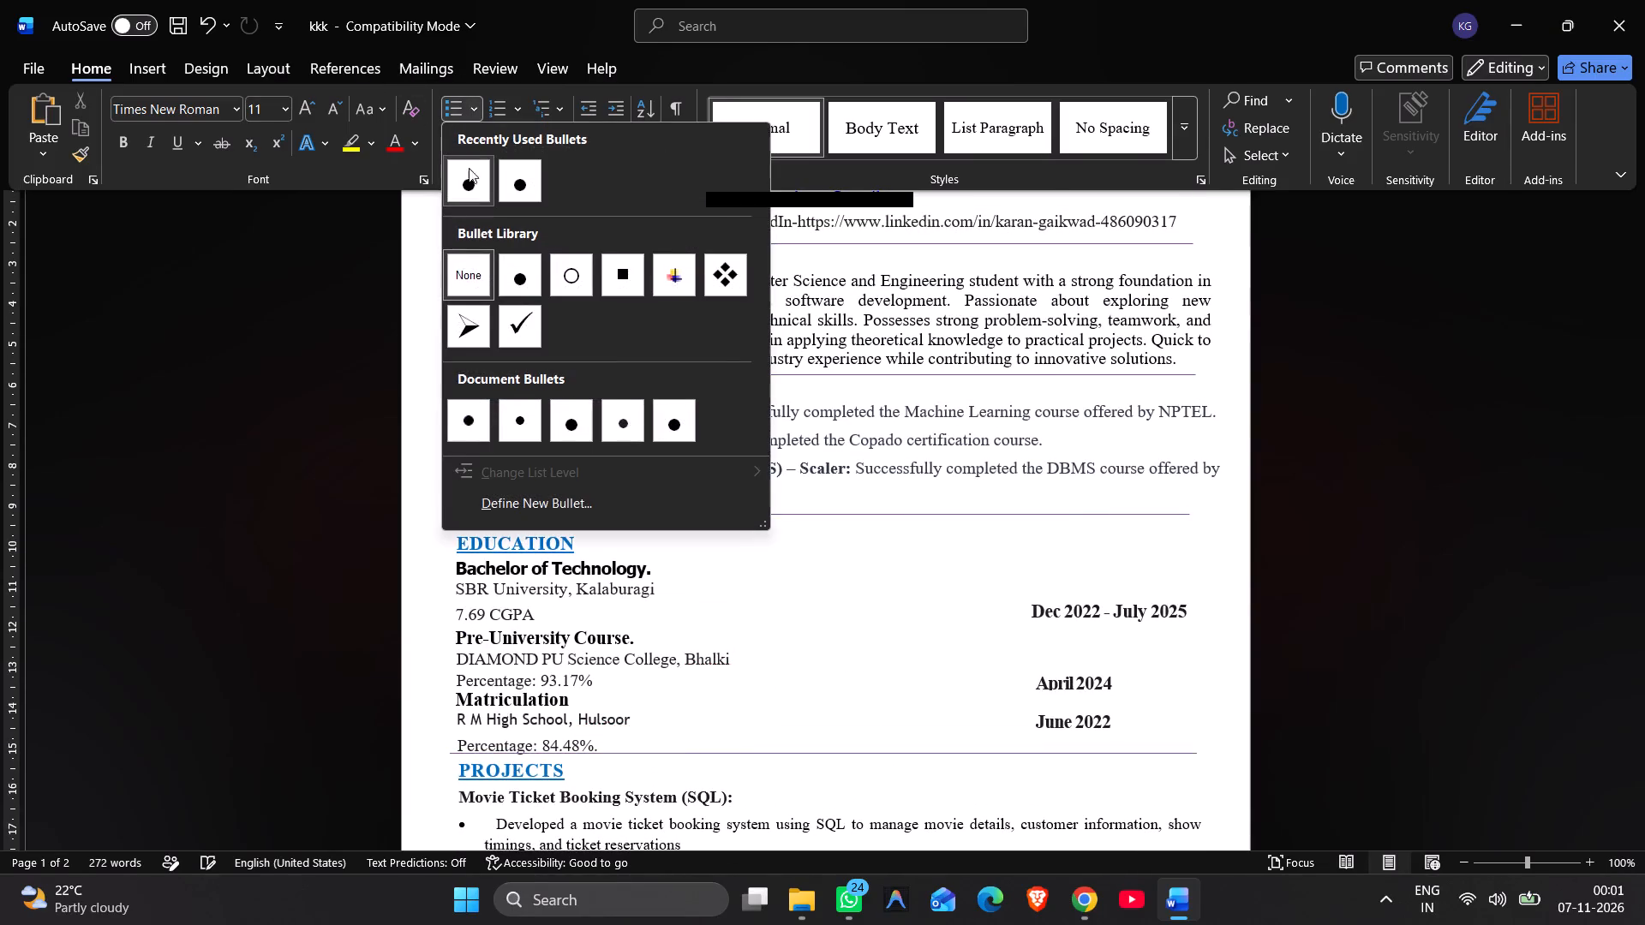
click(469, 176)
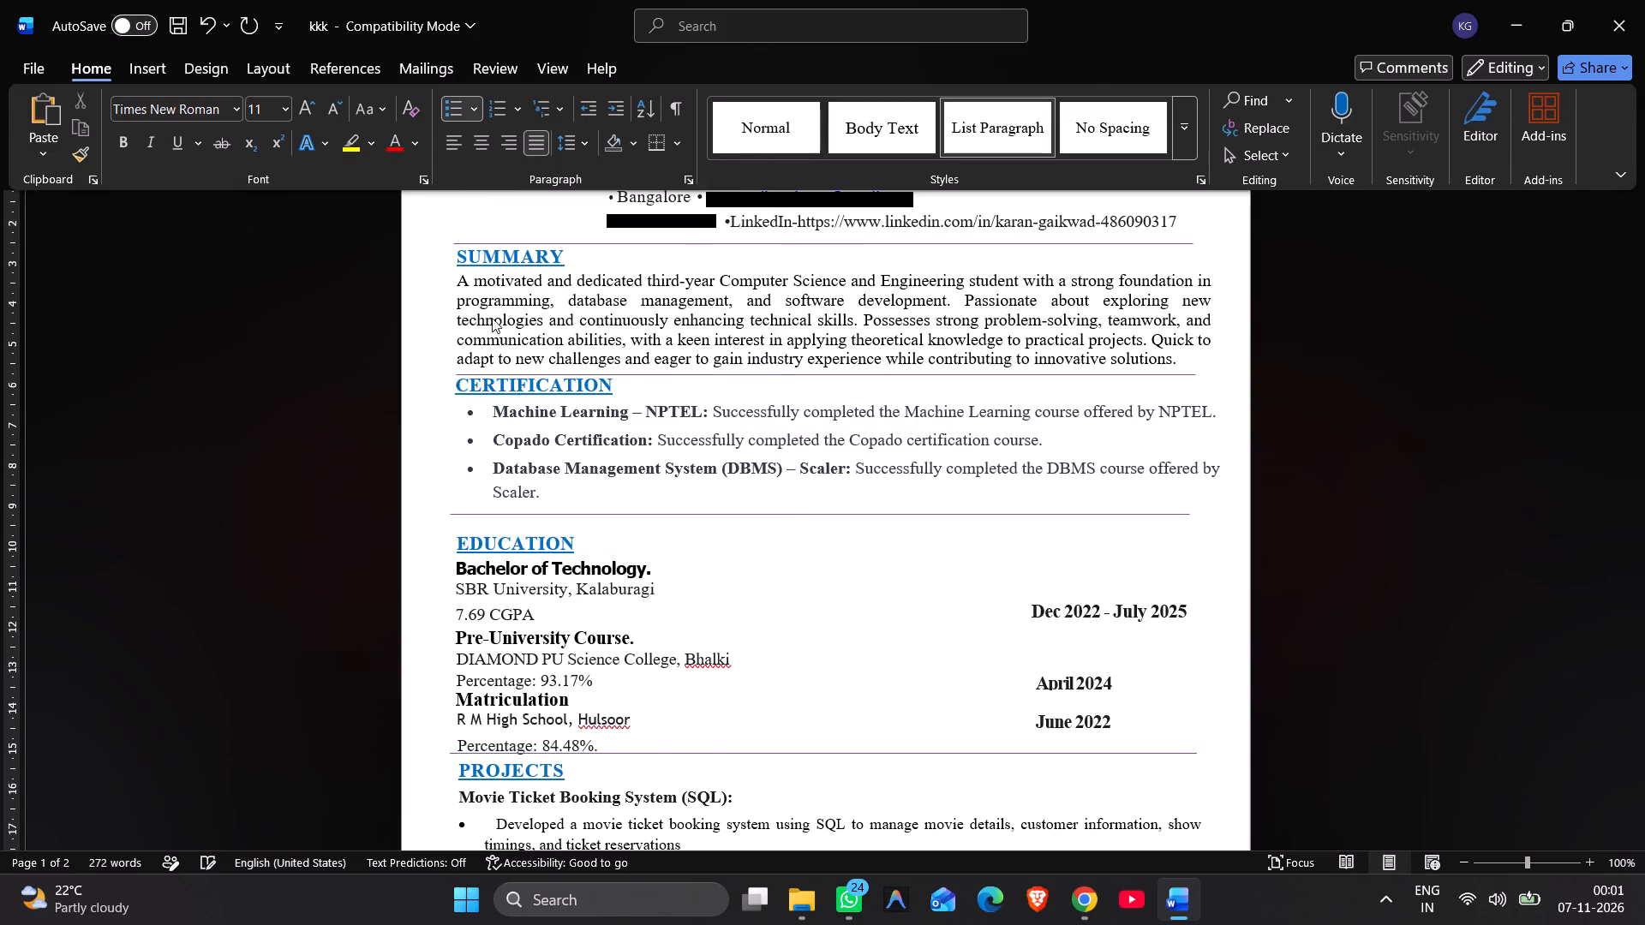
Remove the bullet and extra spacing before "Developed a movie ticket booking system" and reapply the solid round bullet to align it with the bullet below.
scroll(505, 395, down, 1)
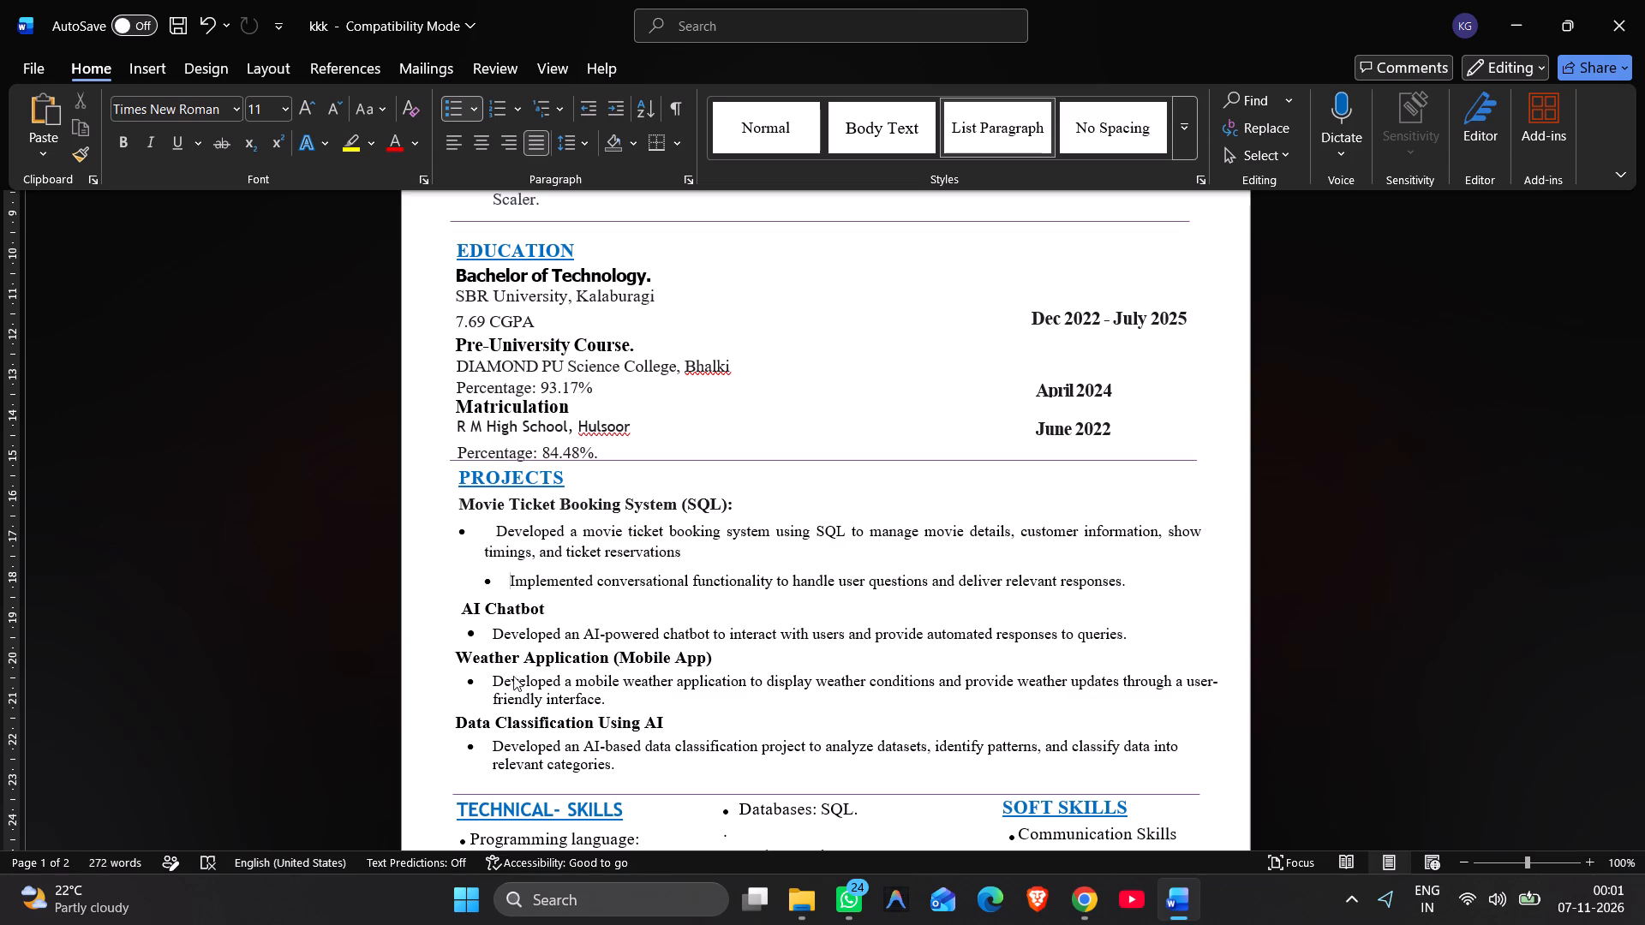
click(488, 528)
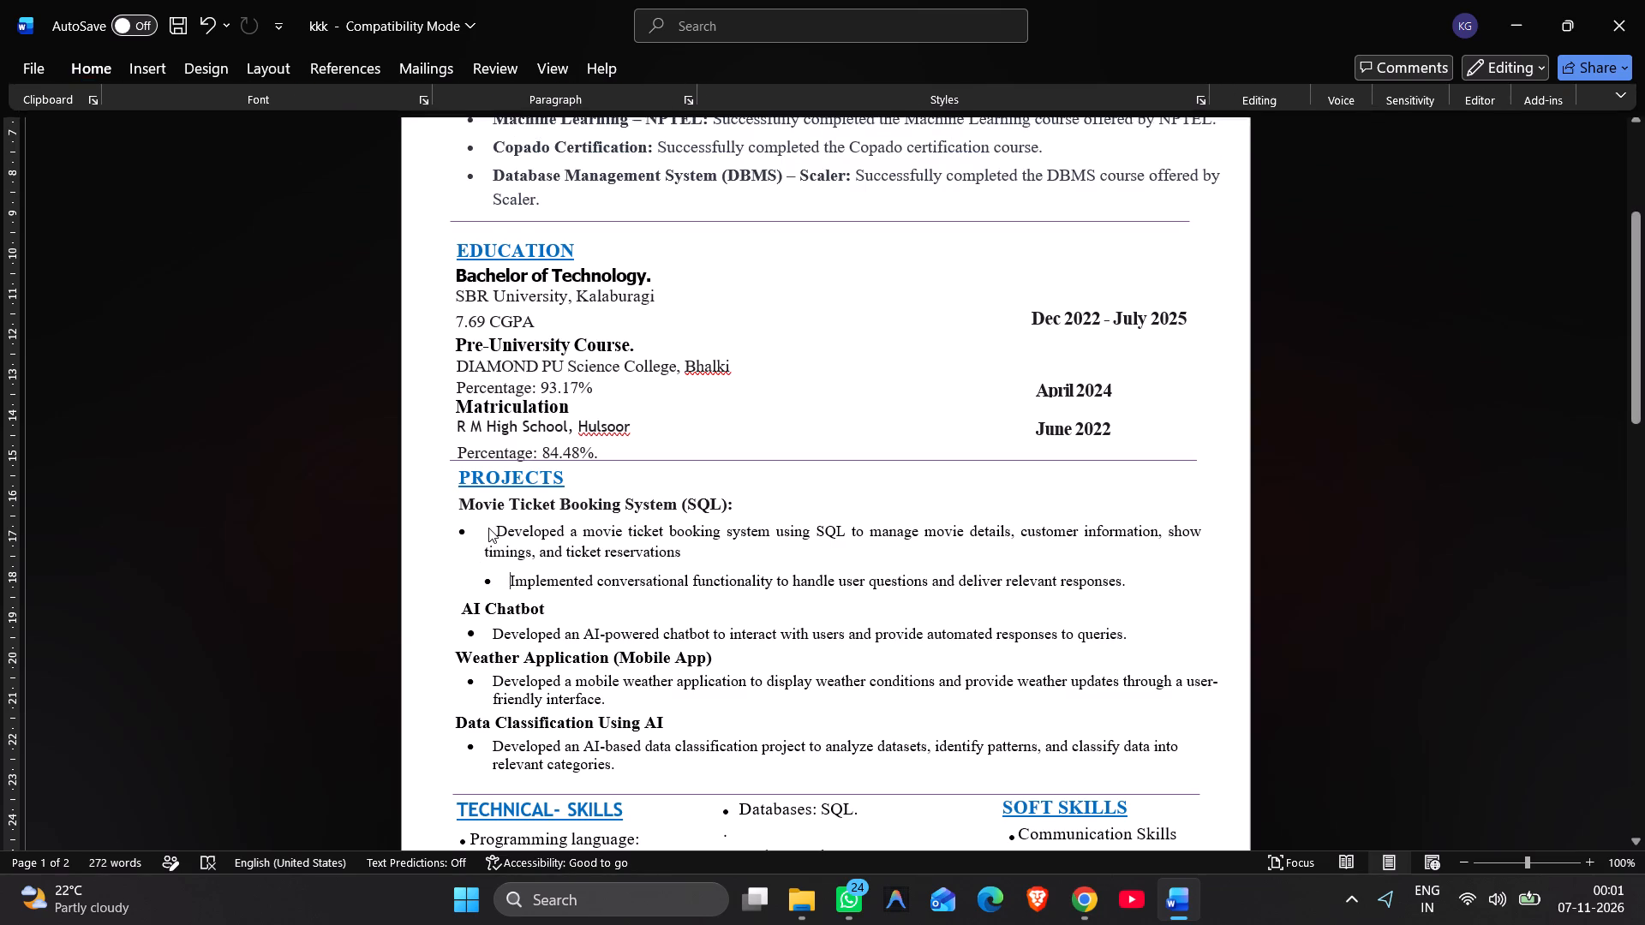
click(488, 528)
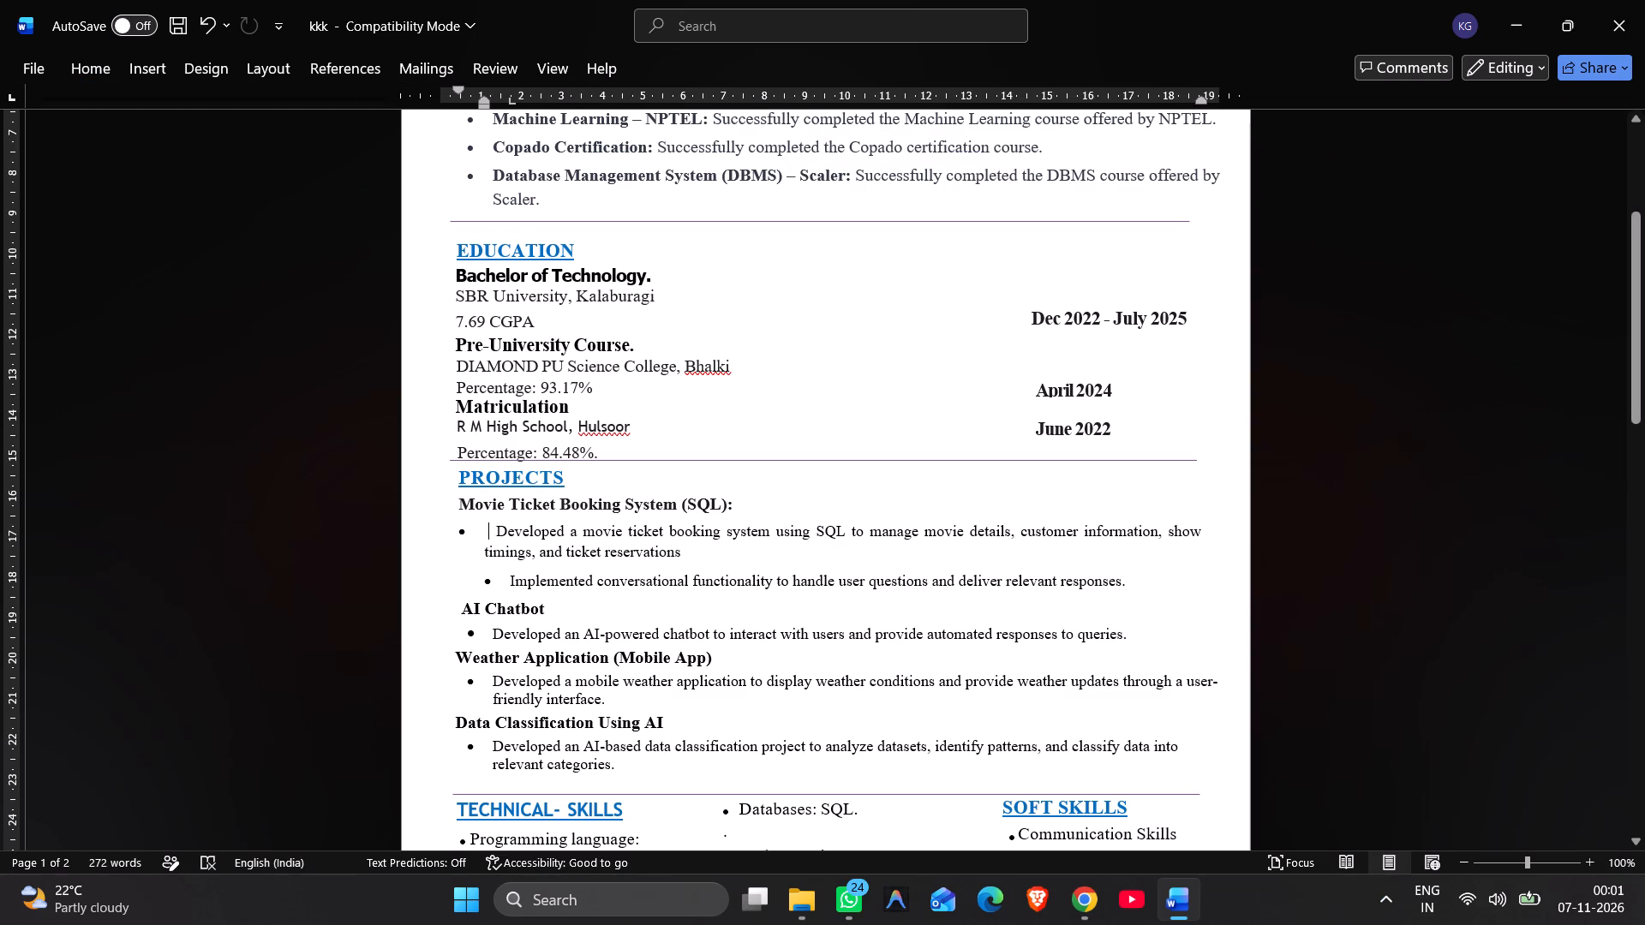
key(BackSpace)
key(BackSpace)
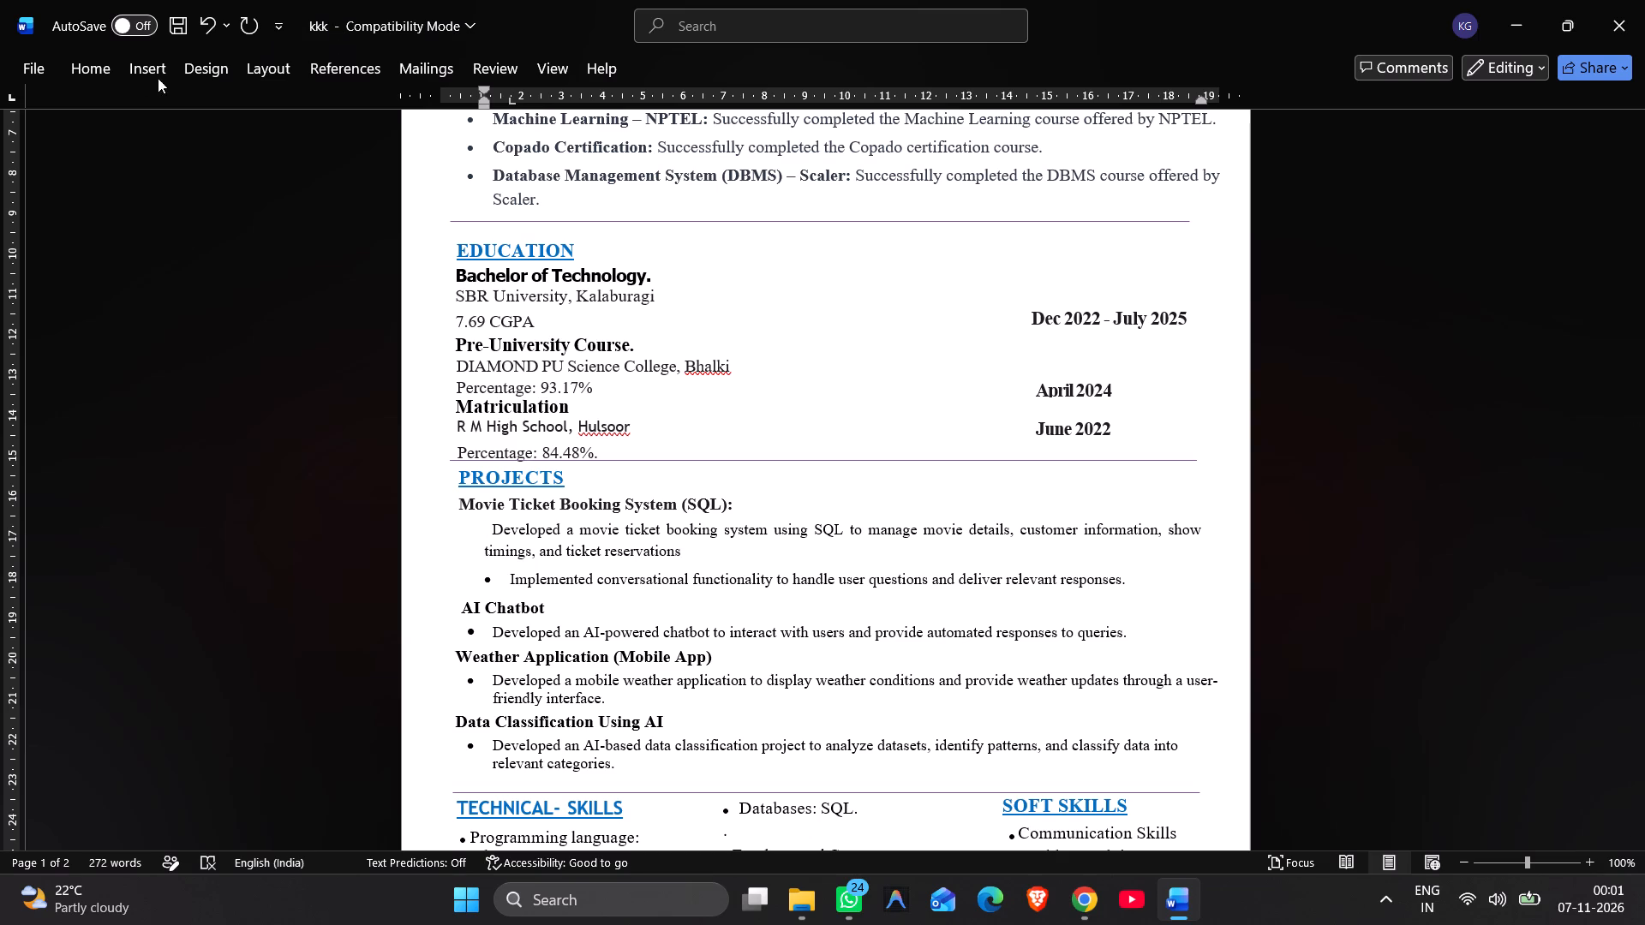
click(111, 68)
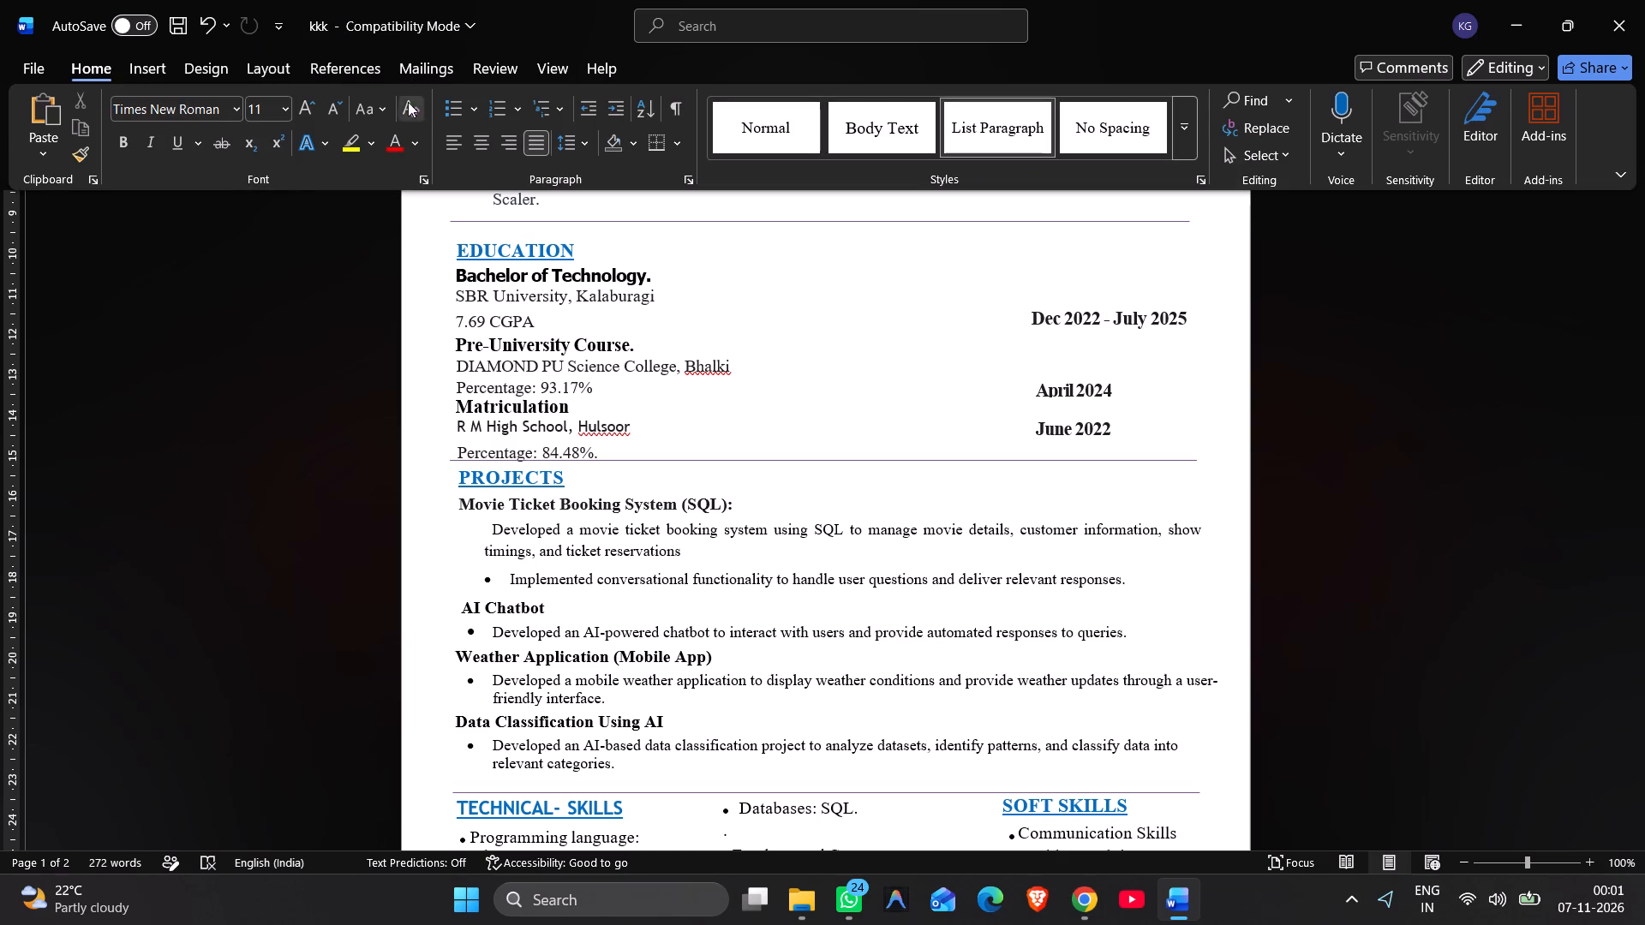
click(460, 113)
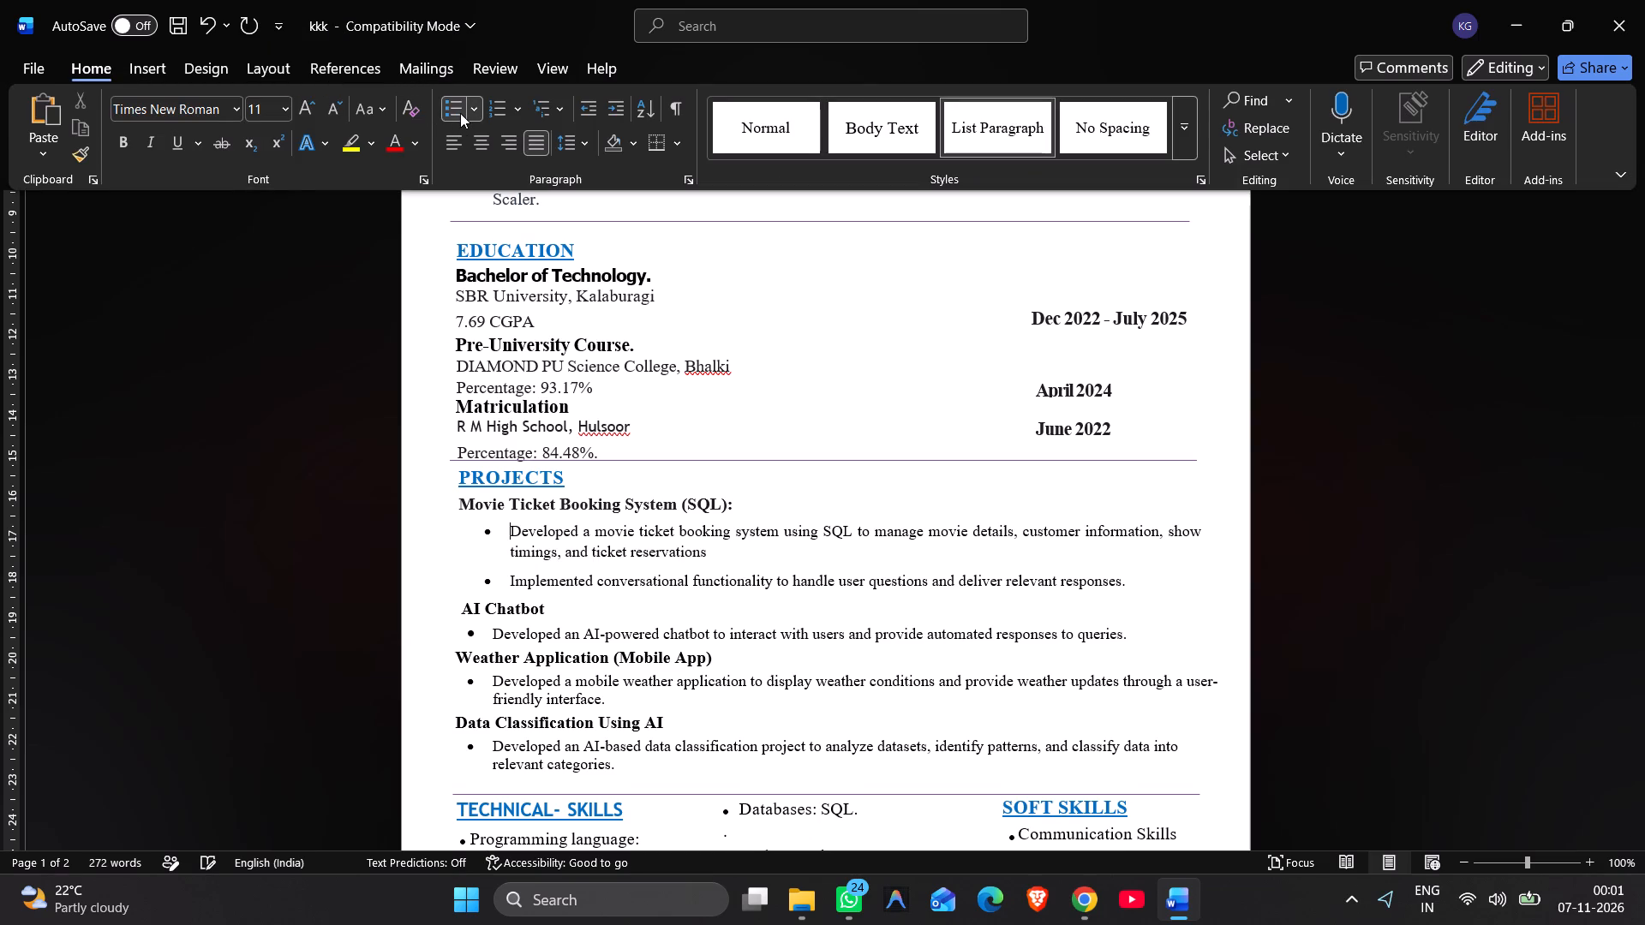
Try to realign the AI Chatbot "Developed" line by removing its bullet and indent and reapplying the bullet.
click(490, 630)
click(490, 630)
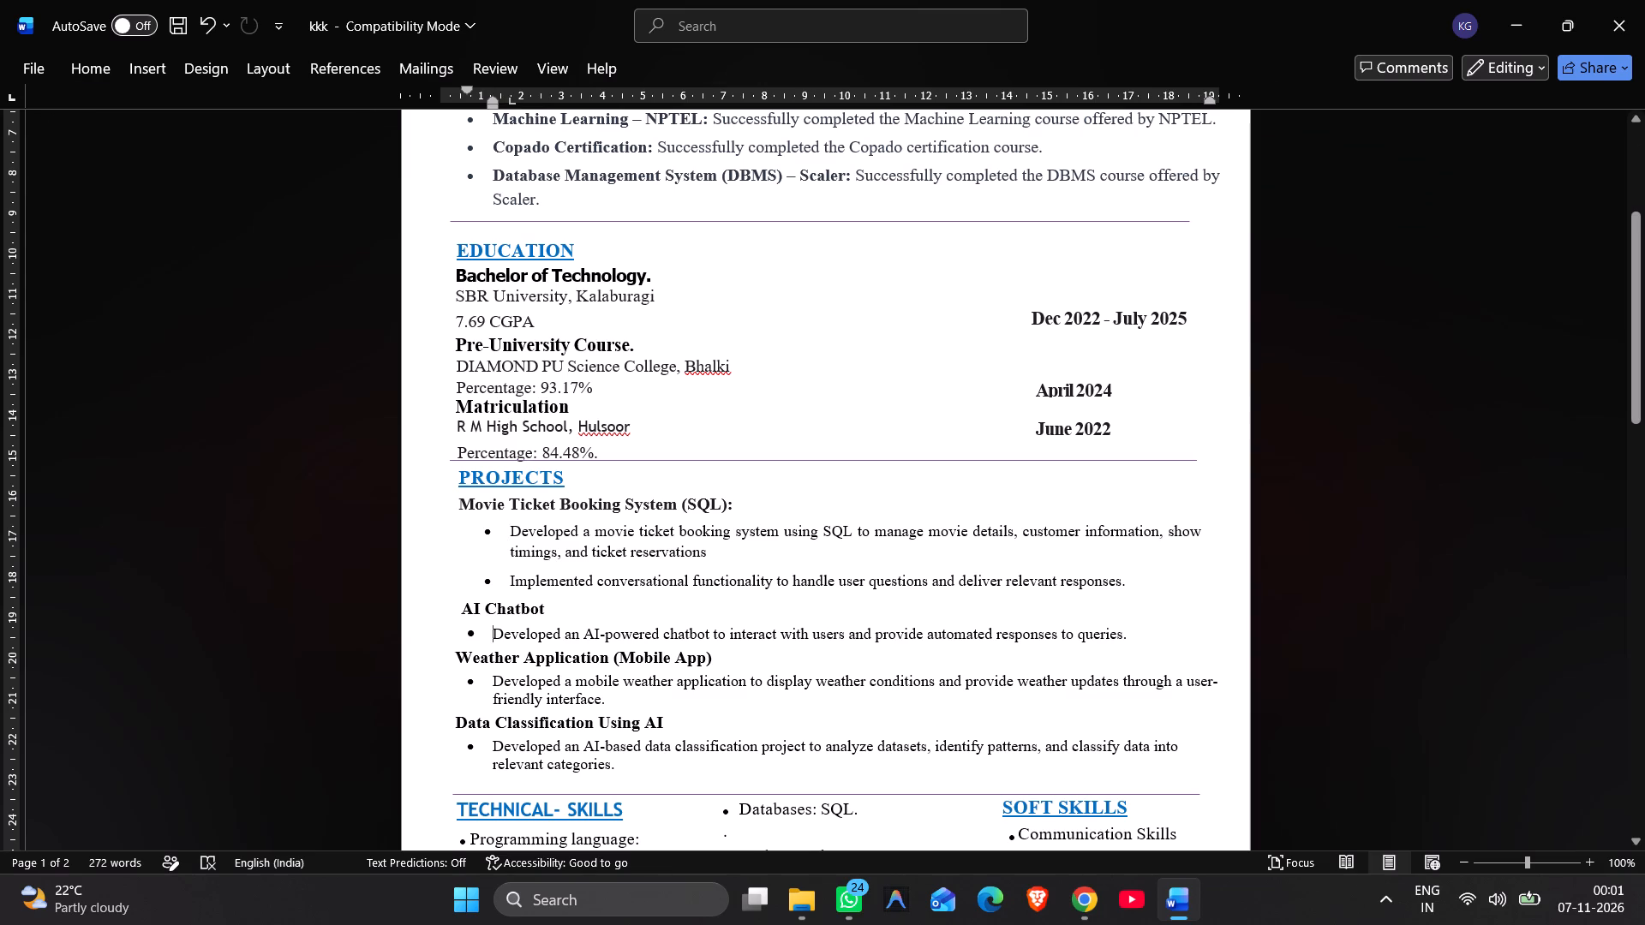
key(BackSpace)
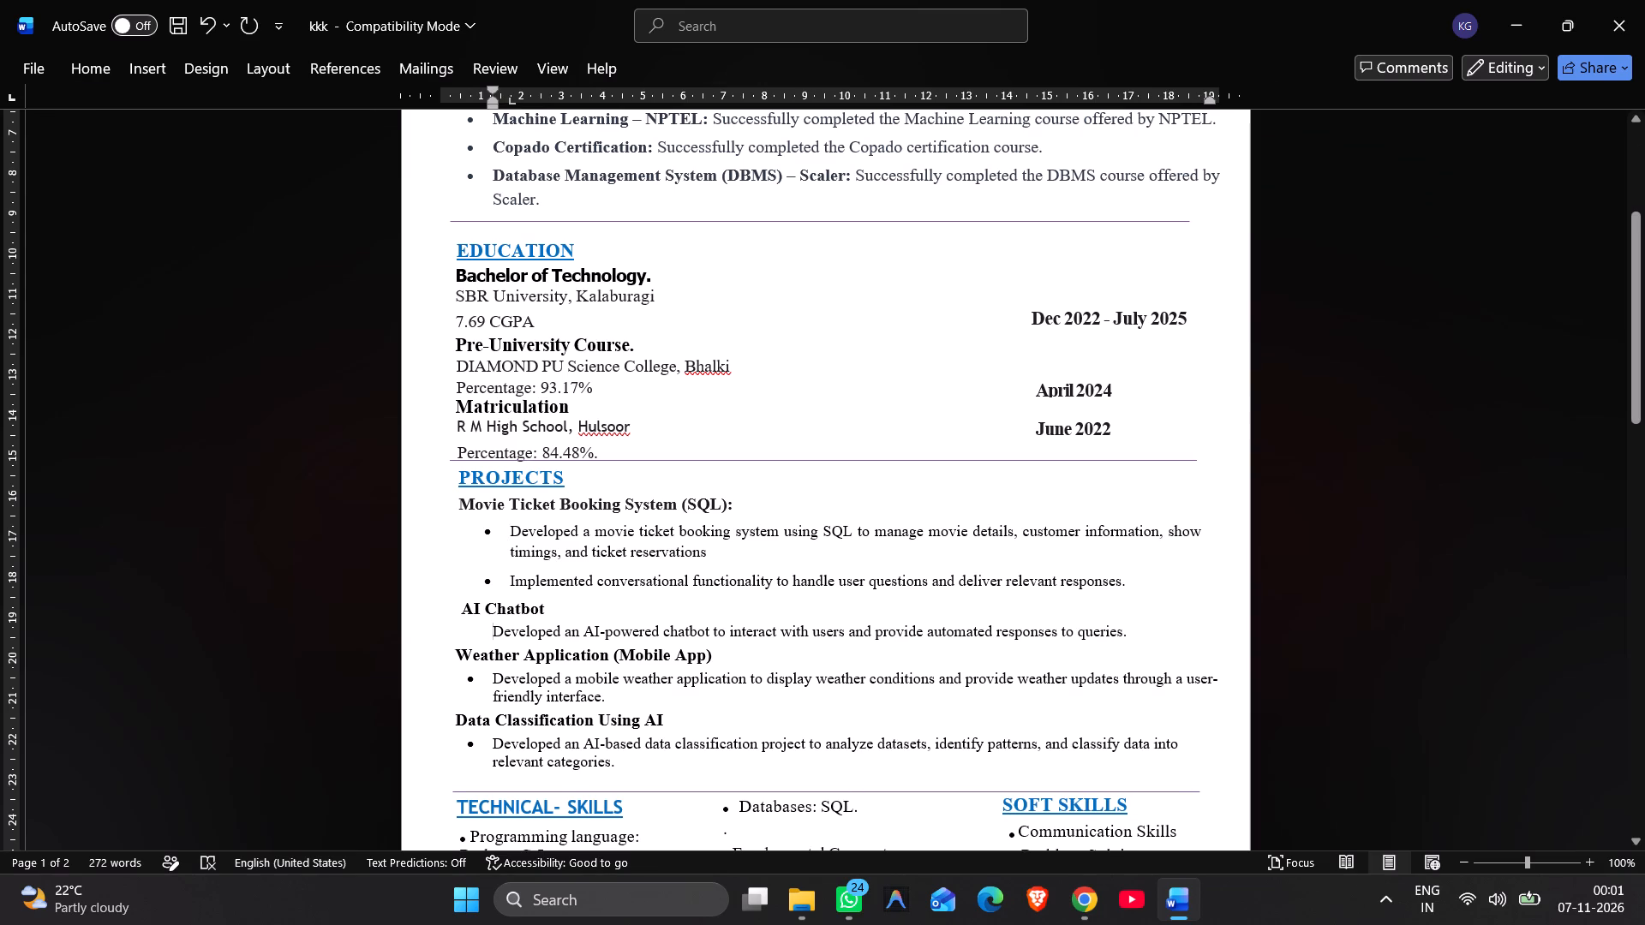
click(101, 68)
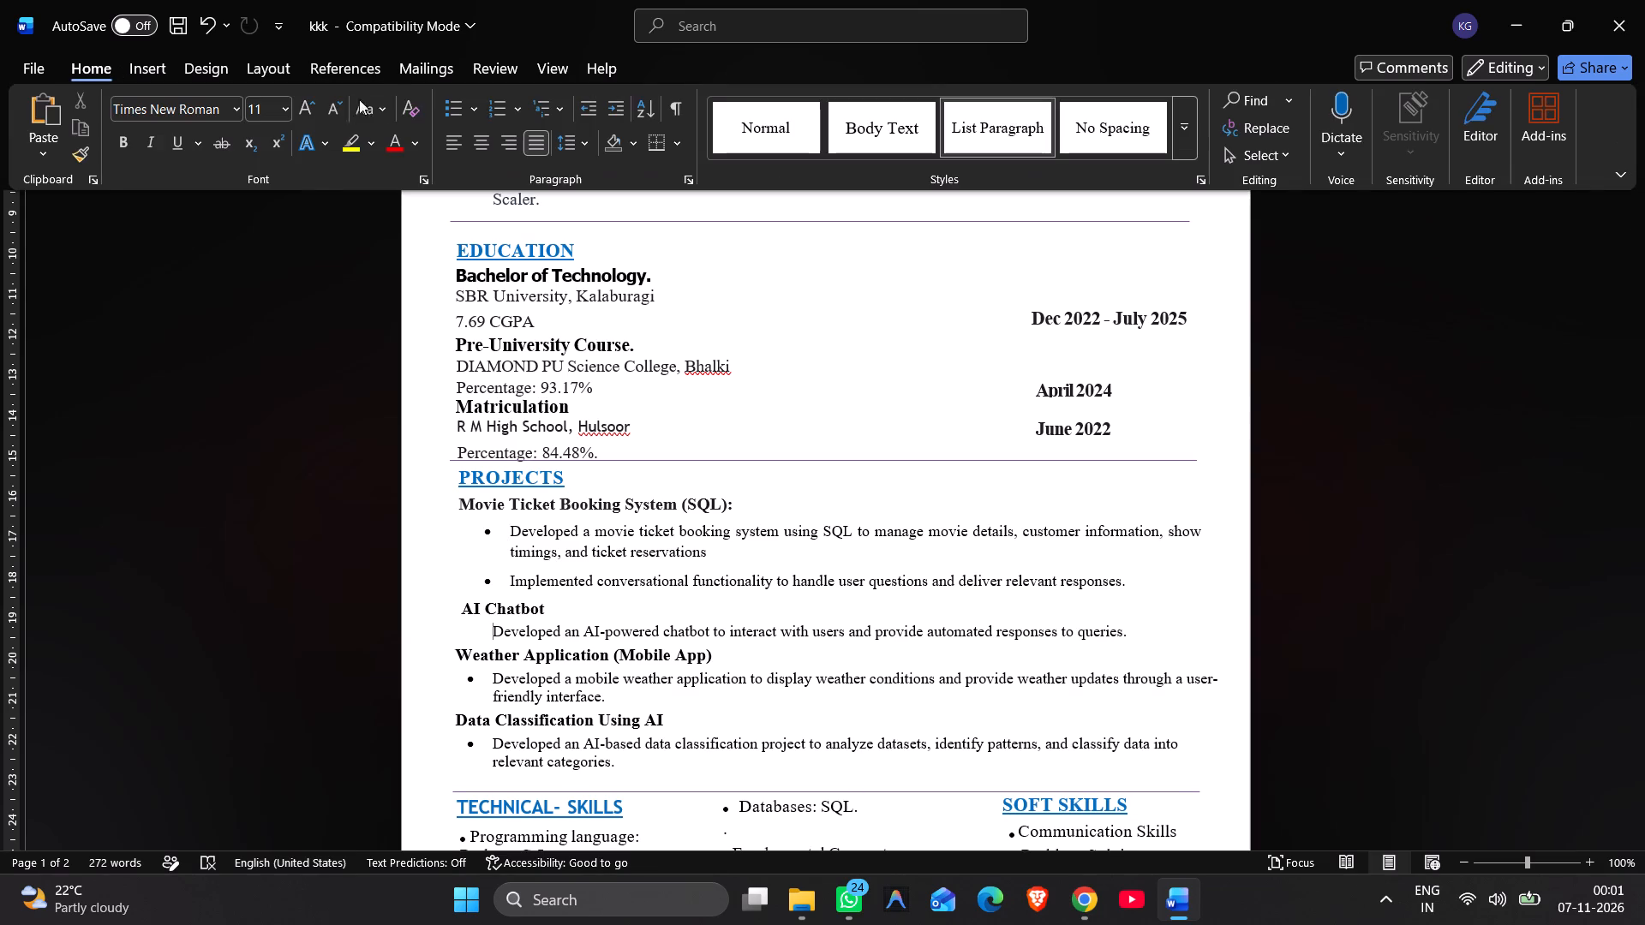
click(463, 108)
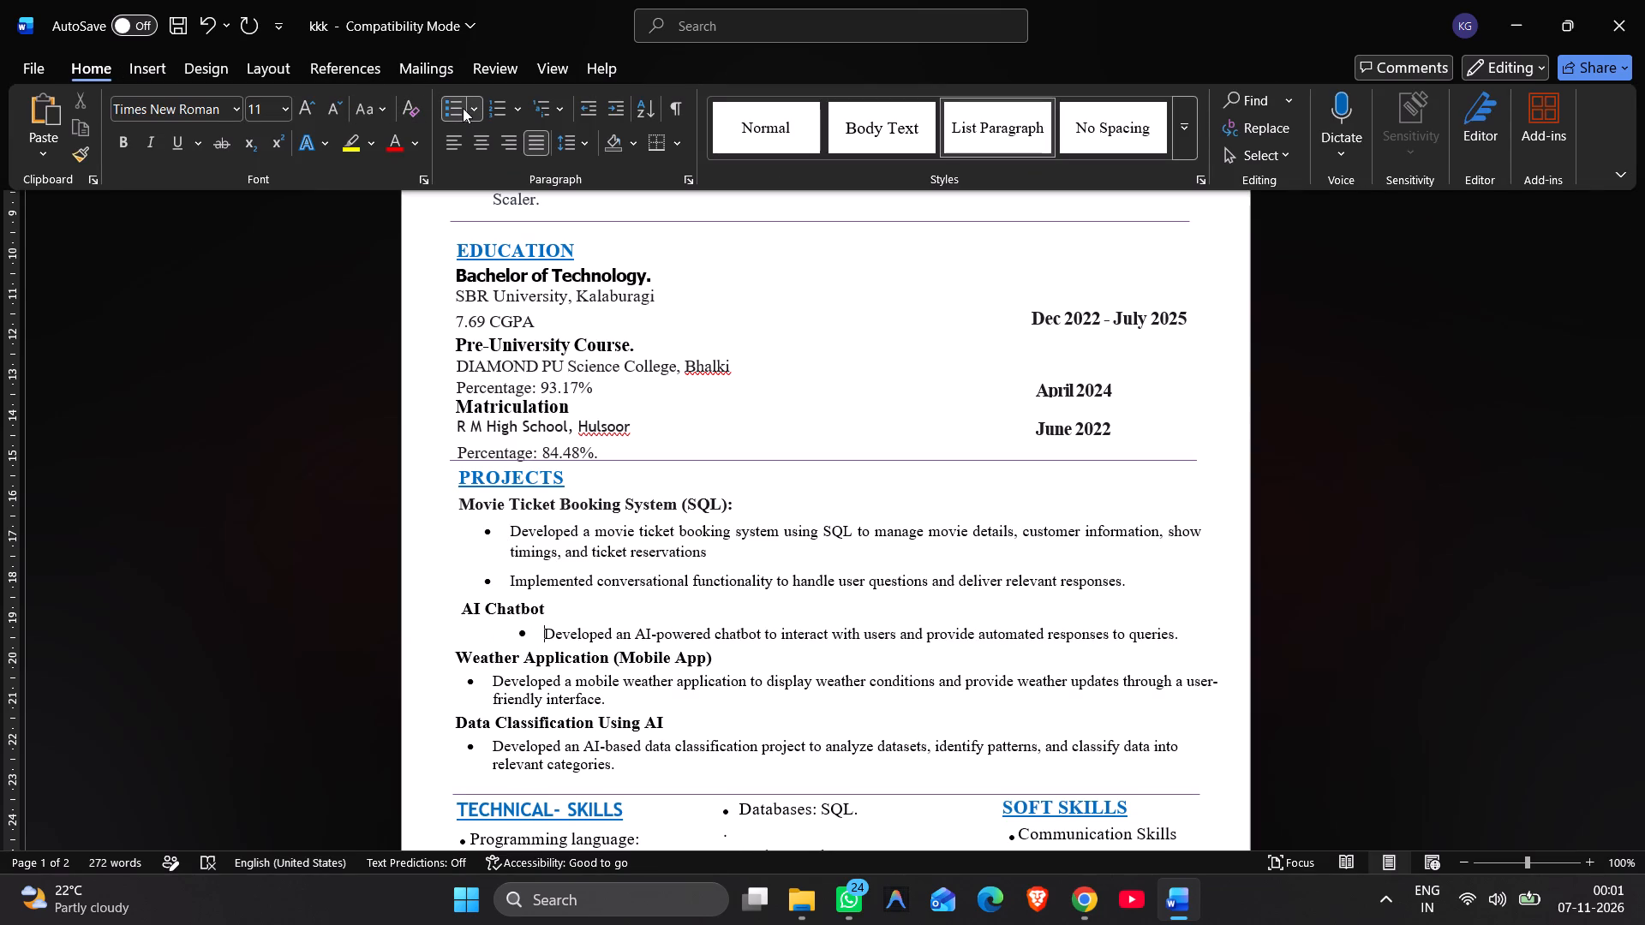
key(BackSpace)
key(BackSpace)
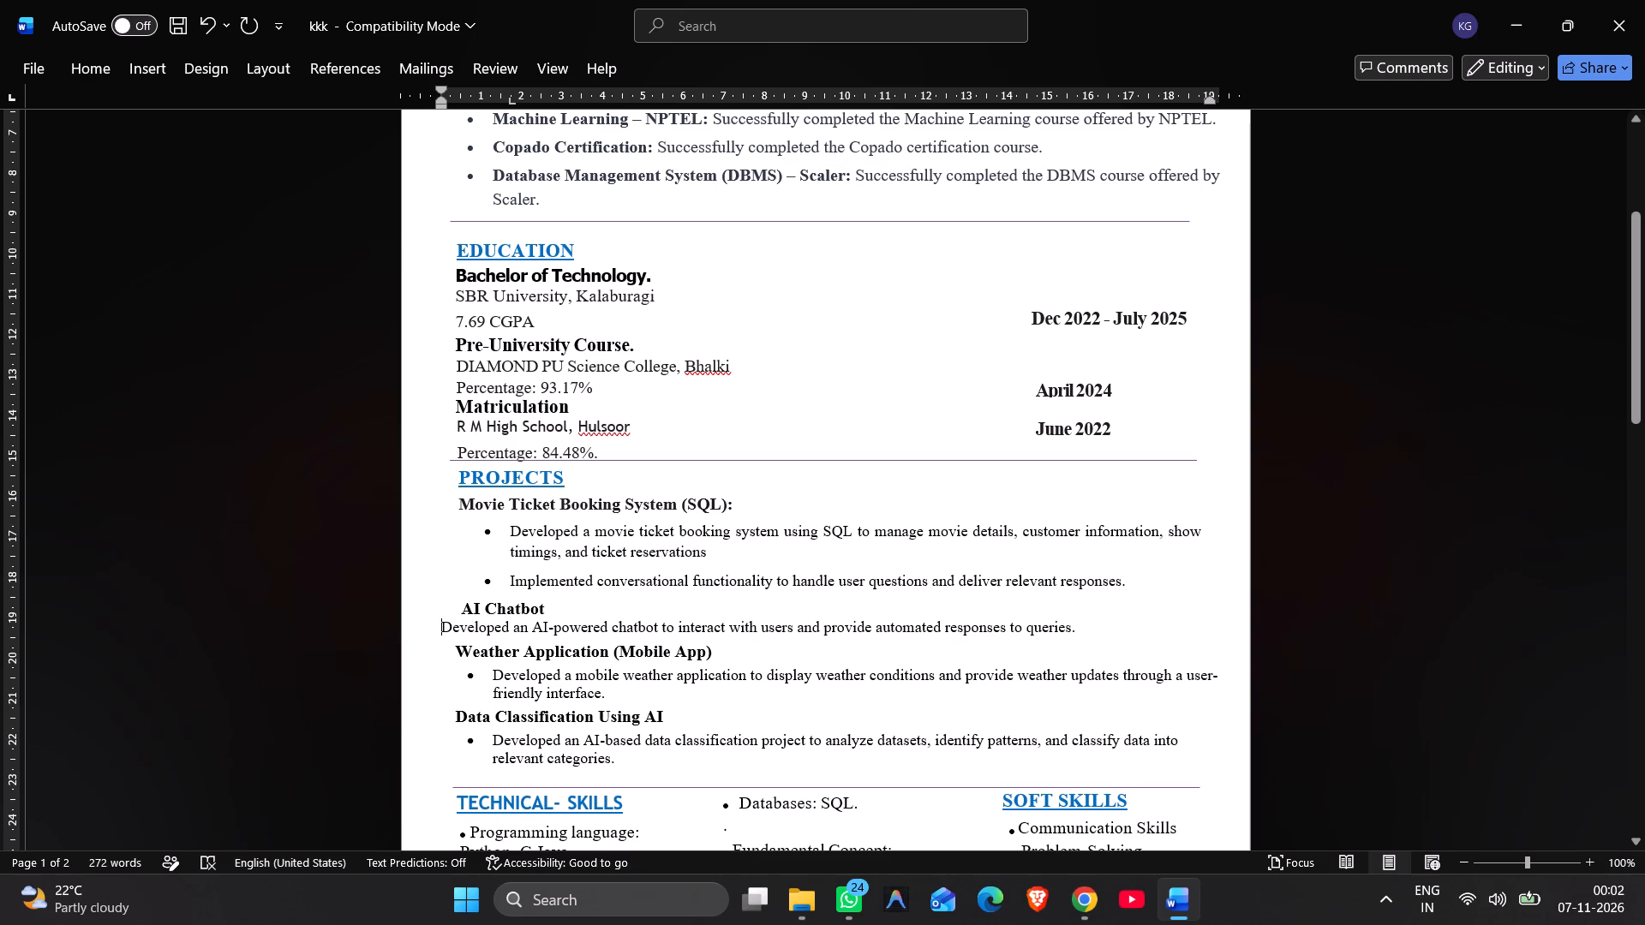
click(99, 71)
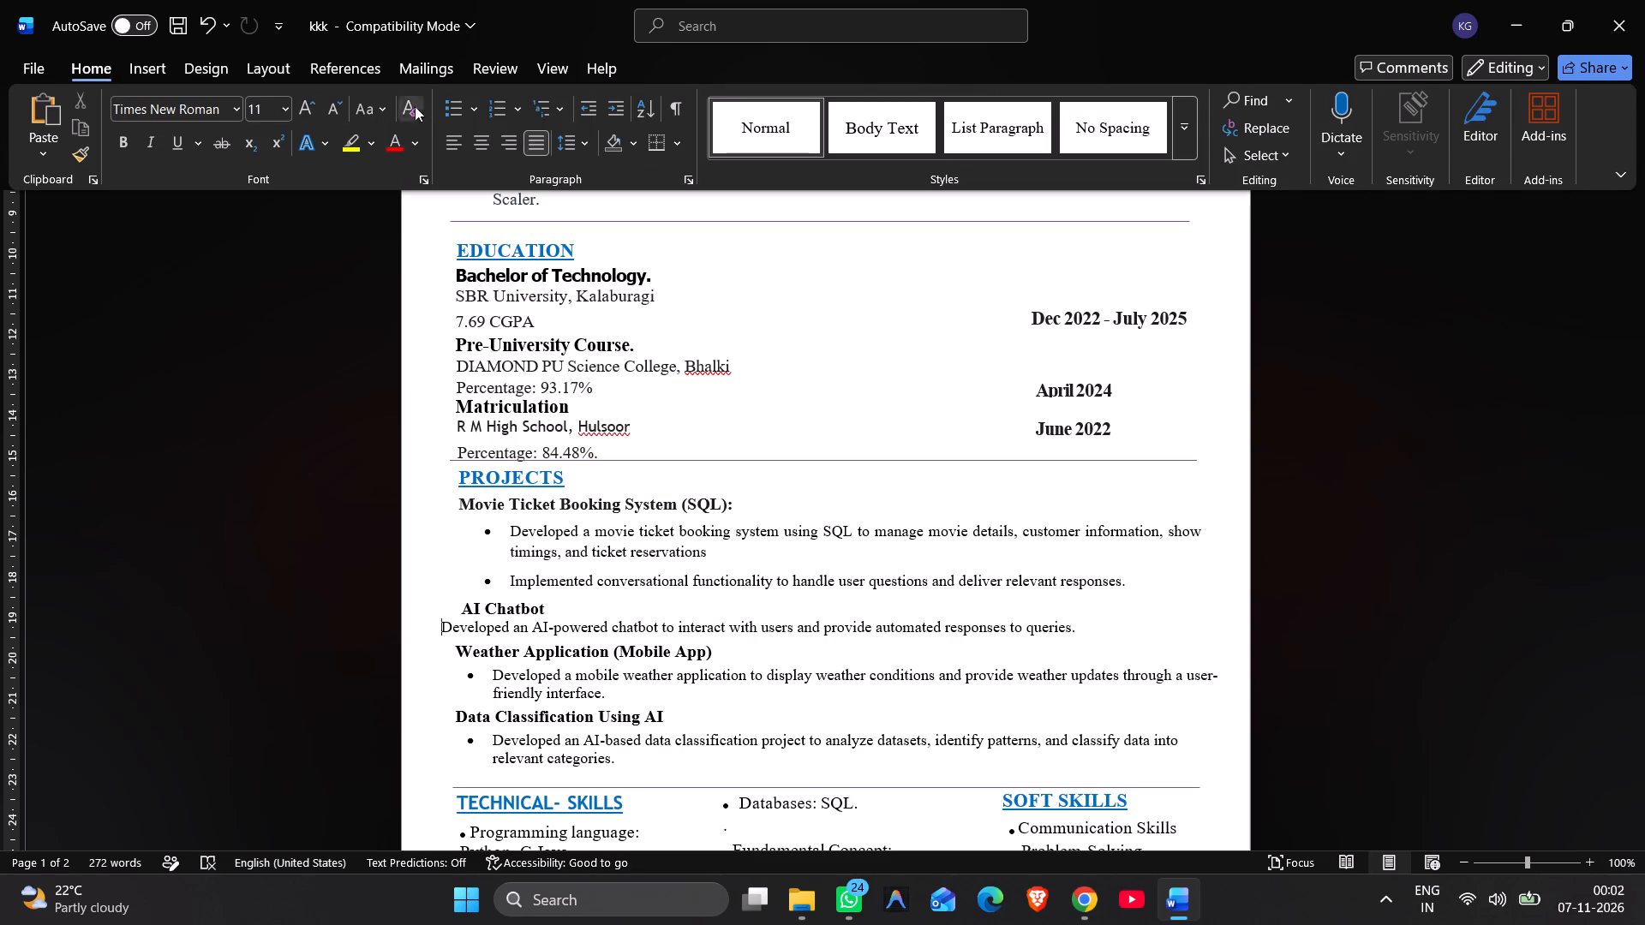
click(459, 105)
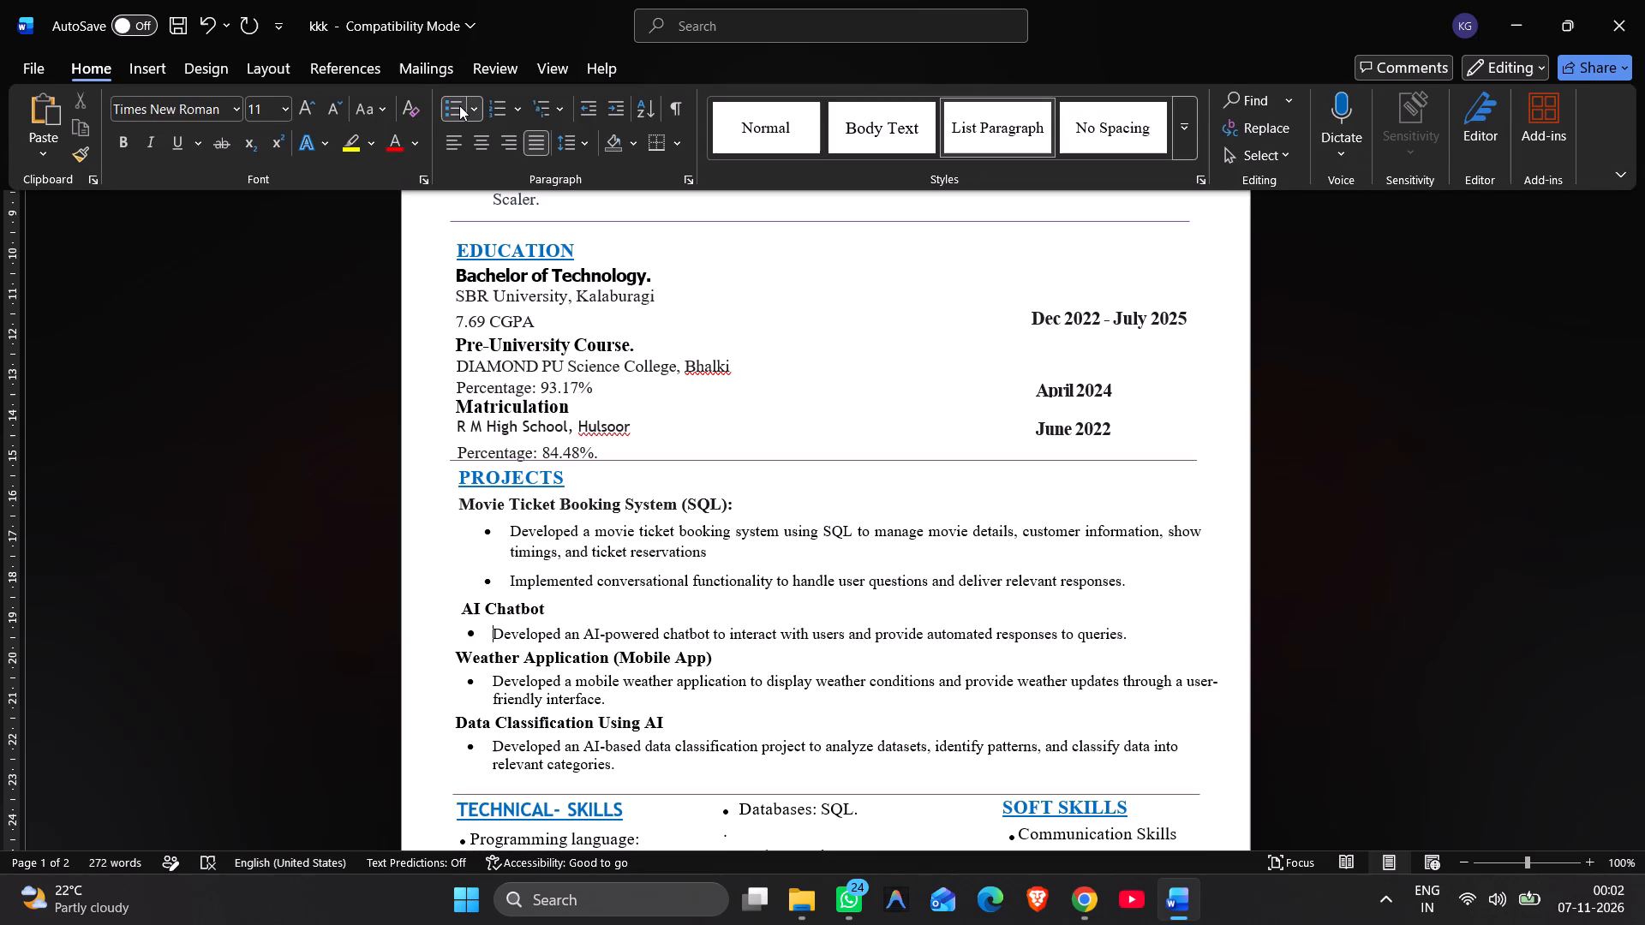
key(BackSpace)
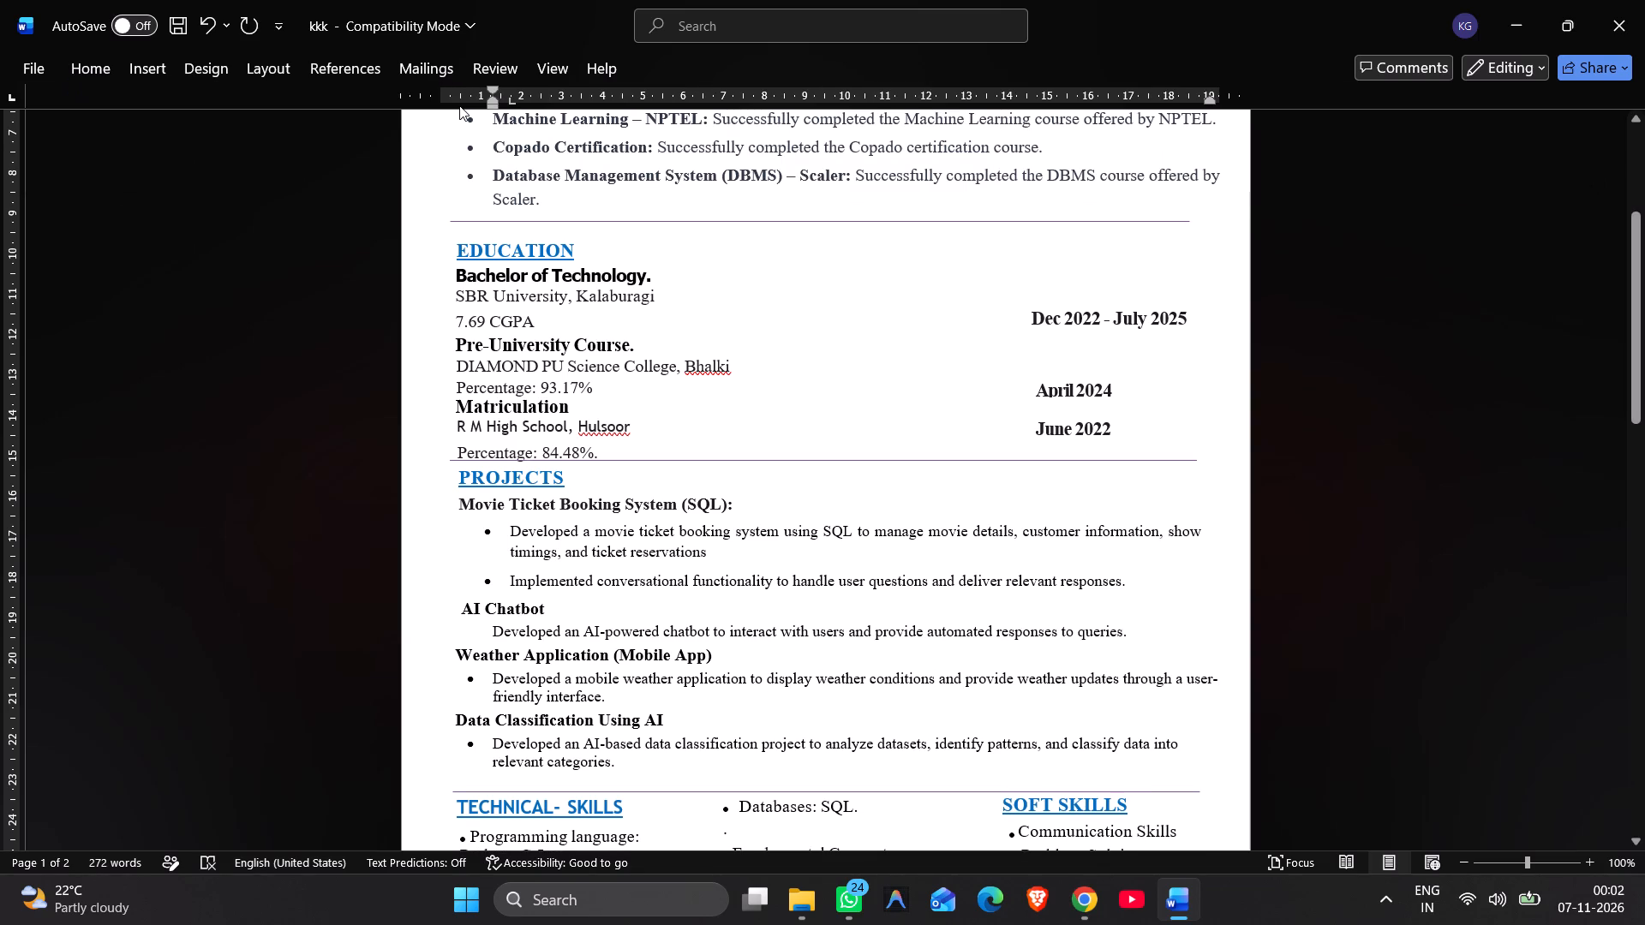
key(BackSpace)
key(space)
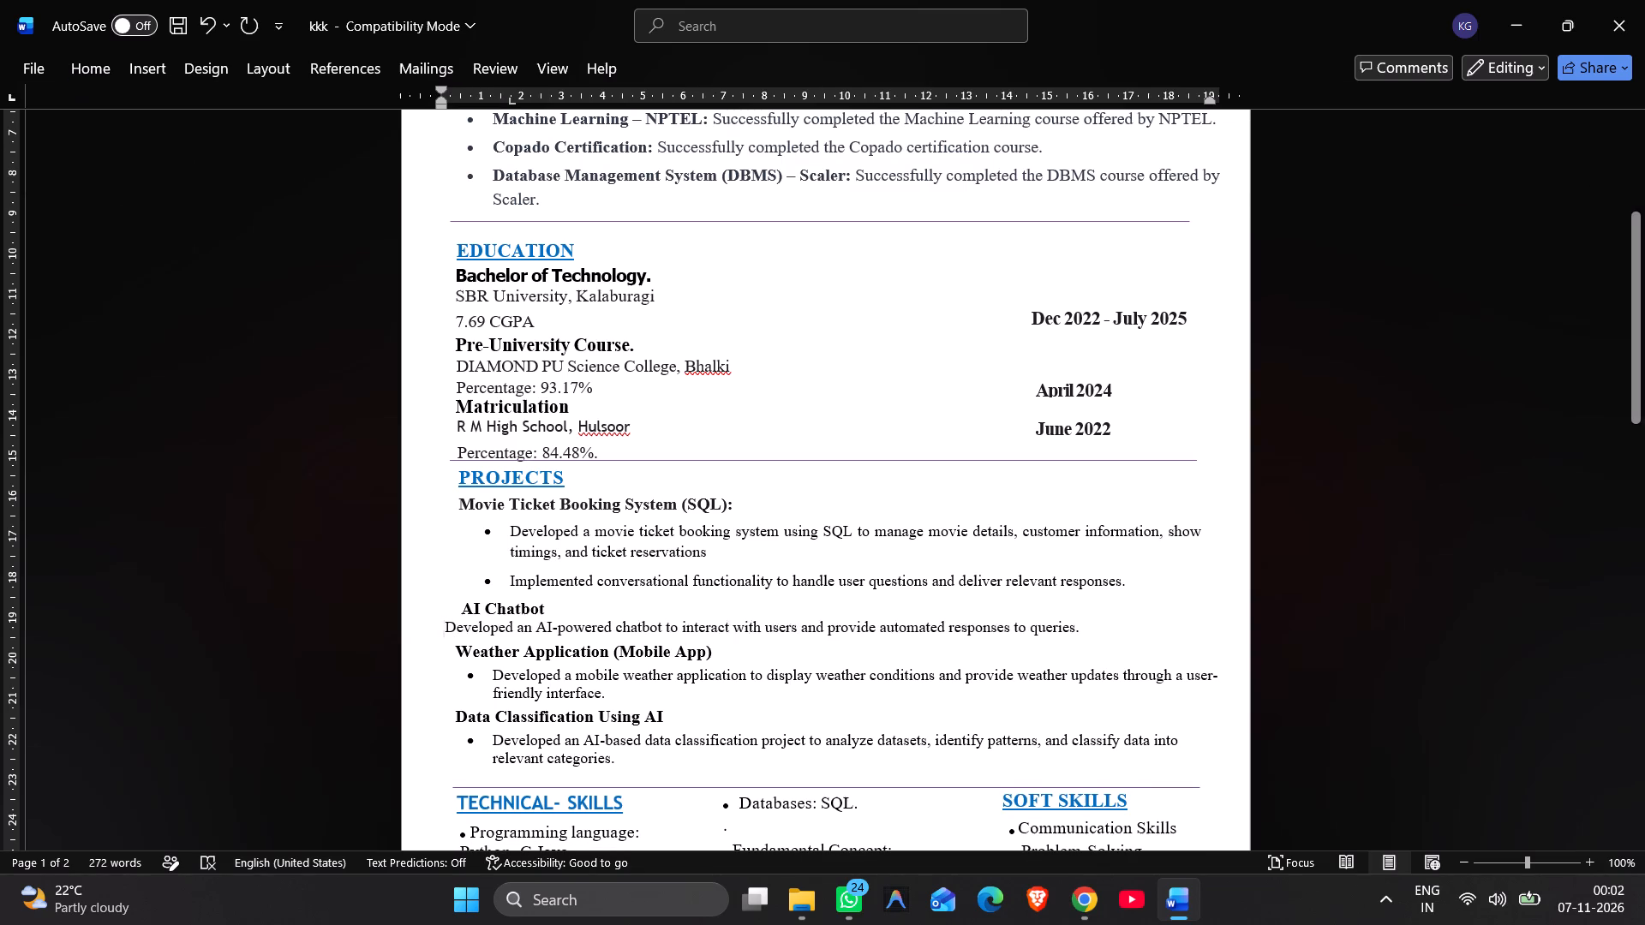
key(space)
key(space)
key(space)
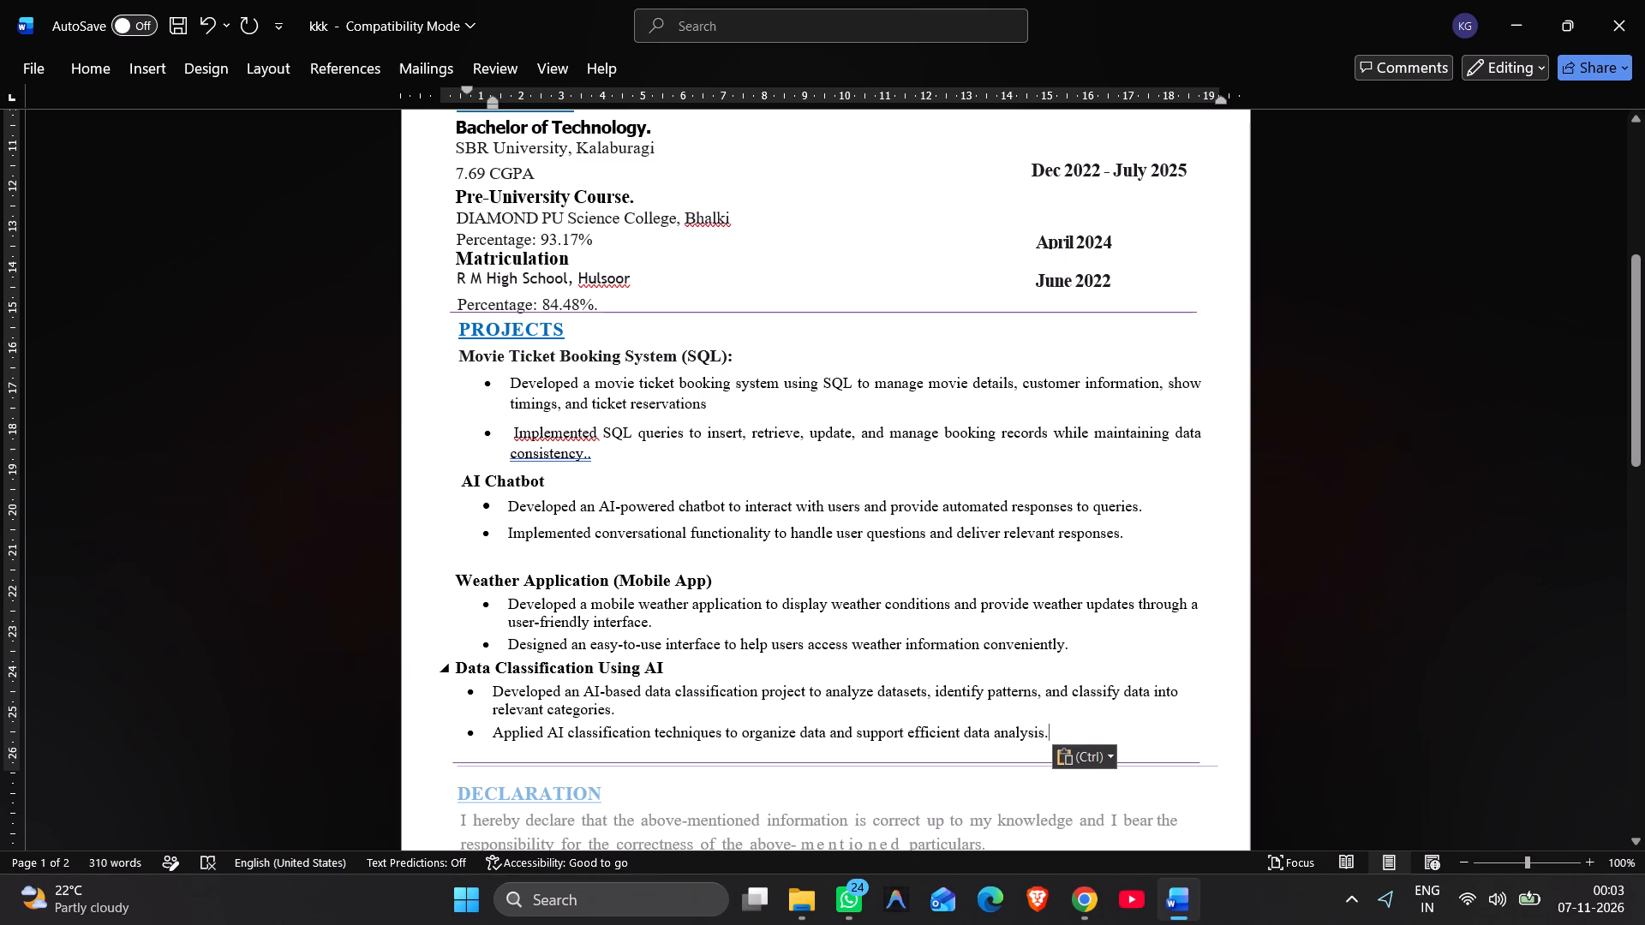
Remove the empty line between the AI Chatbot bullets and the Weather Application heading.
click(475, 550)
key(BackSpace)
key(BackSpace)
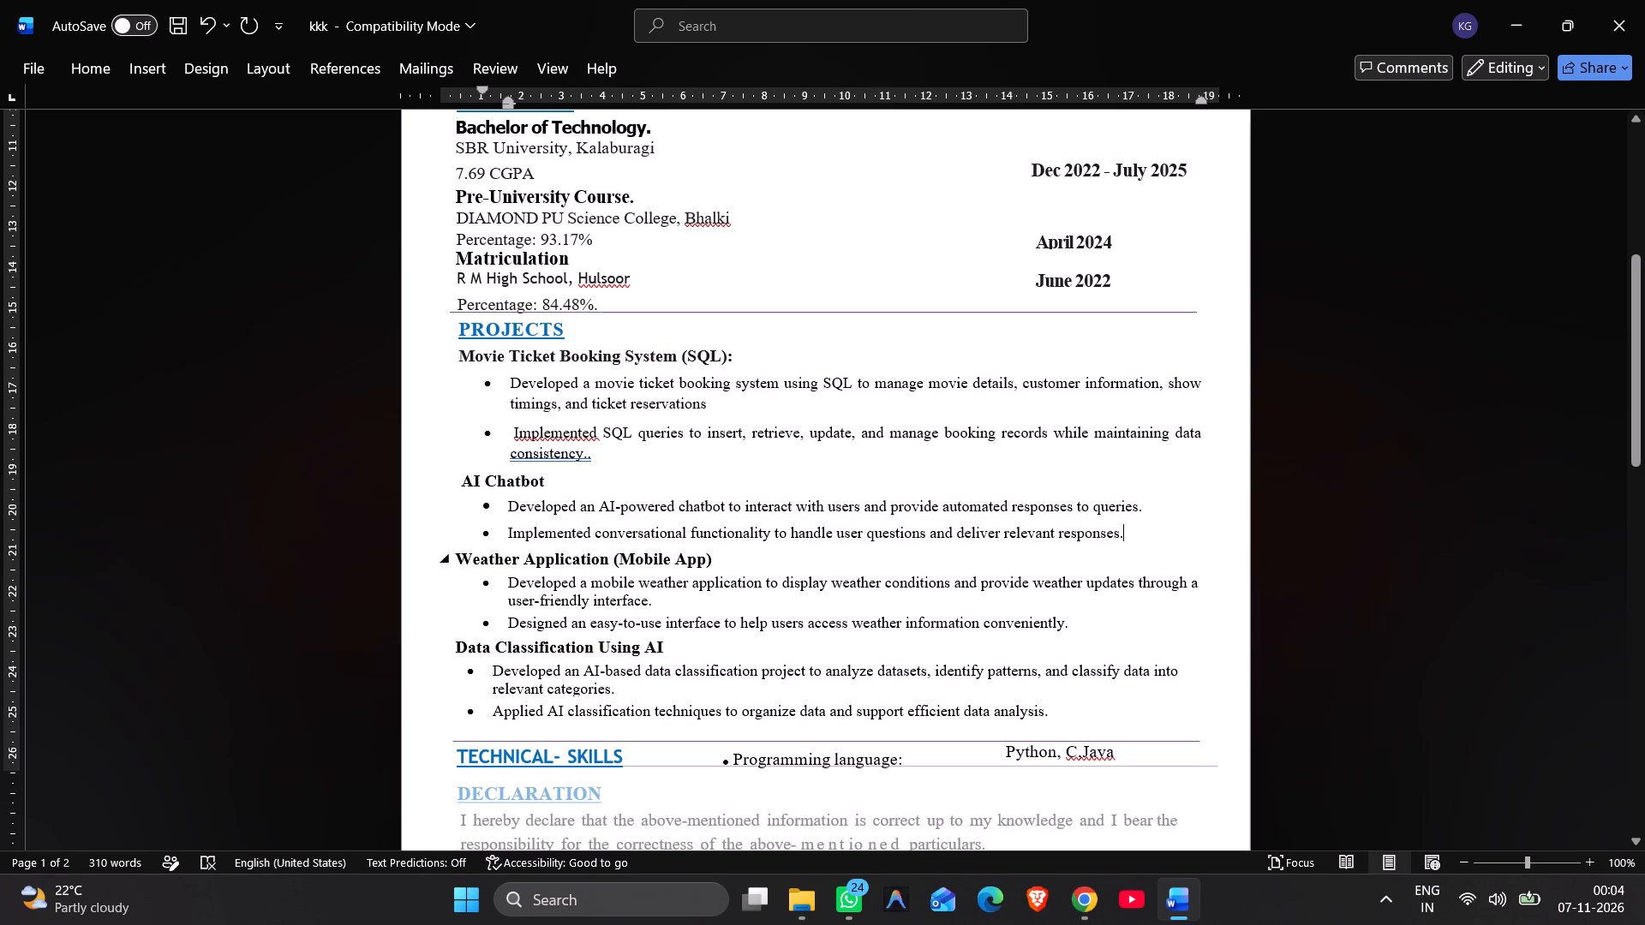
Collapse the Technical Skills and Soft Skills sections and re-expand Technical Skills.
scroll(679, 572, down, 1)
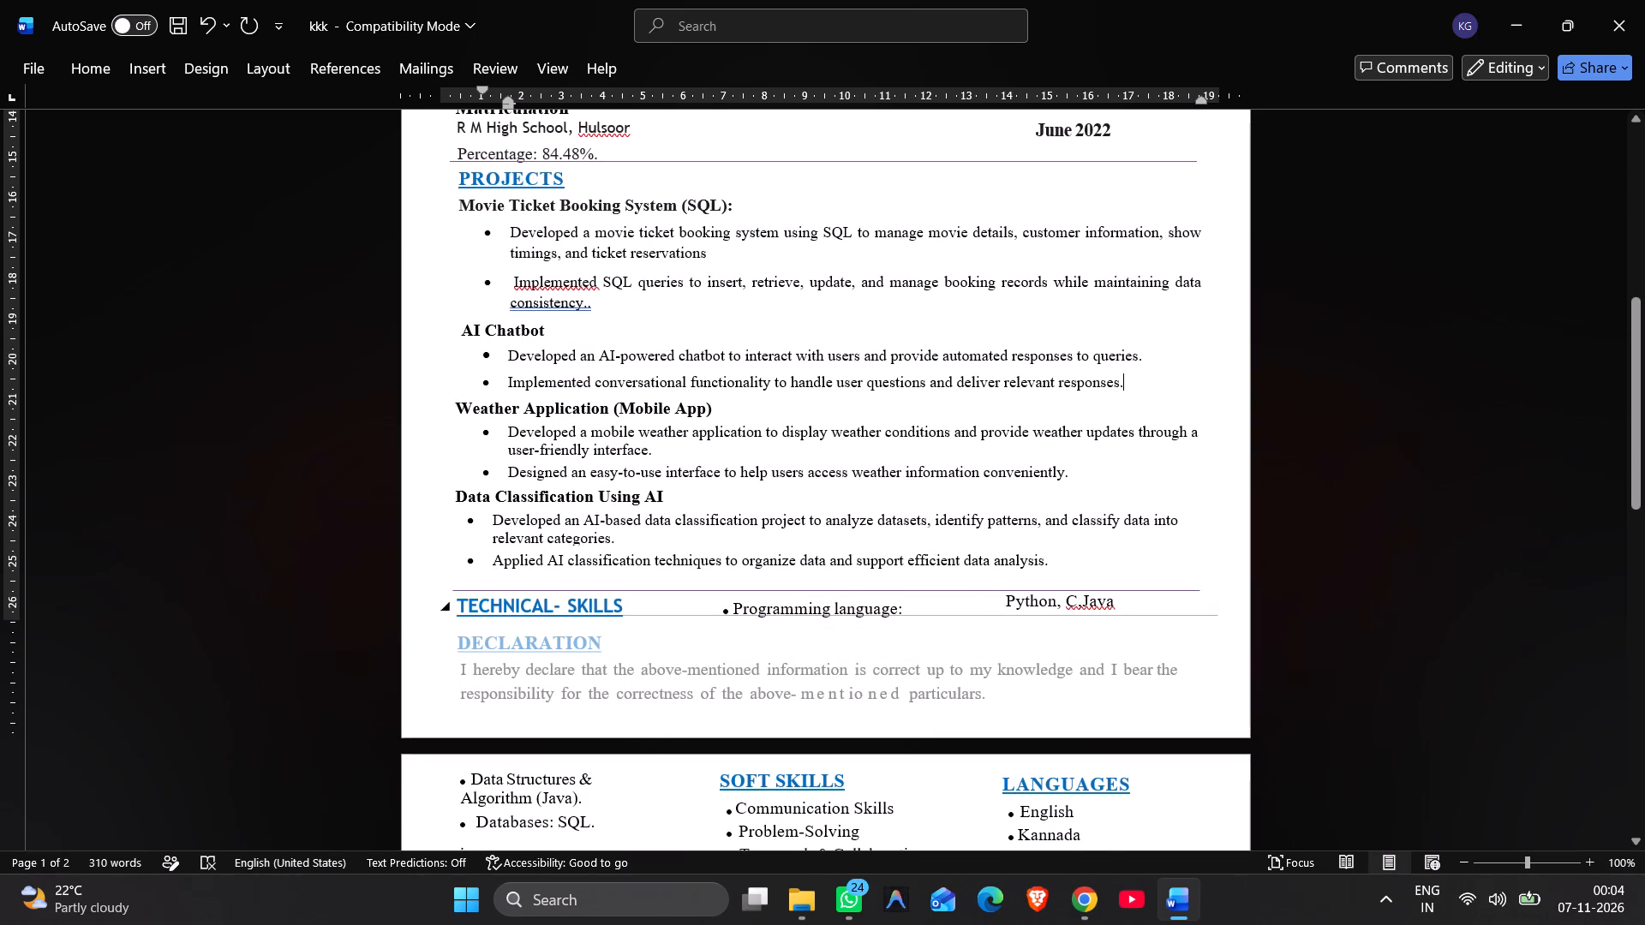
click(446, 610)
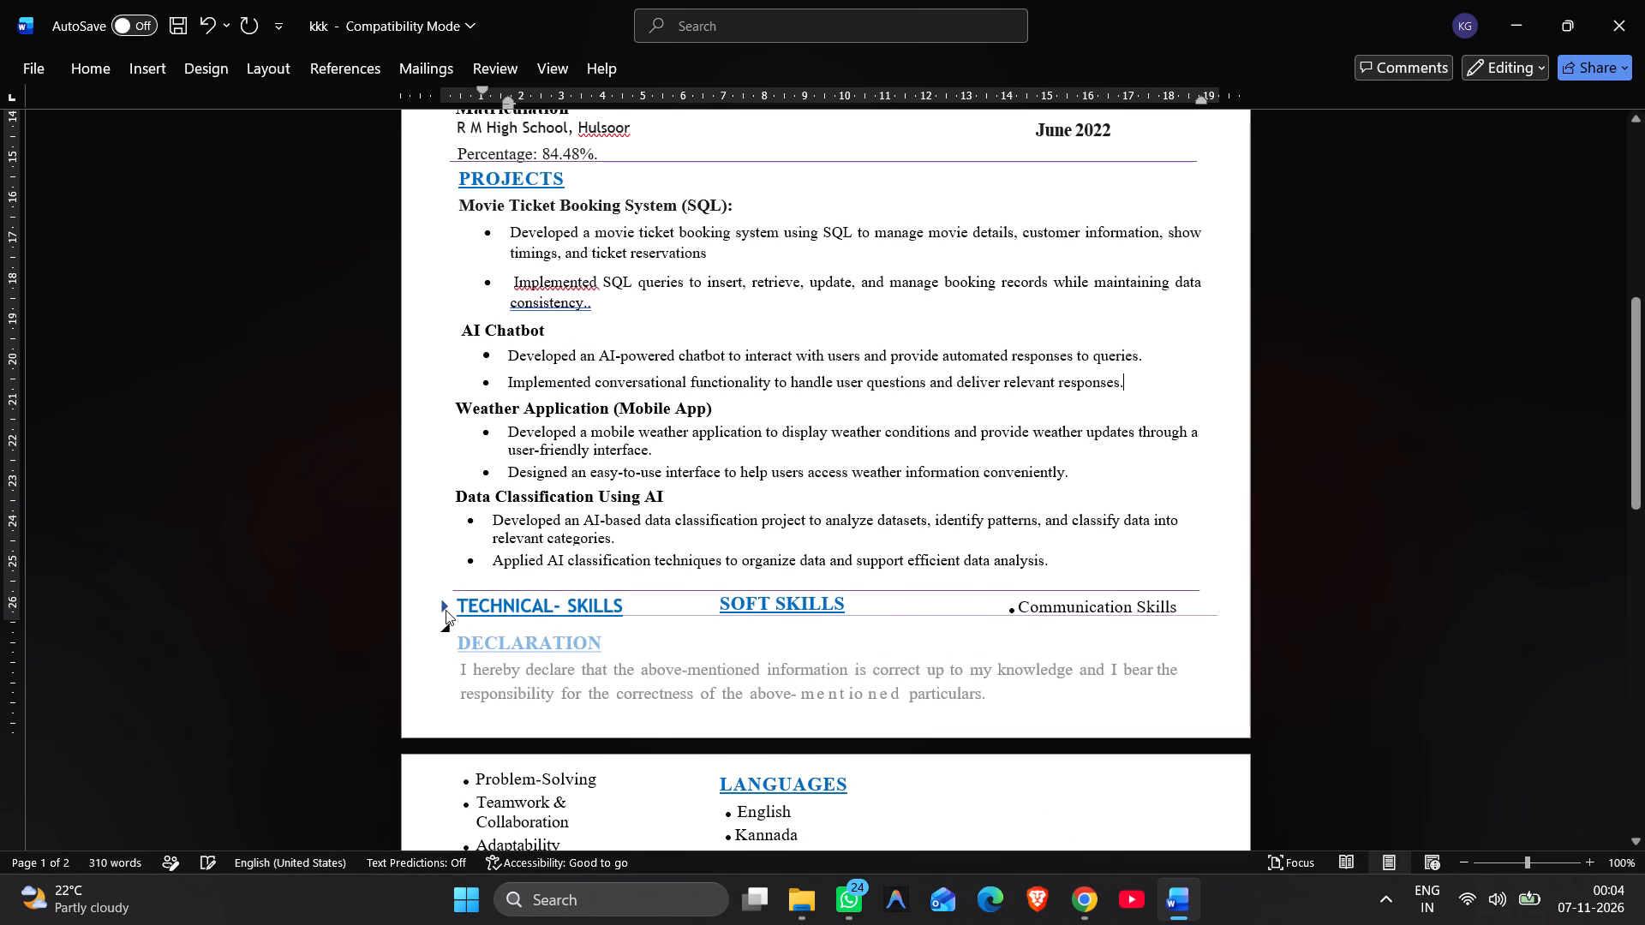
scroll(560, 661, down, 1)
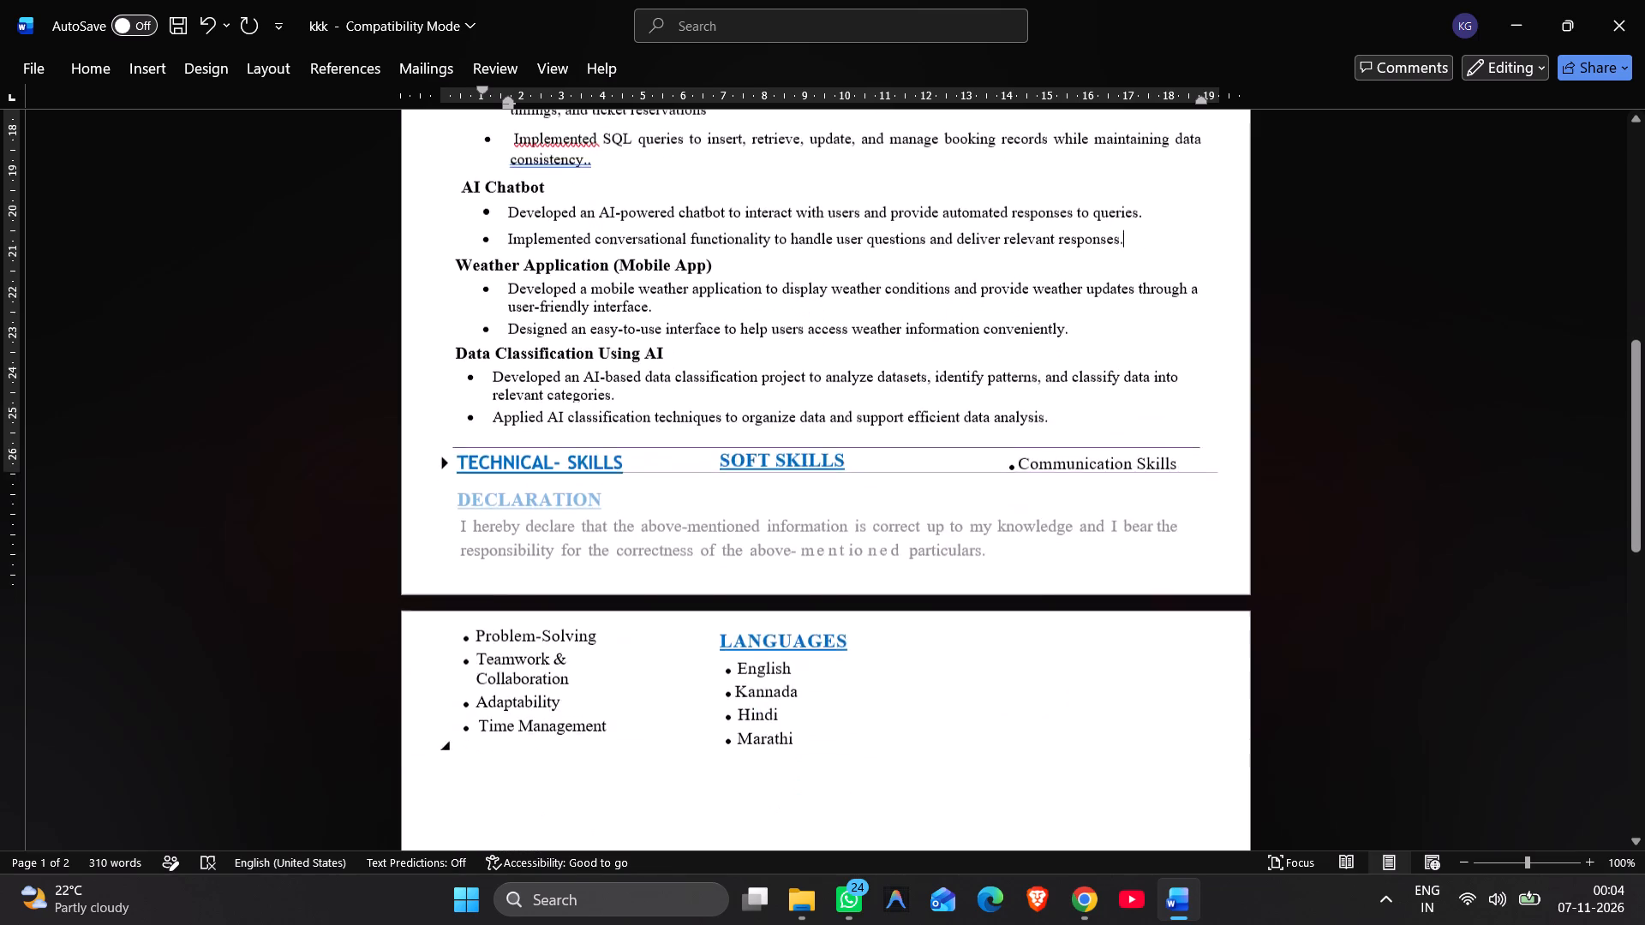
scroll(560, 661, down, 3)
scroll(560, 661, up, 3)
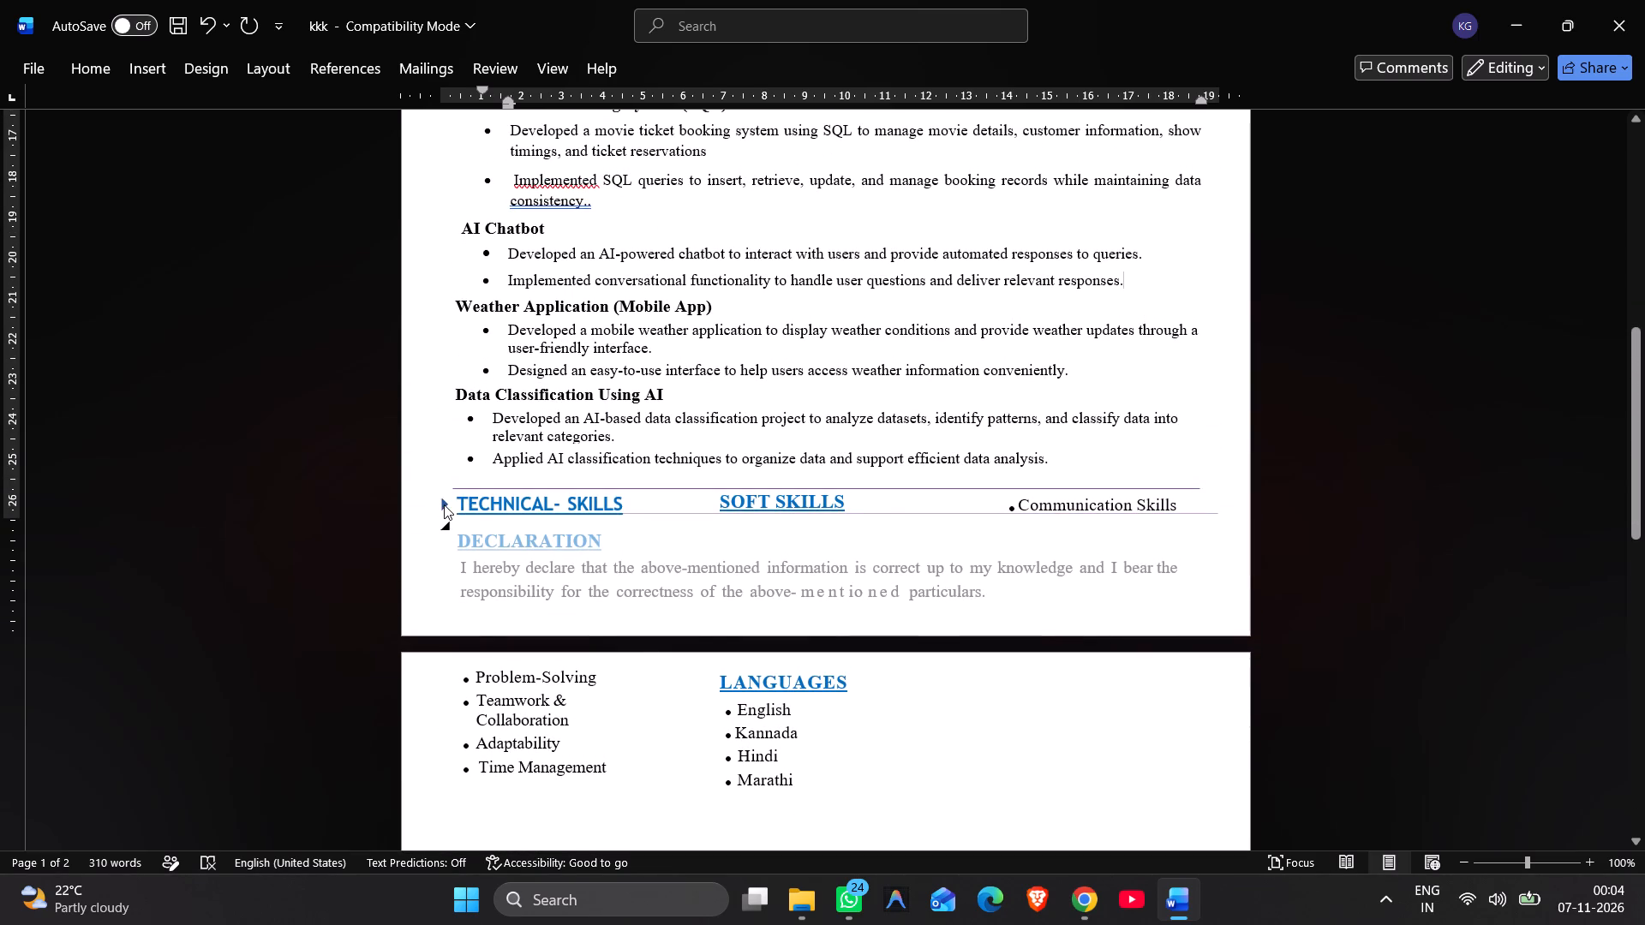
click(446, 526)
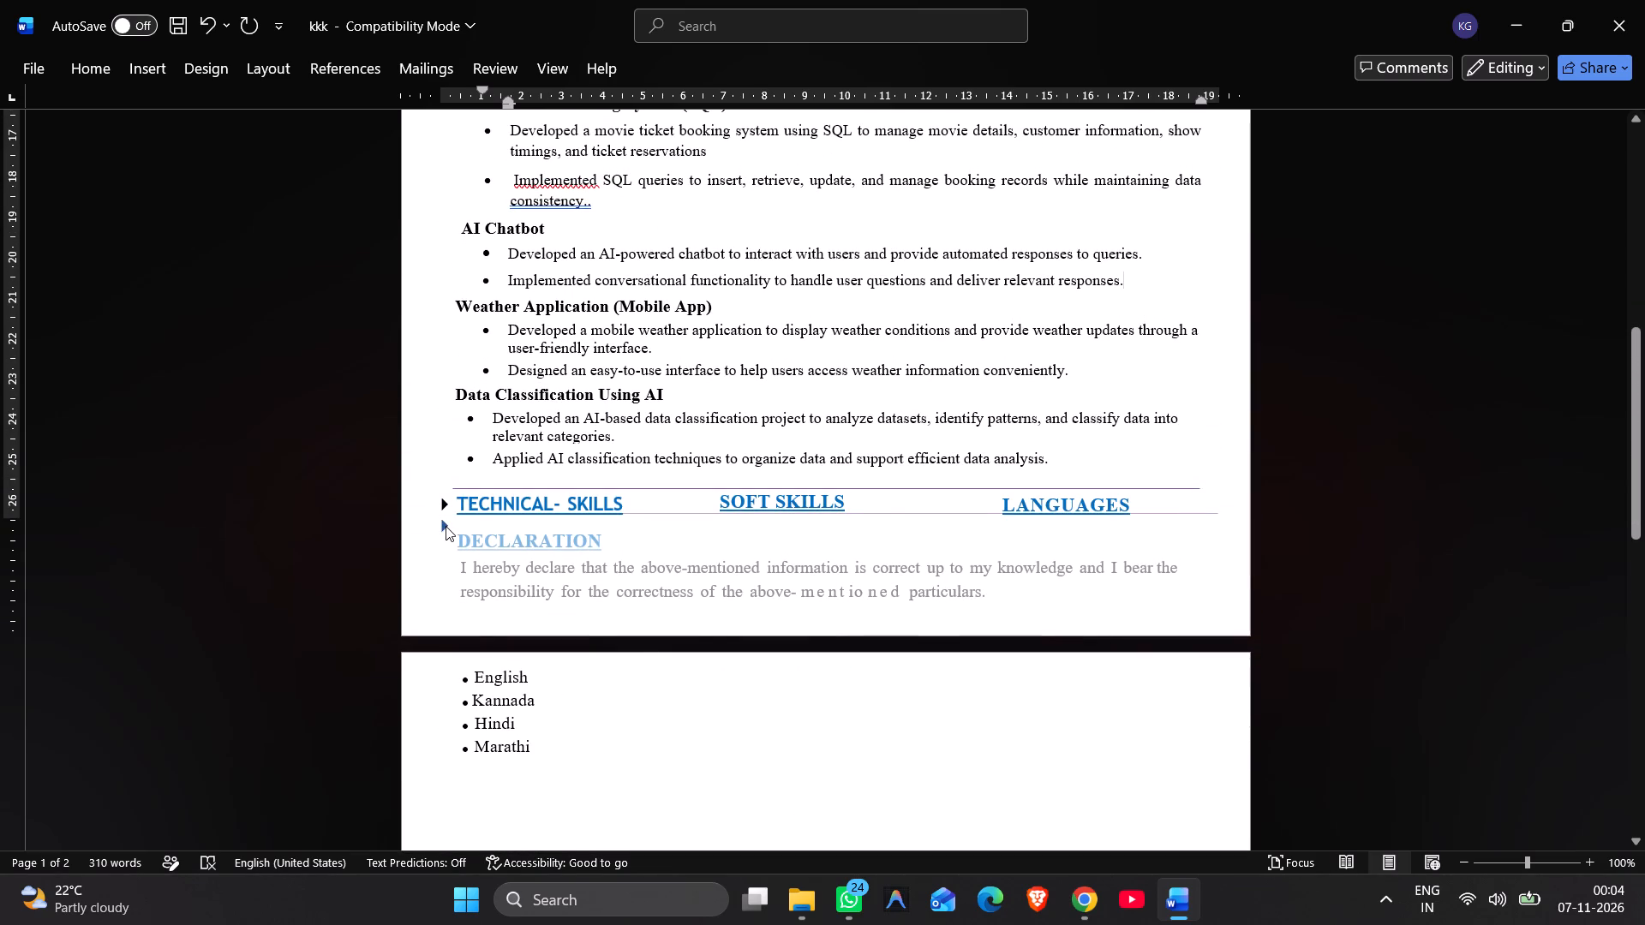
click(446, 501)
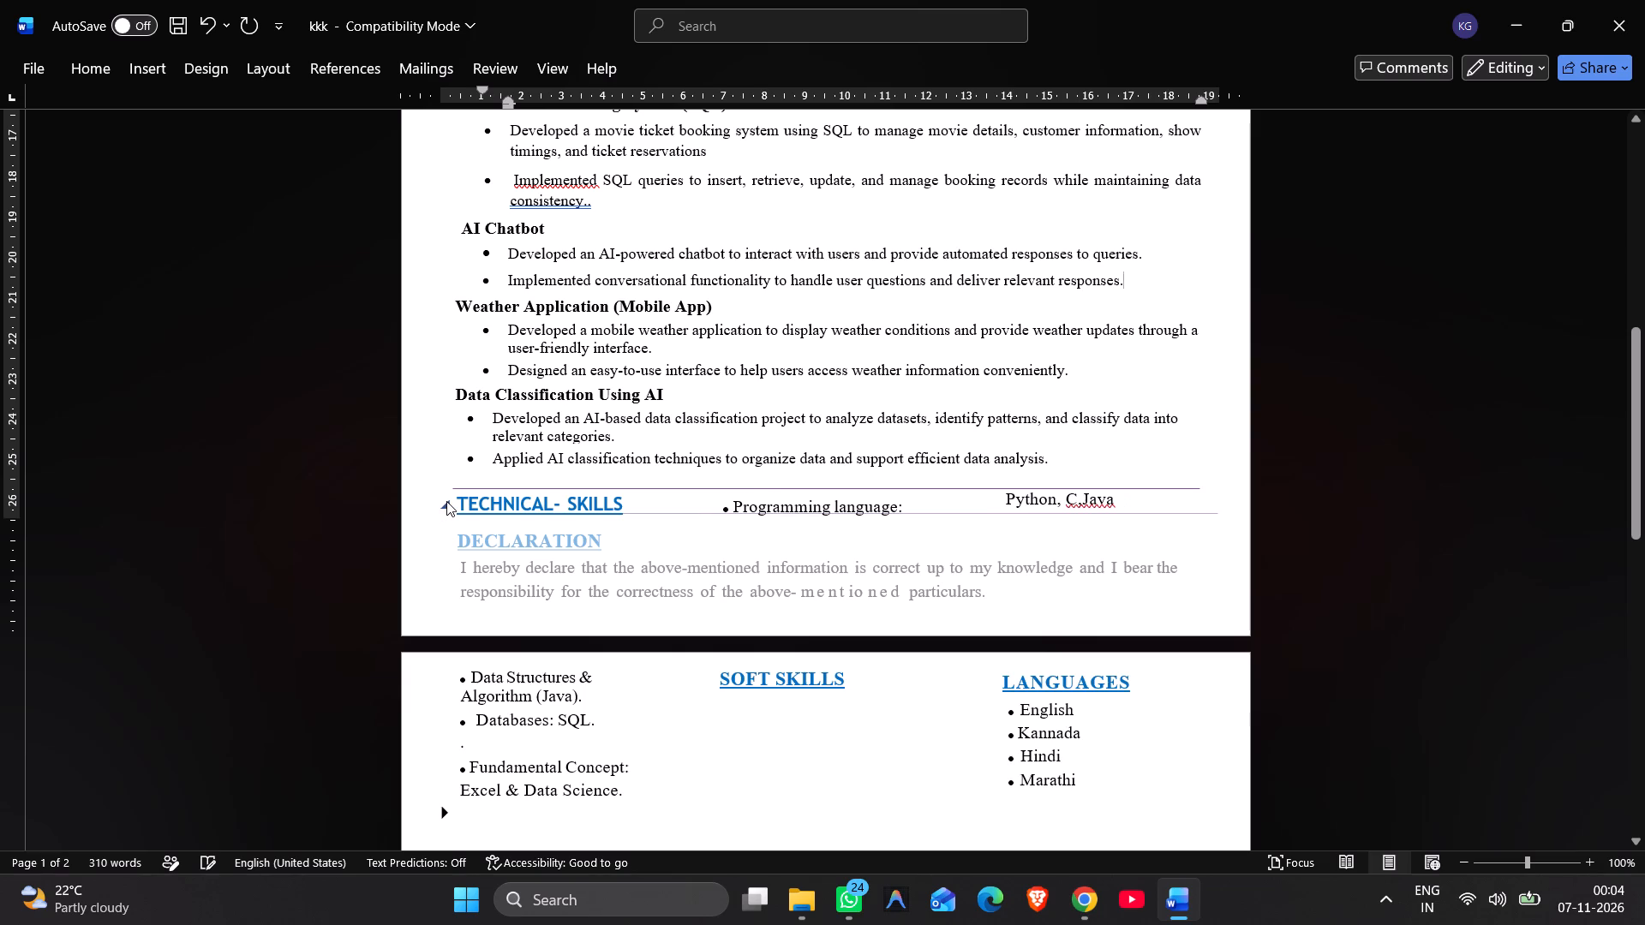
Examine how the projects, skills columns and declaration are laid out across the page break.
scroll(637, 611, down, 2)
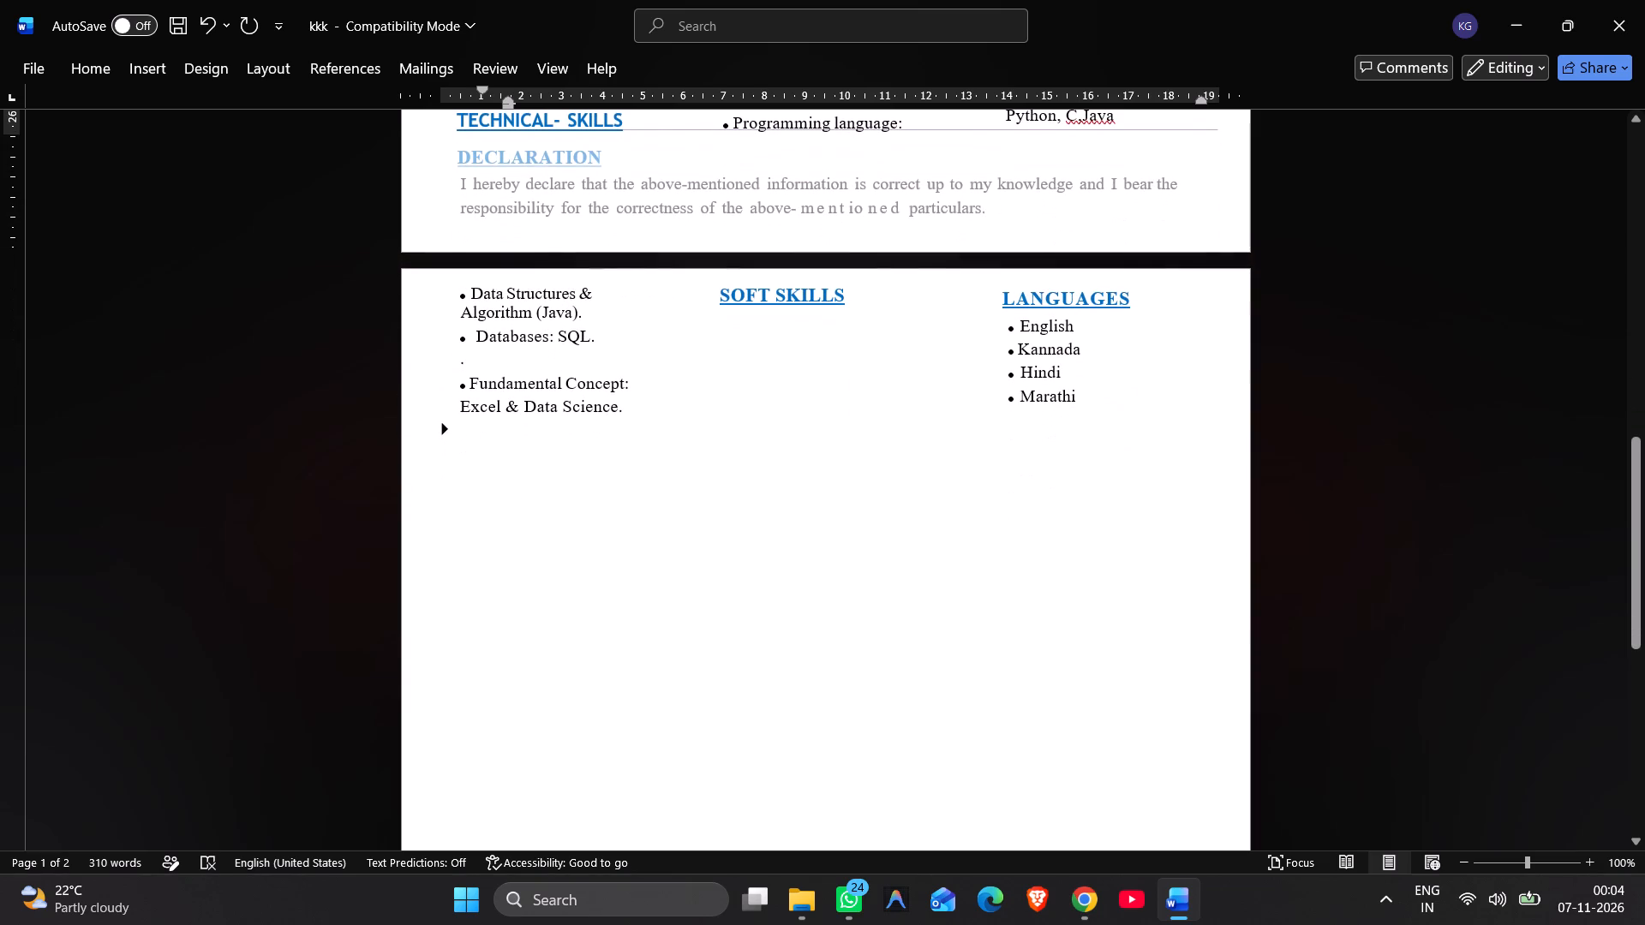
scroll(589, 468, up, 1)
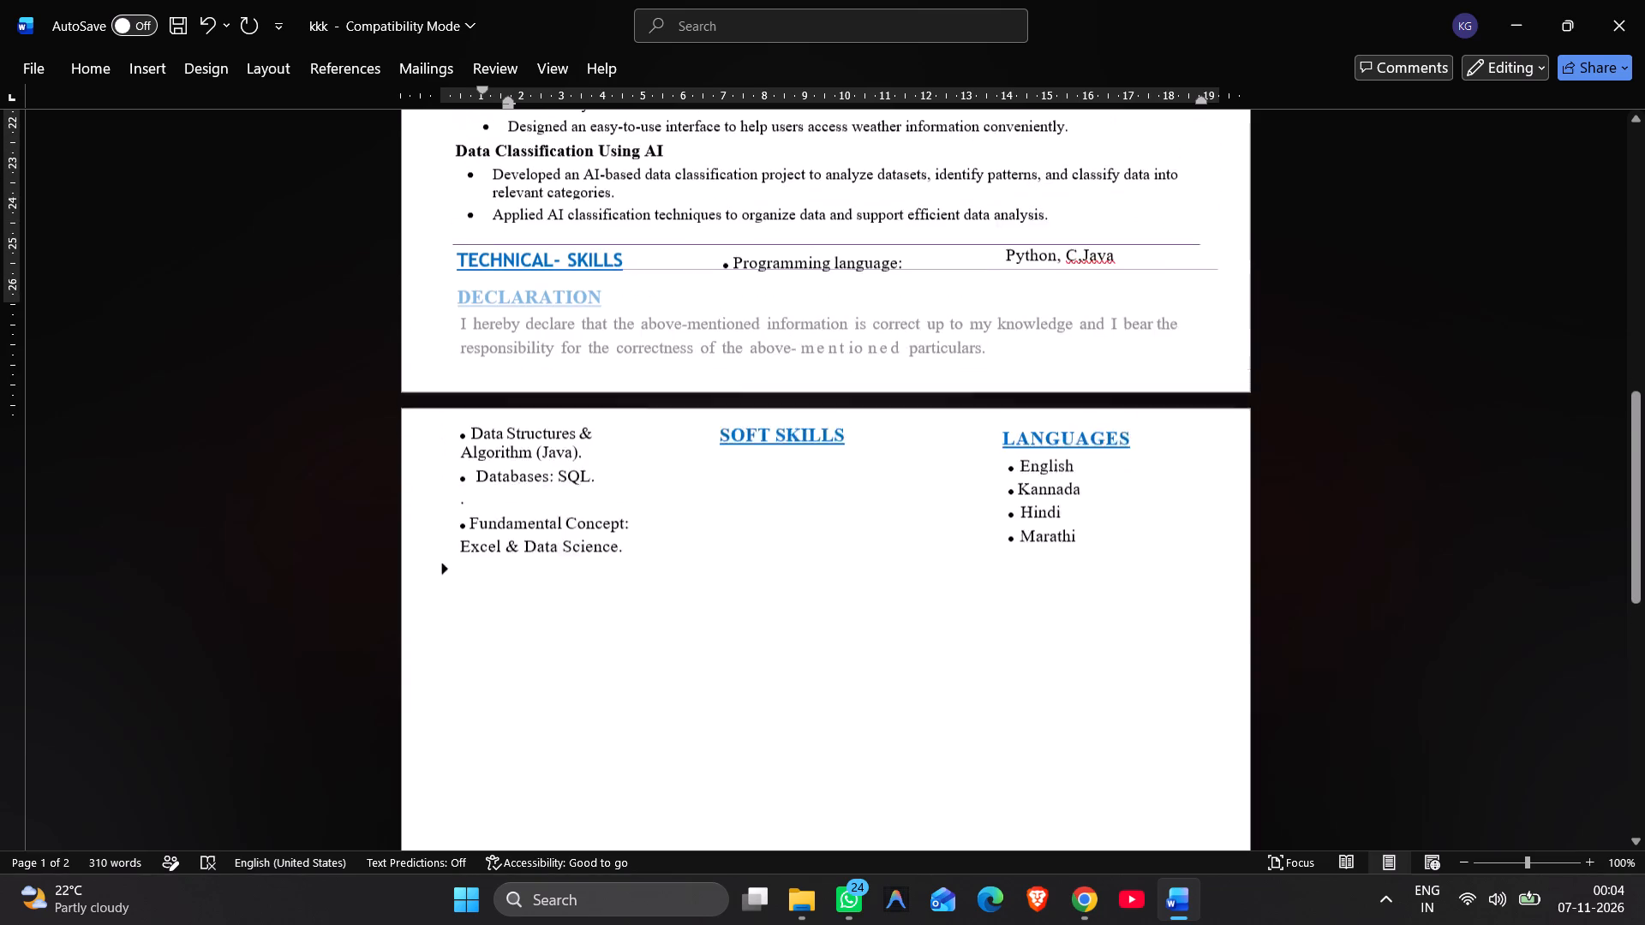
click(513, 335)
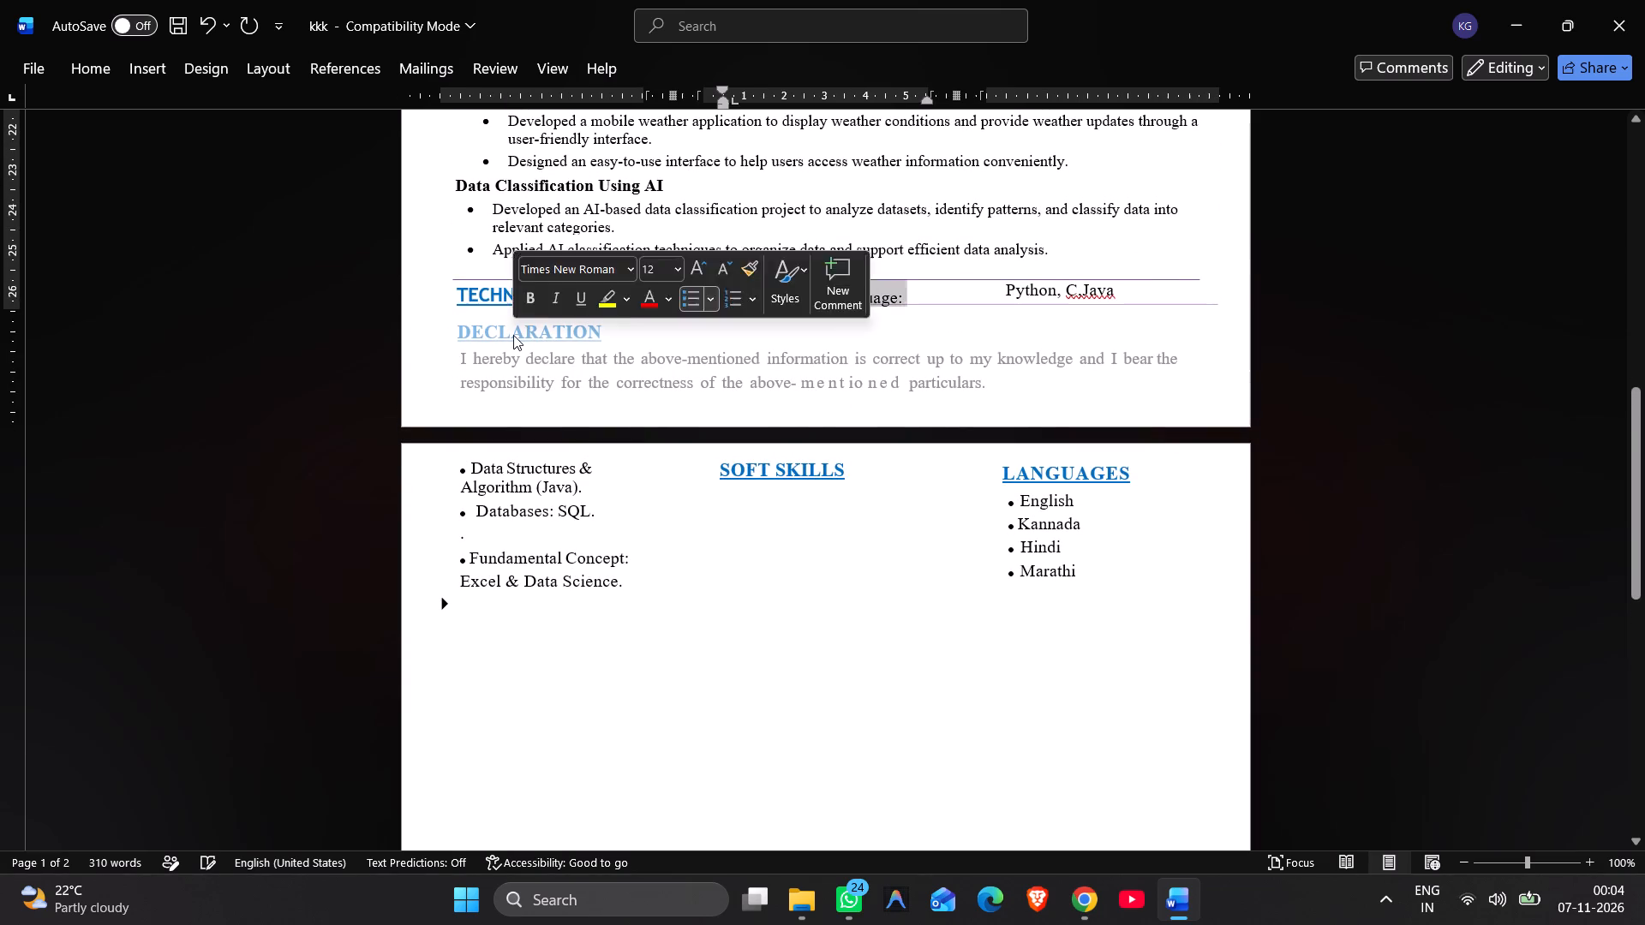
scroll(513, 335, up, 1)
scroll(513, 335, down, 1)
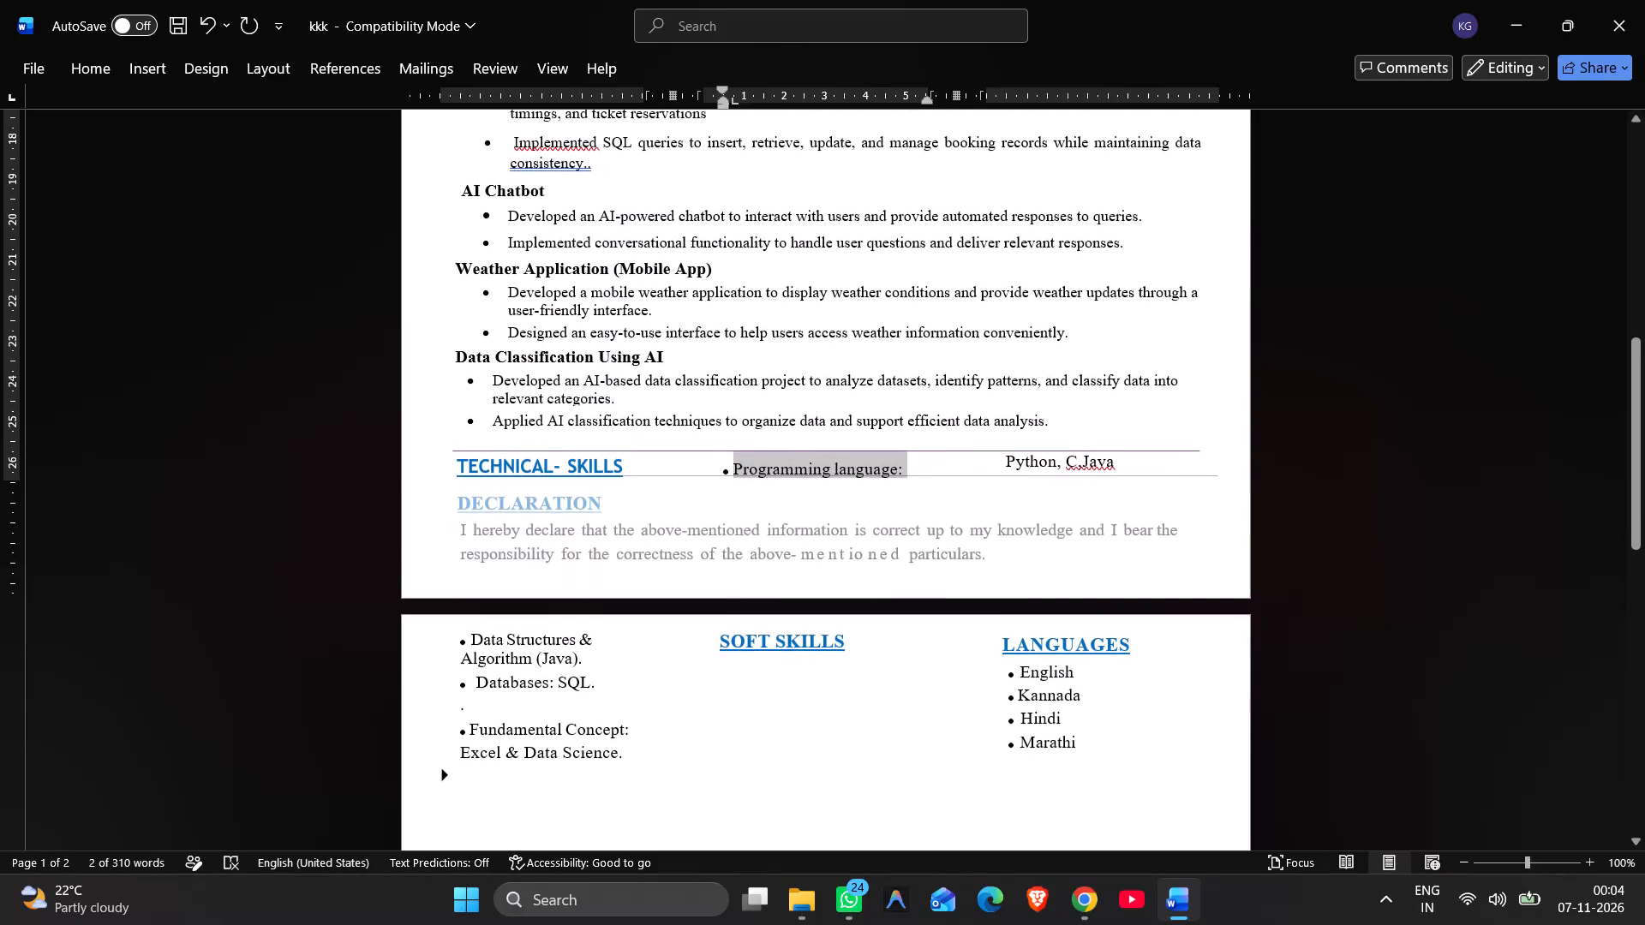
scroll(513, 335, up, 2)
scroll(513, 335, down, 1)
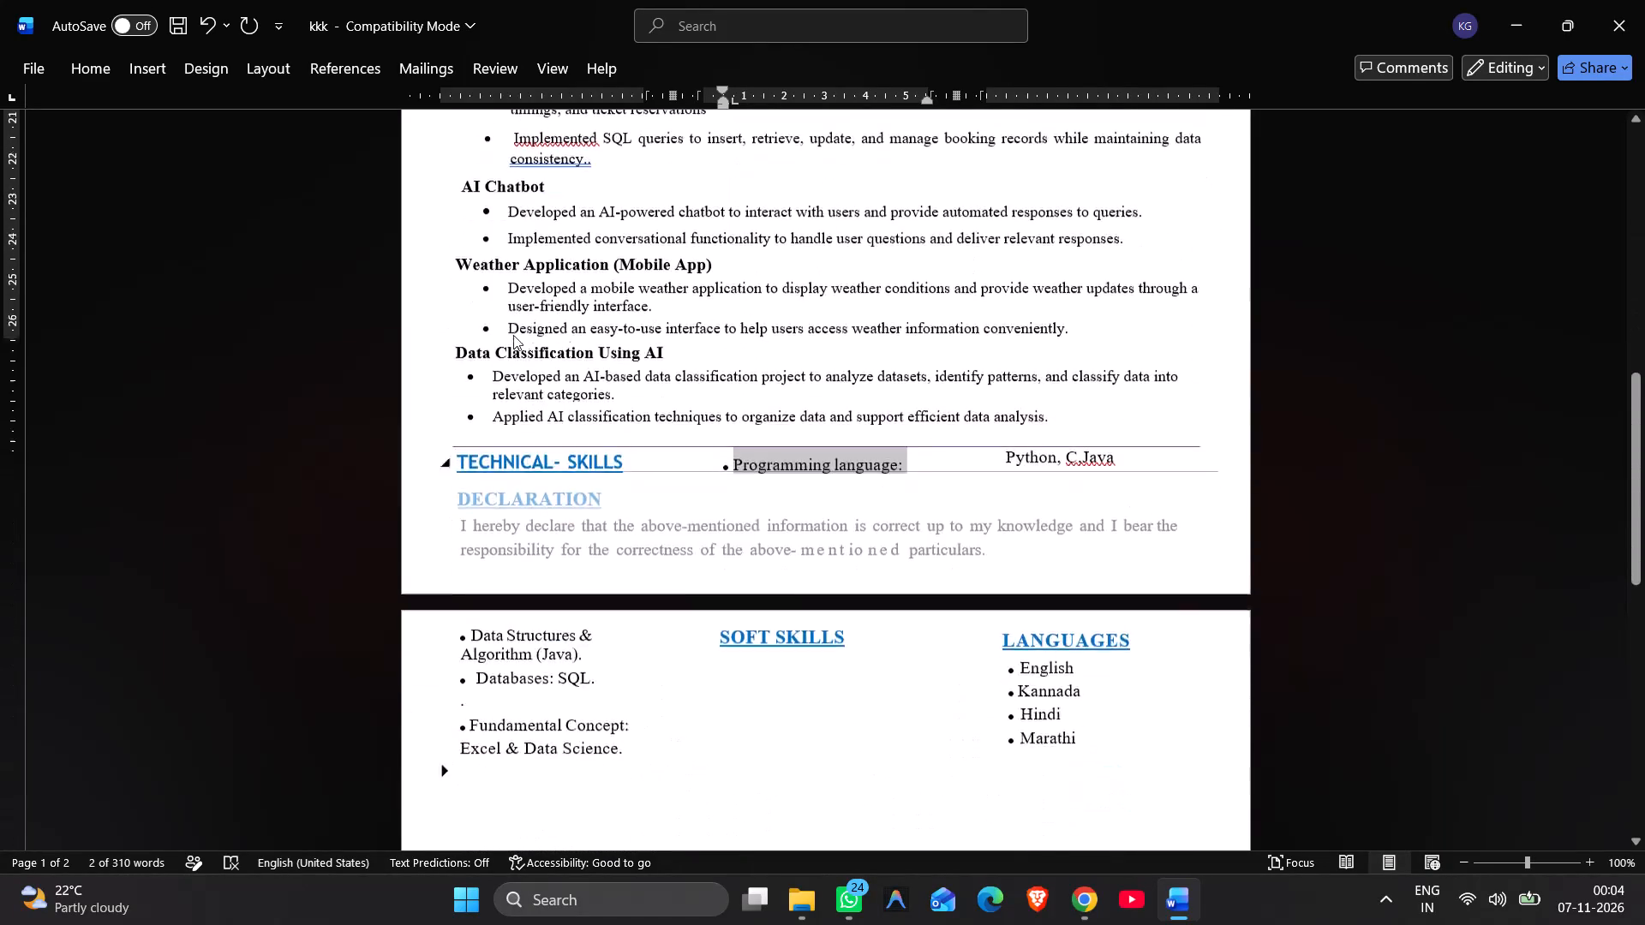
scroll(513, 335, down, 1)
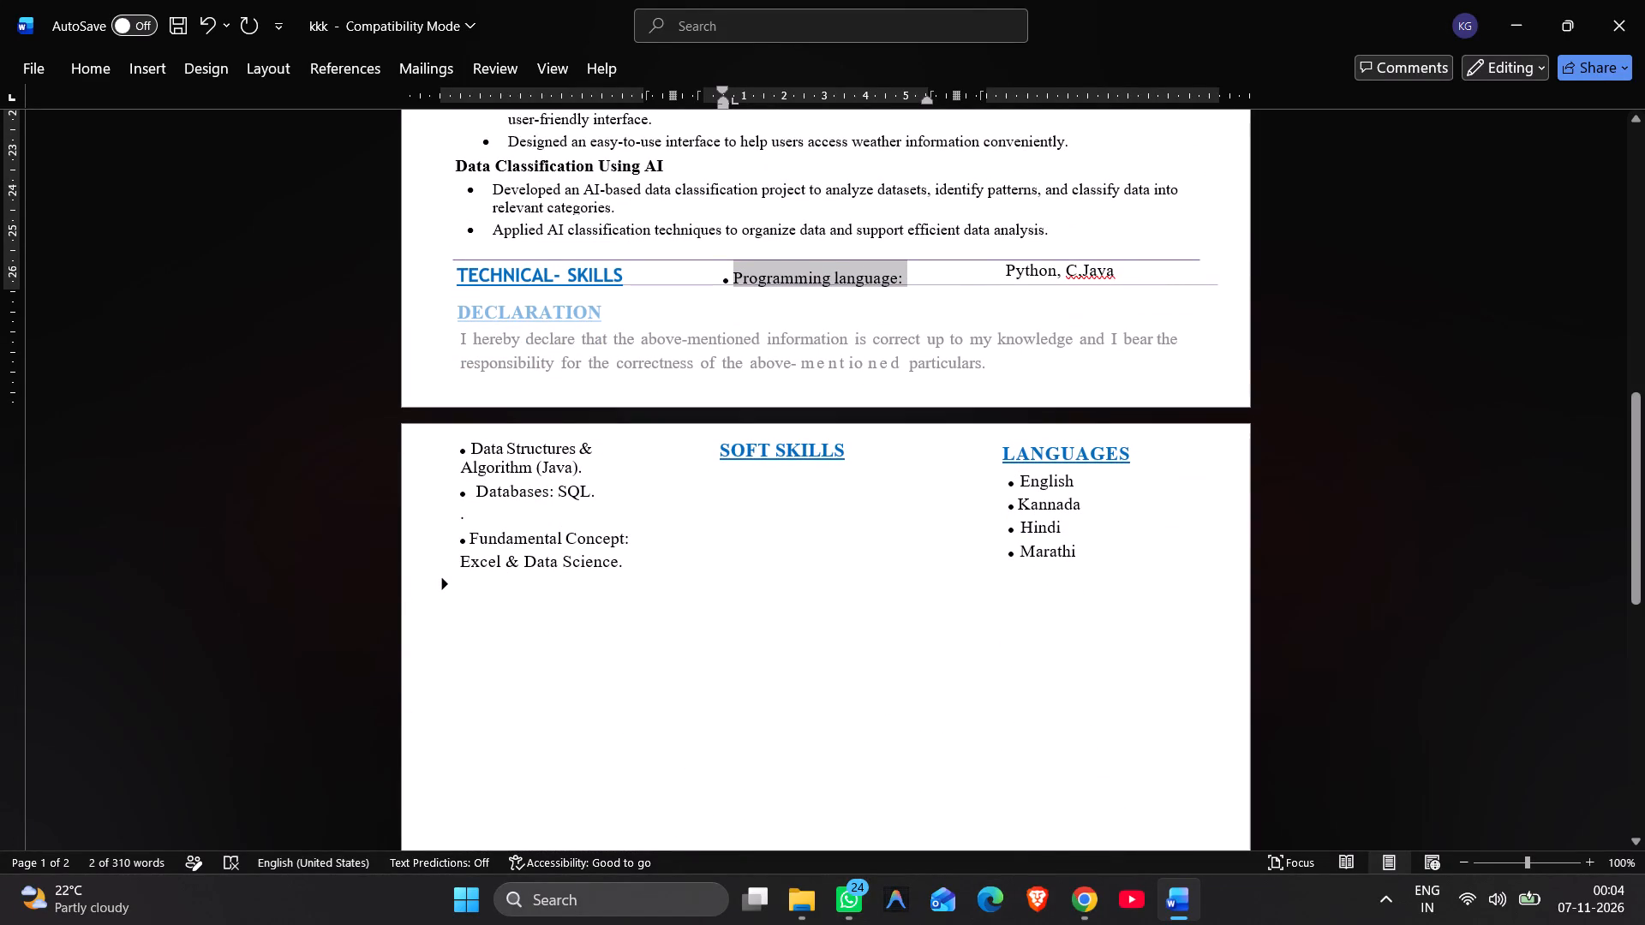
scroll(647, 517, up, 2)
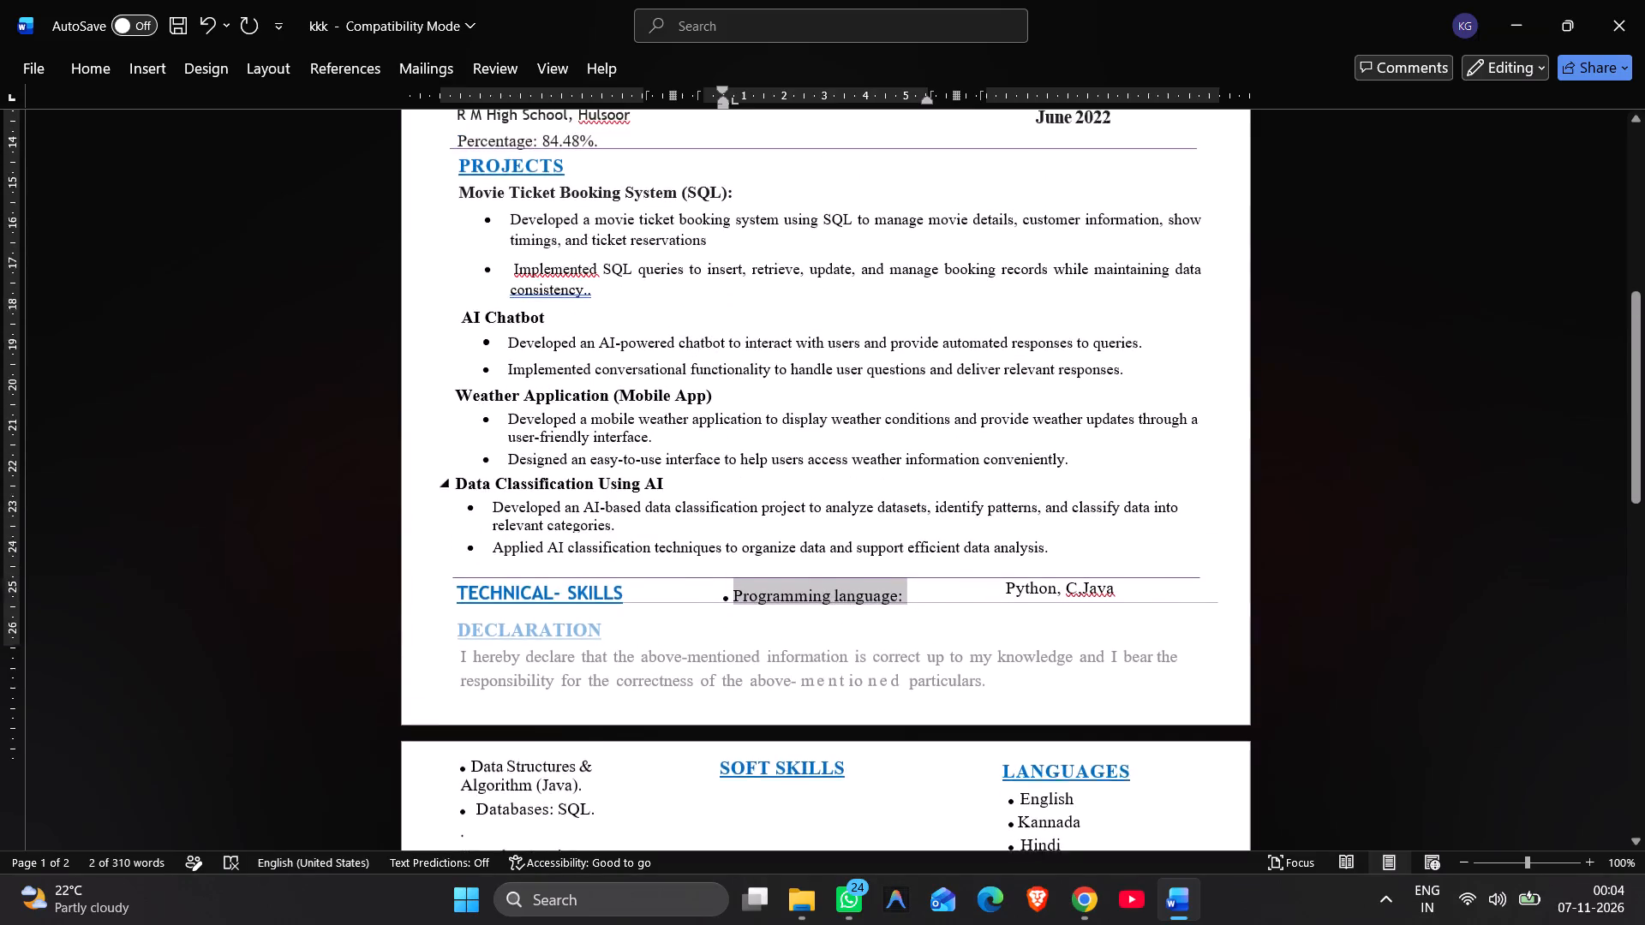
scroll(647, 517, up, 1)
scroll(647, 517, down, 1)
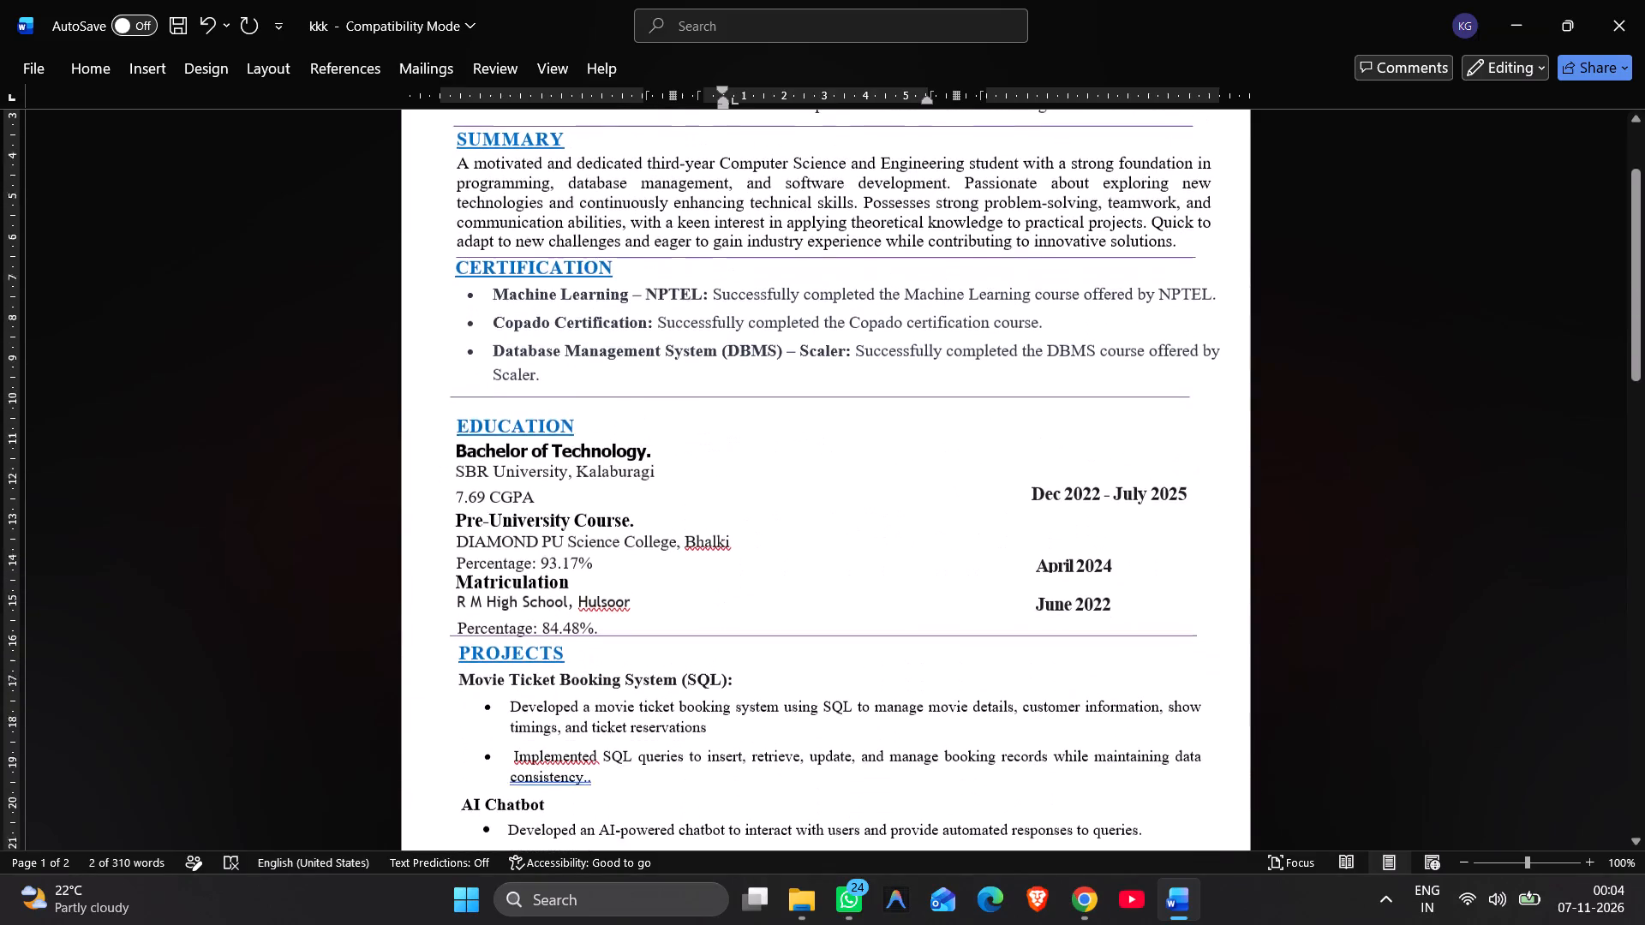
scroll(647, 517, down, 1)
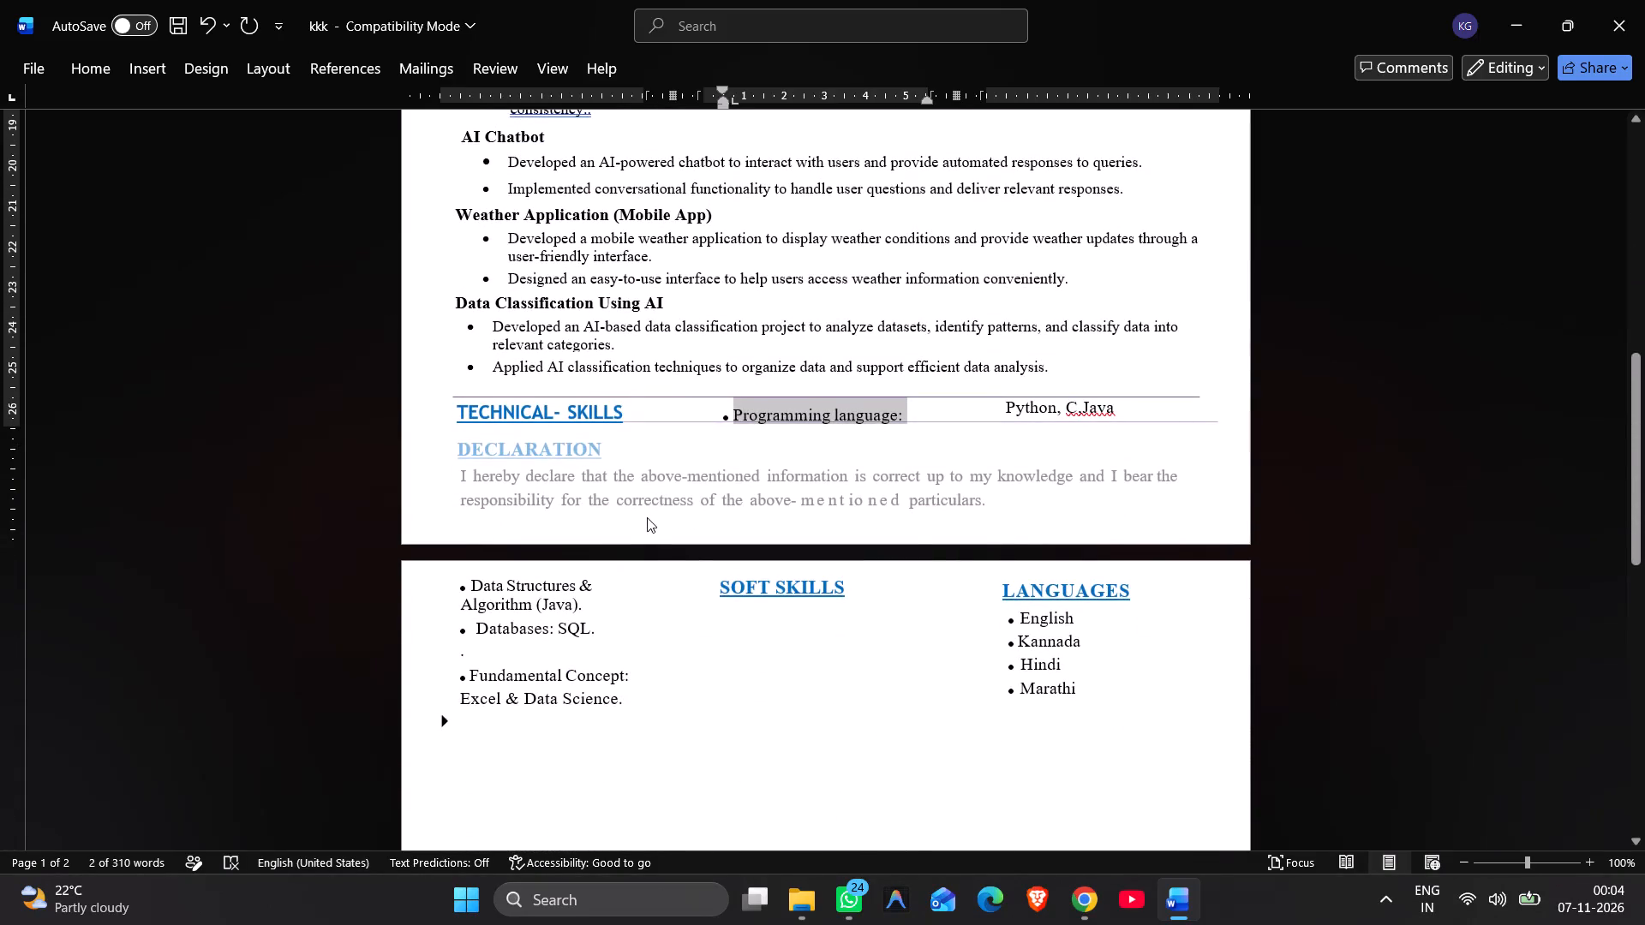
scroll(647, 517, down, 1)
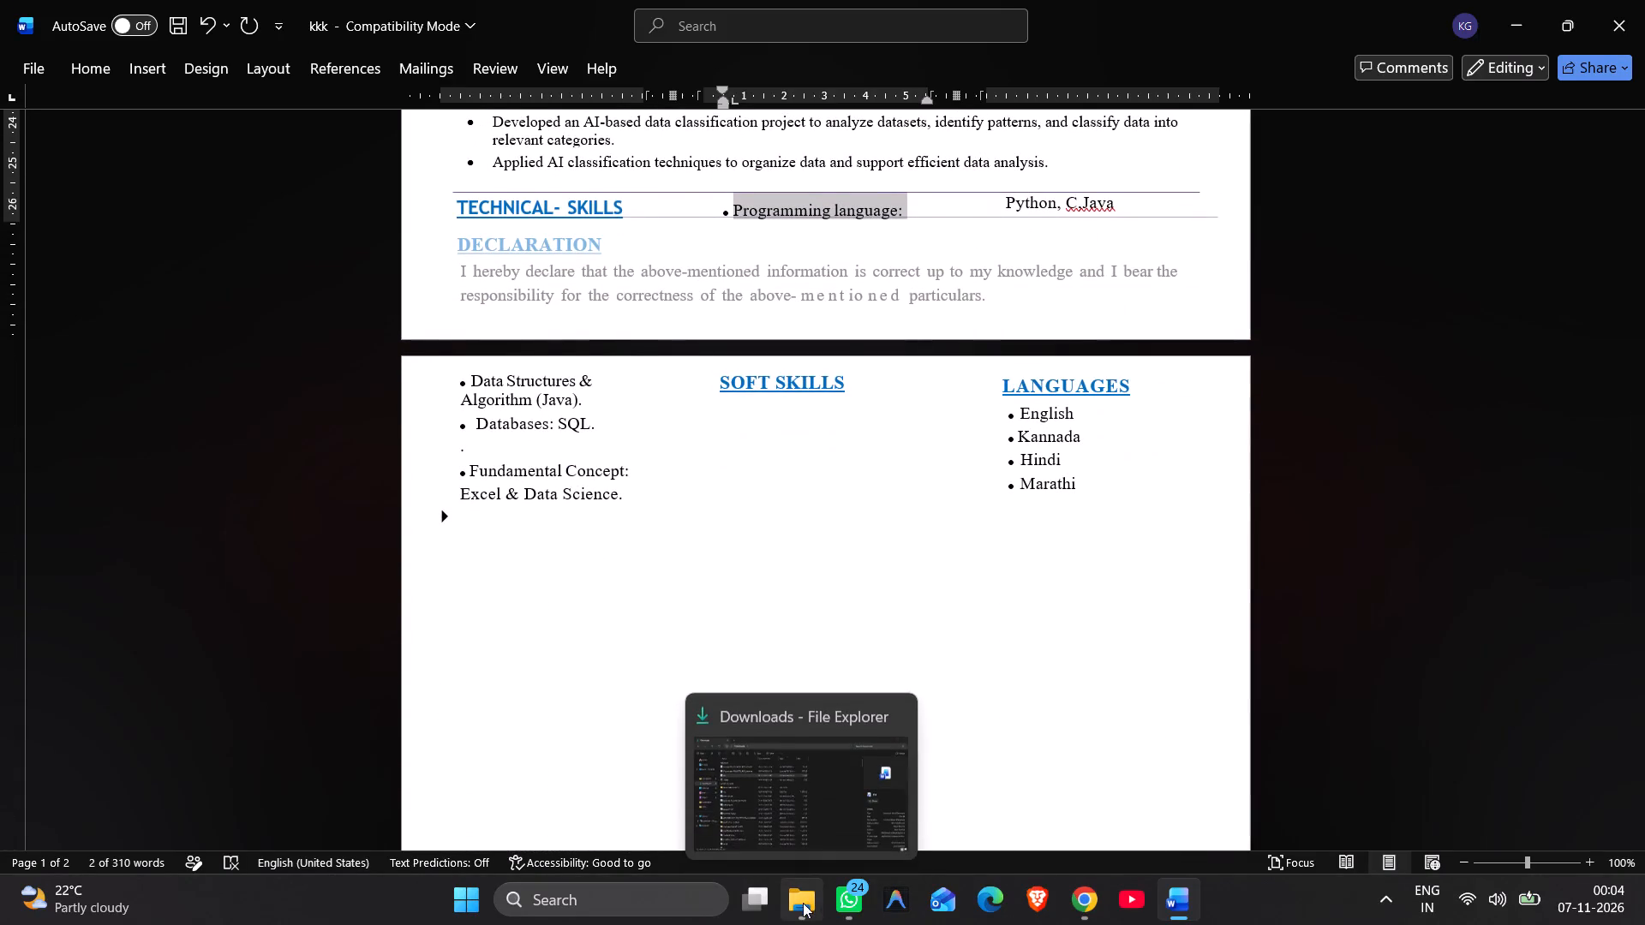
scroll(706, 648, up, 2)
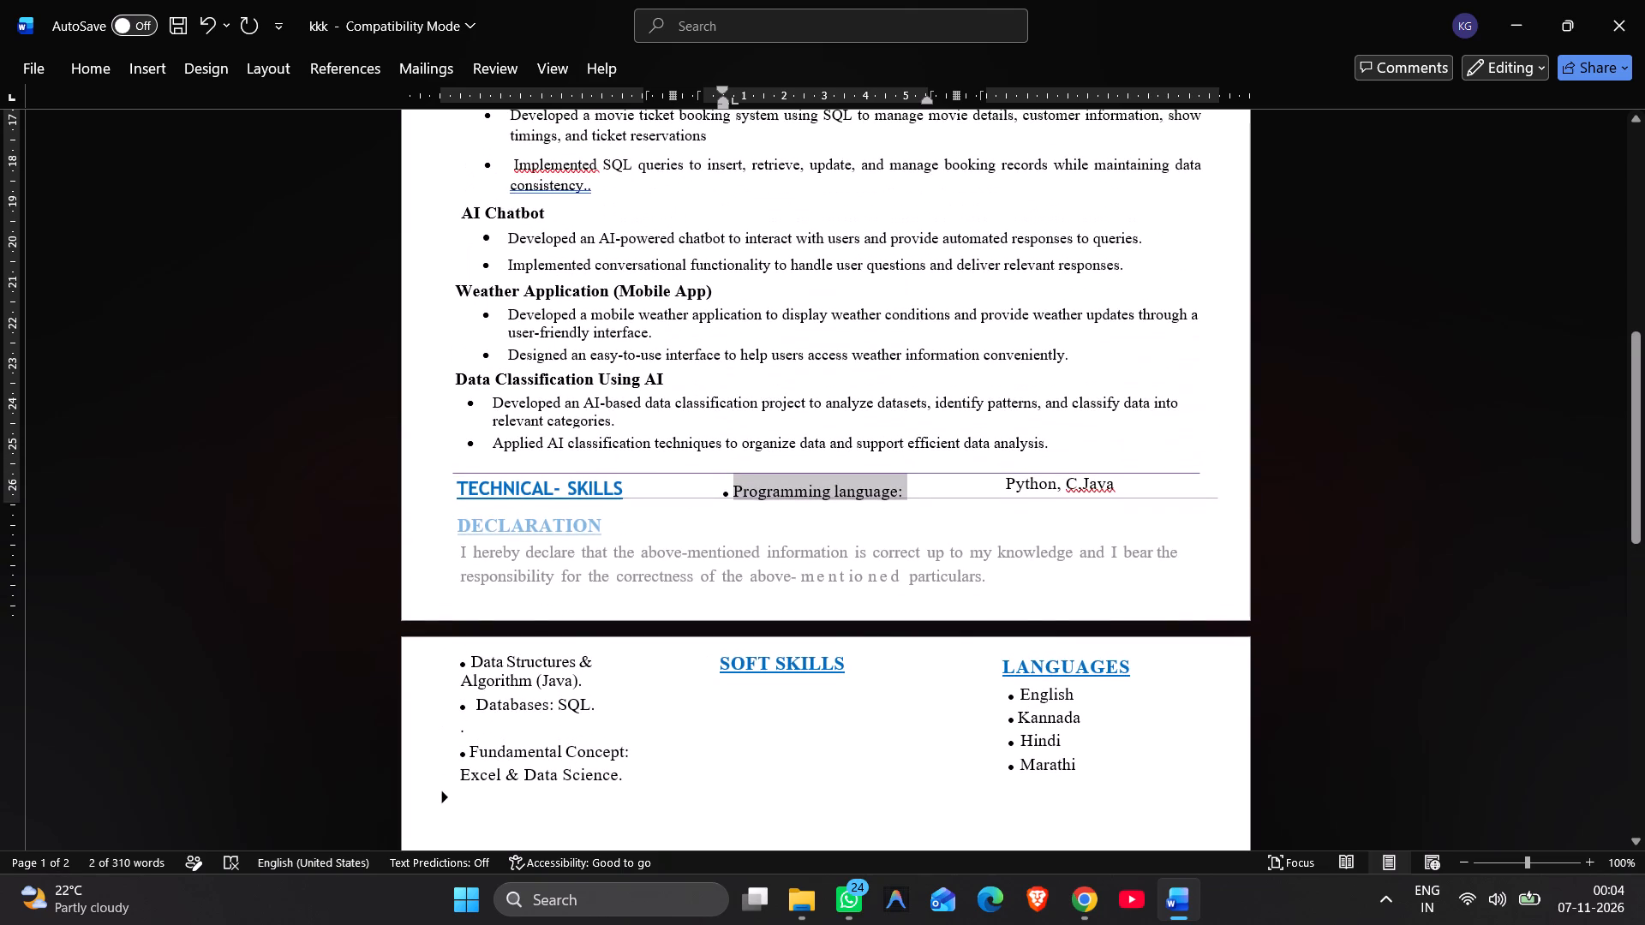
scroll(706, 648, up, 1)
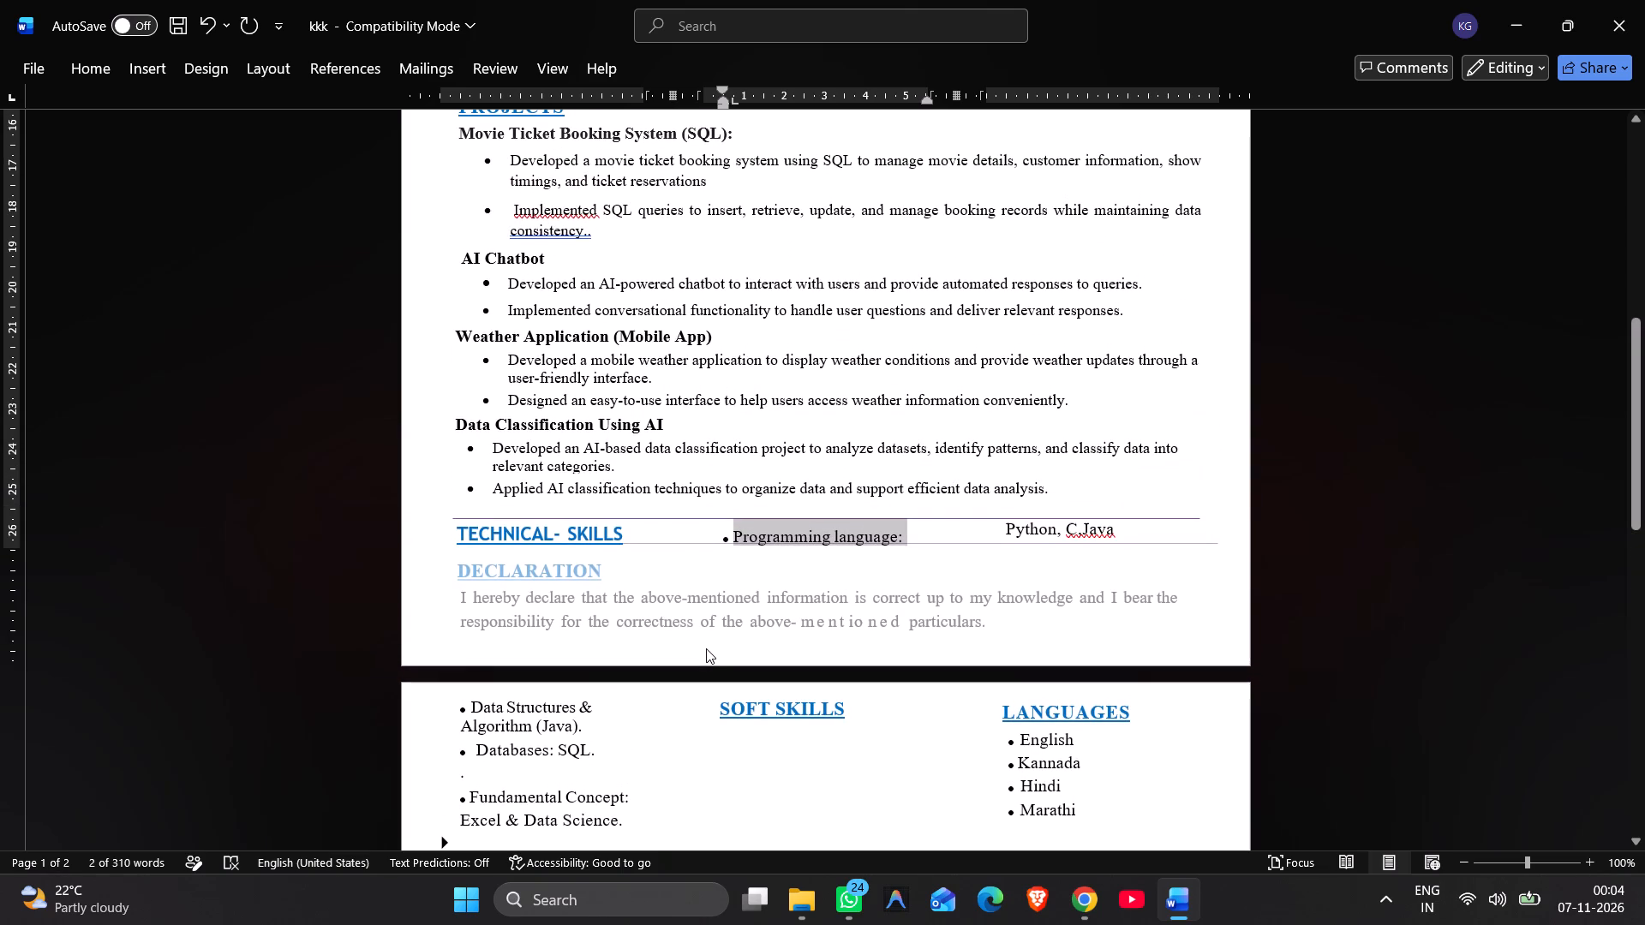
scroll(706, 648, up, 1)
scroll(706, 648, down, 1)
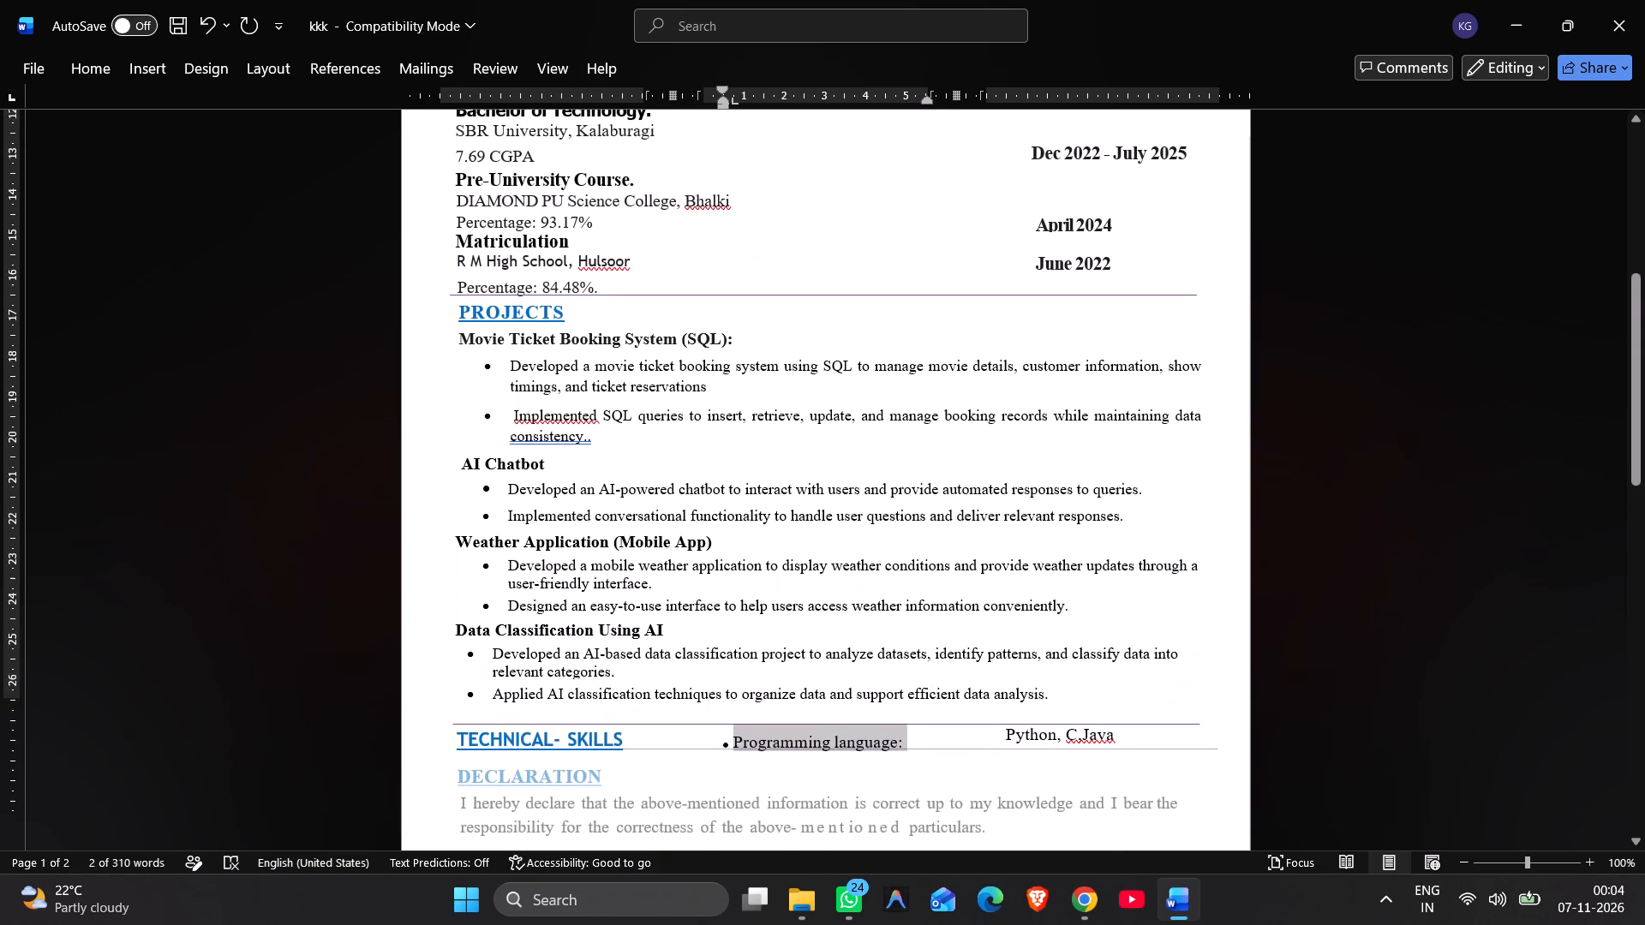
scroll(706, 648, down, 1)
scroll(706, 648, up, 1)
Open the original MCA resume from the Downloads folder and examine its skills, languages and declaration layout.
click(807, 892)
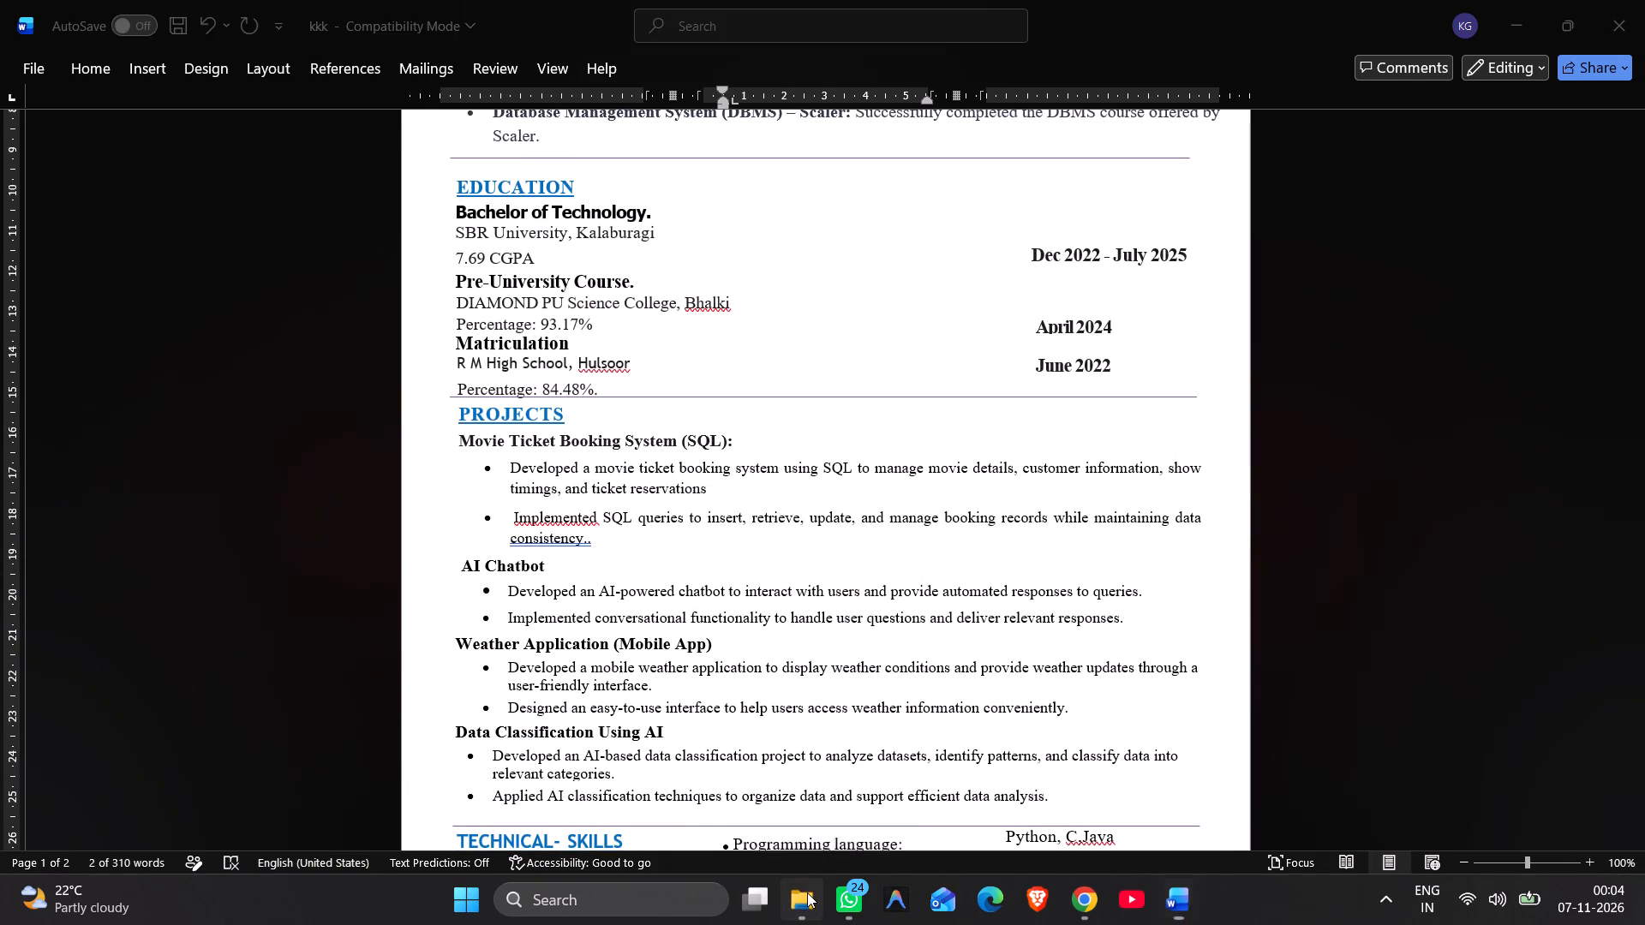
double_click(337, 247)
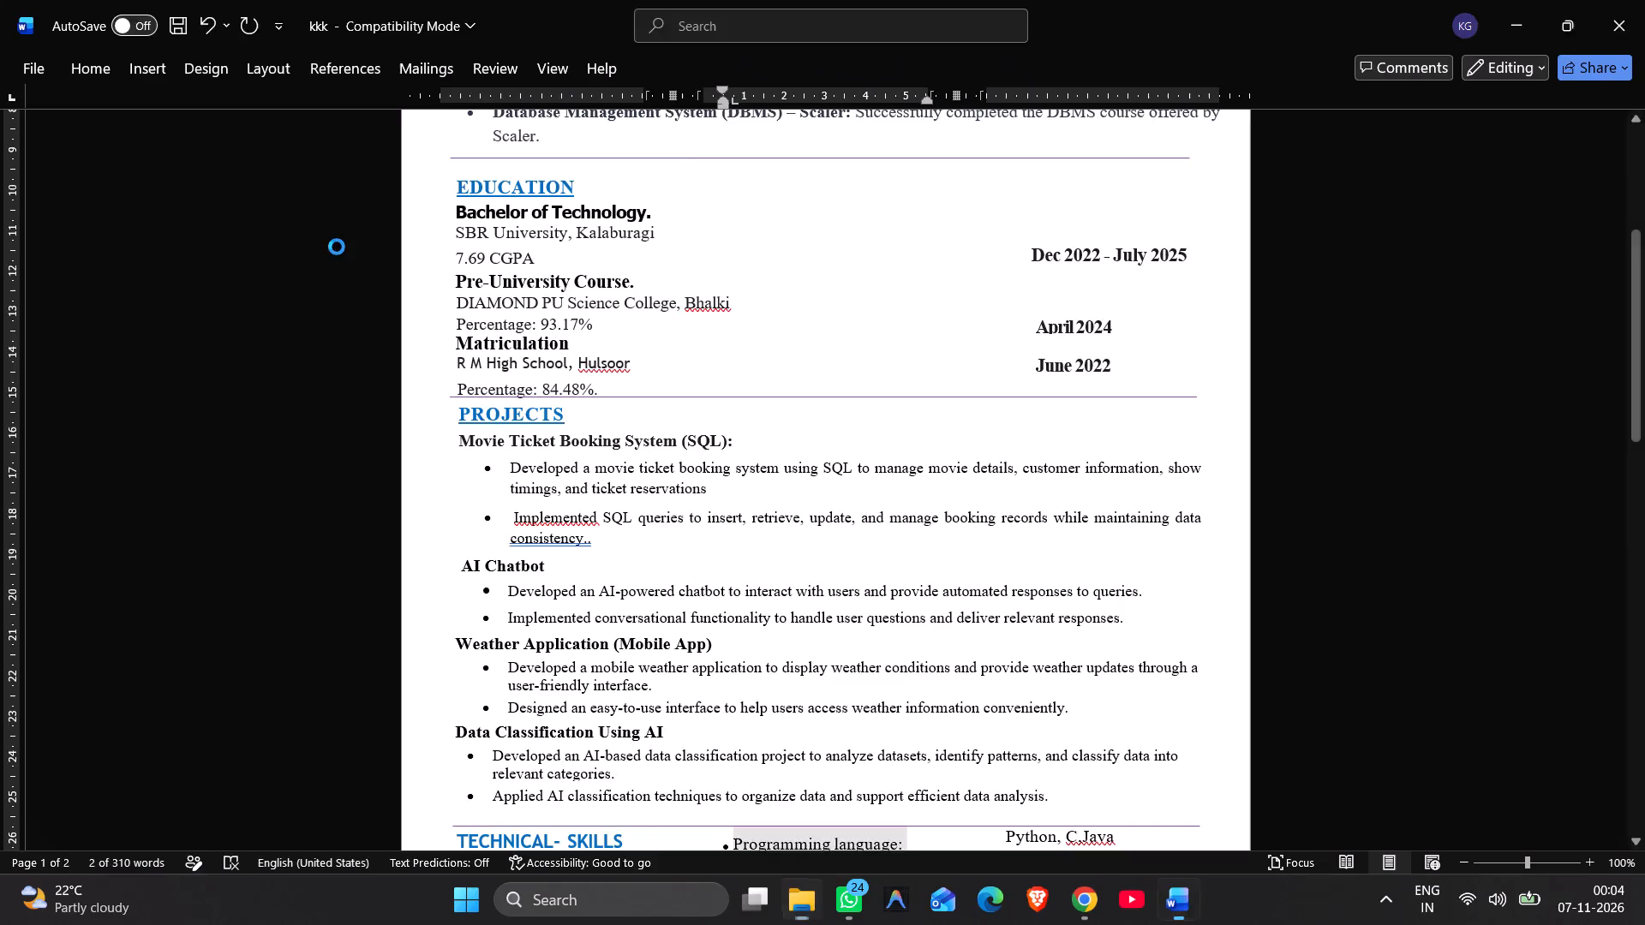
scroll(601, 501, down, 2)
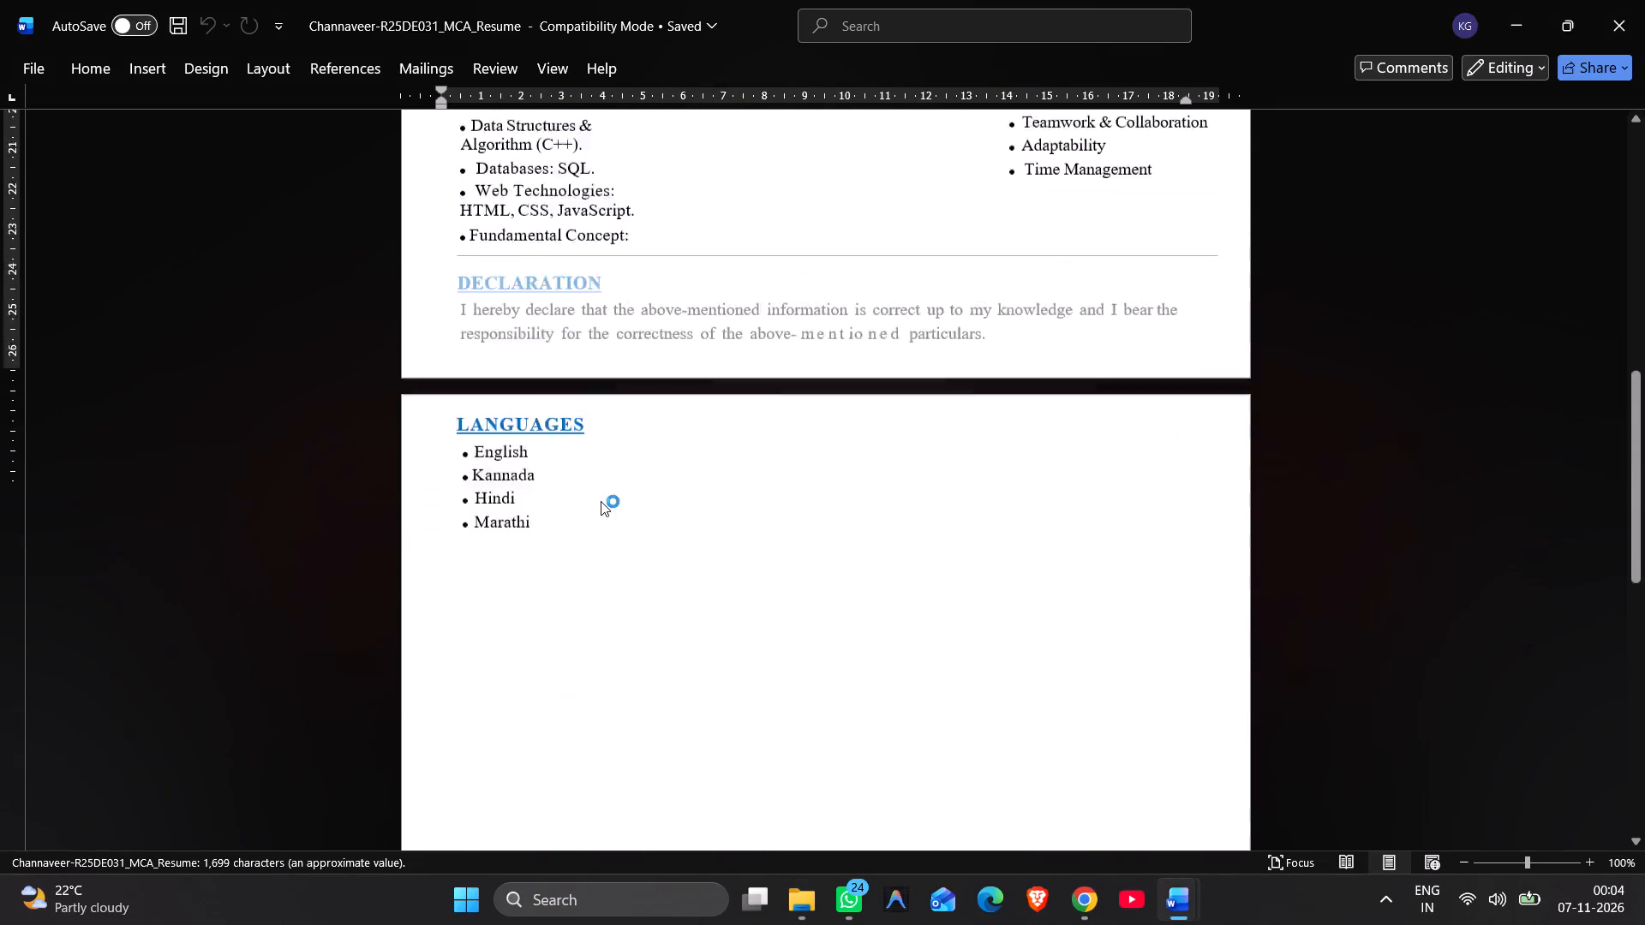
scroll(601, 501, up, 1)
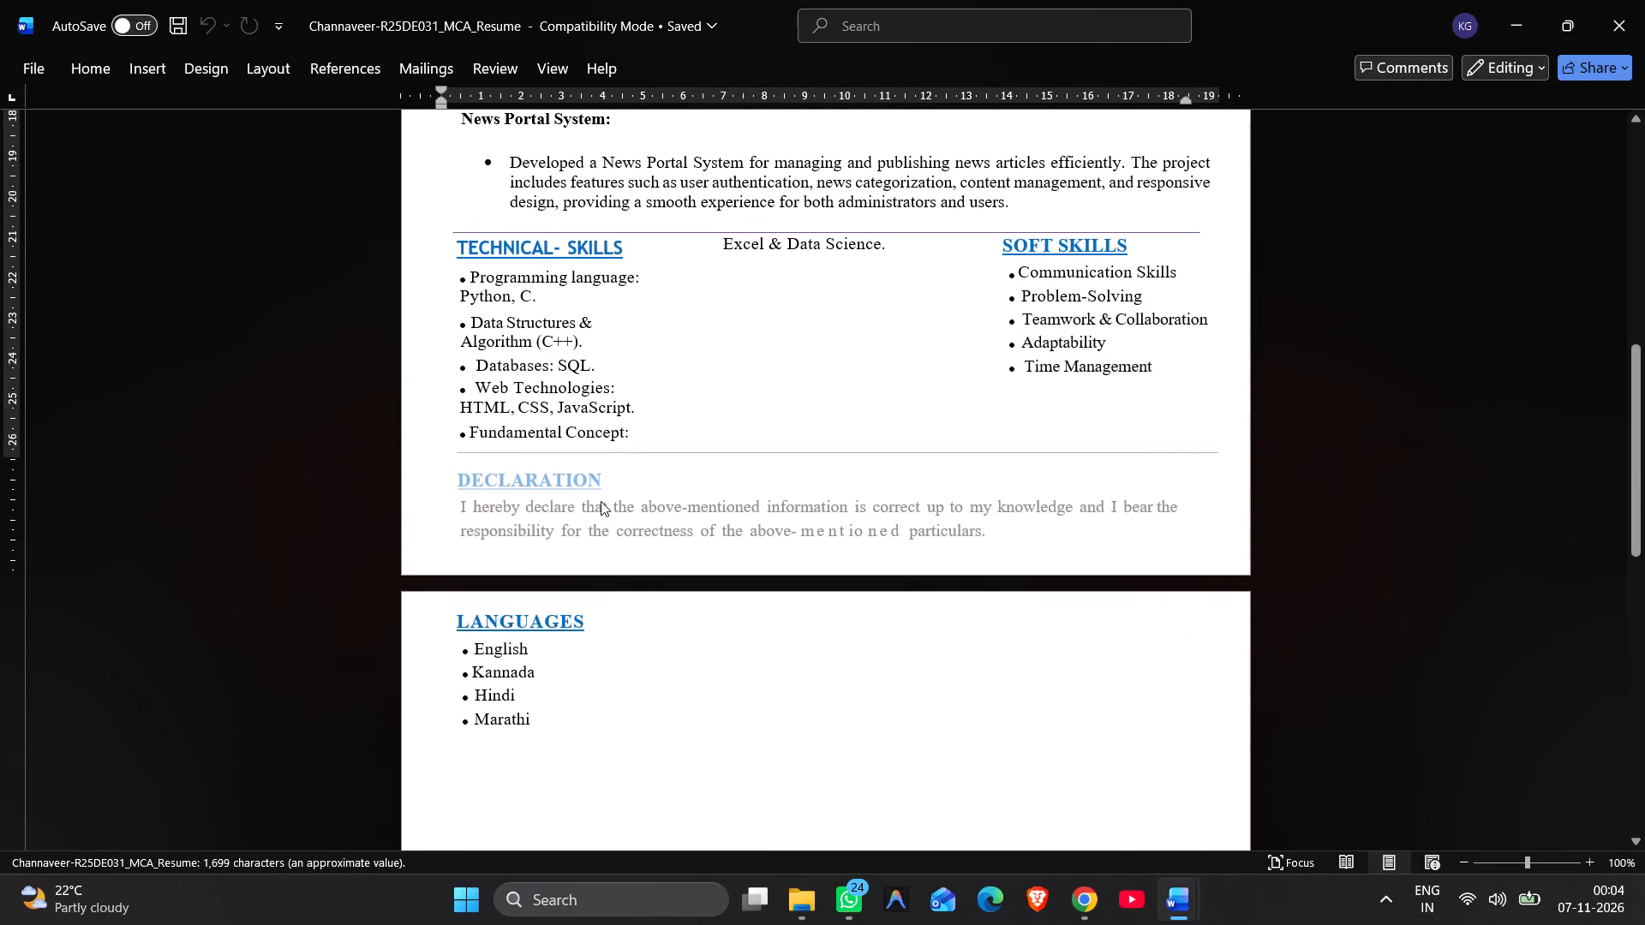
click(552, 489)
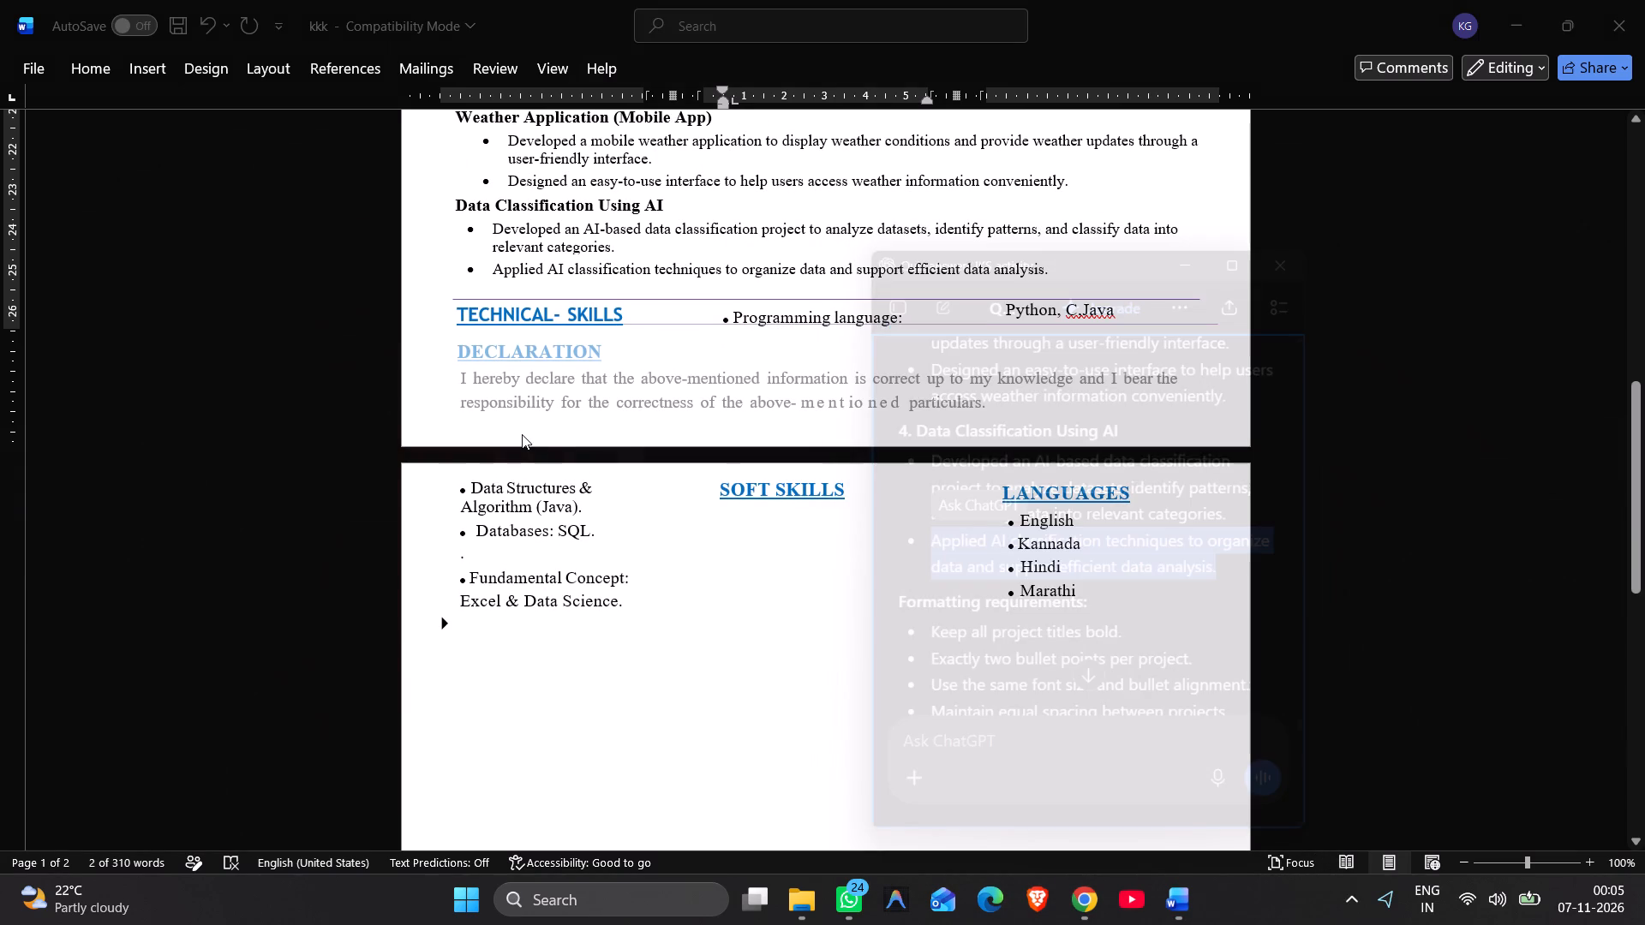
scroll(522, 434, up, 2)
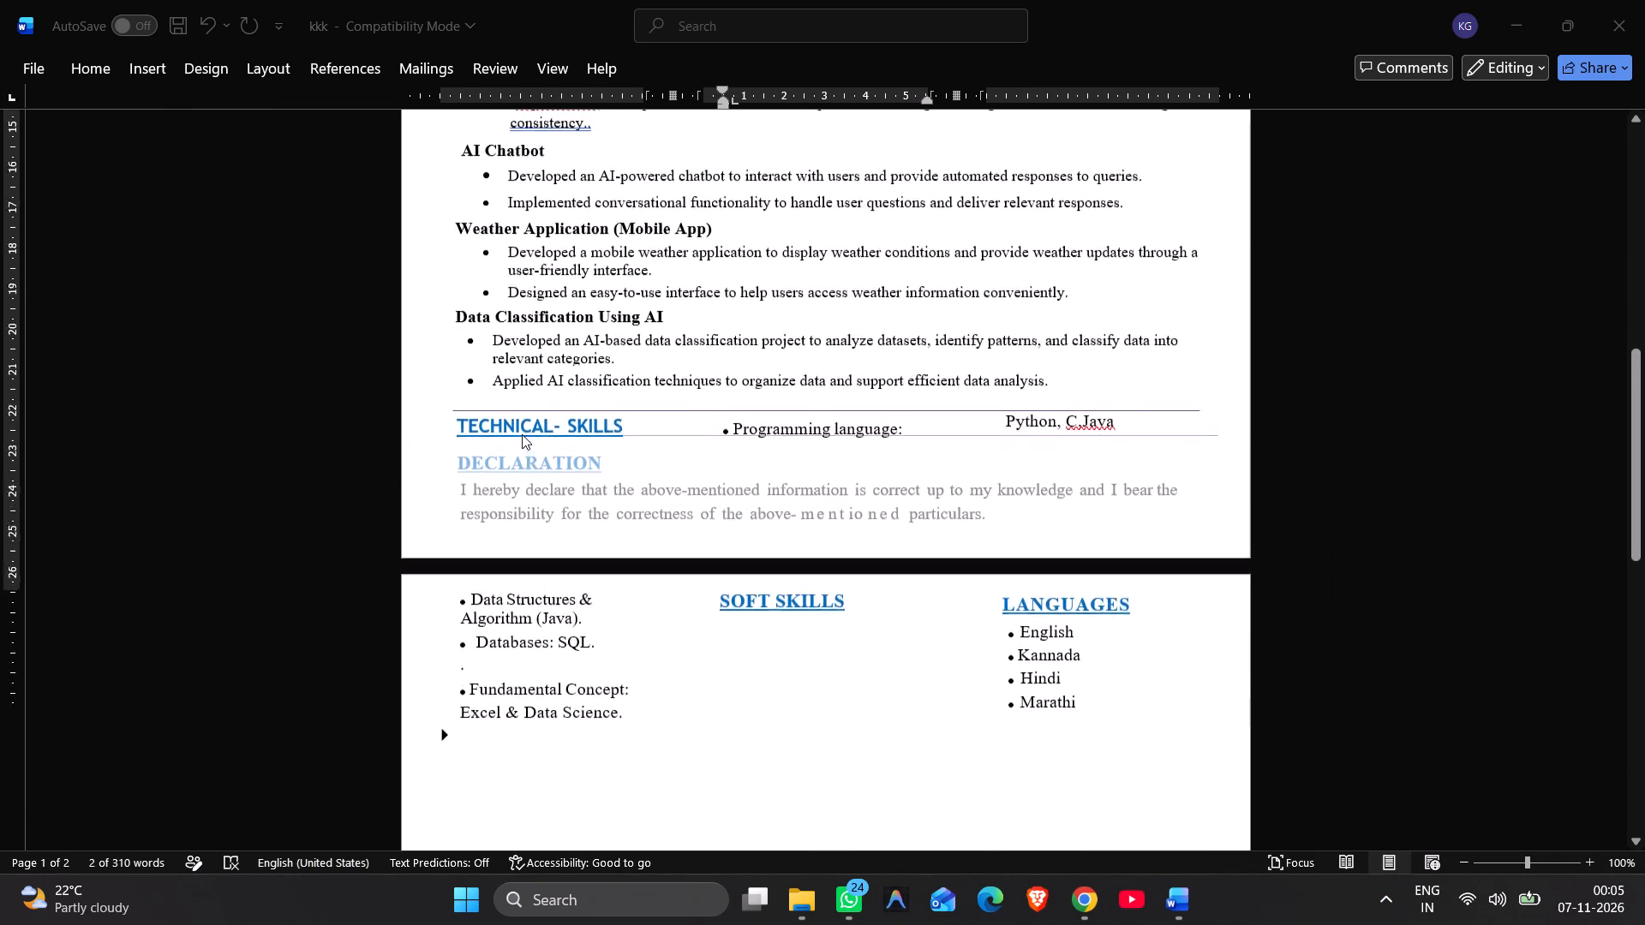
scroll(522, 434, up, 1)
Save the kkk resume.
key(ctrl+s)
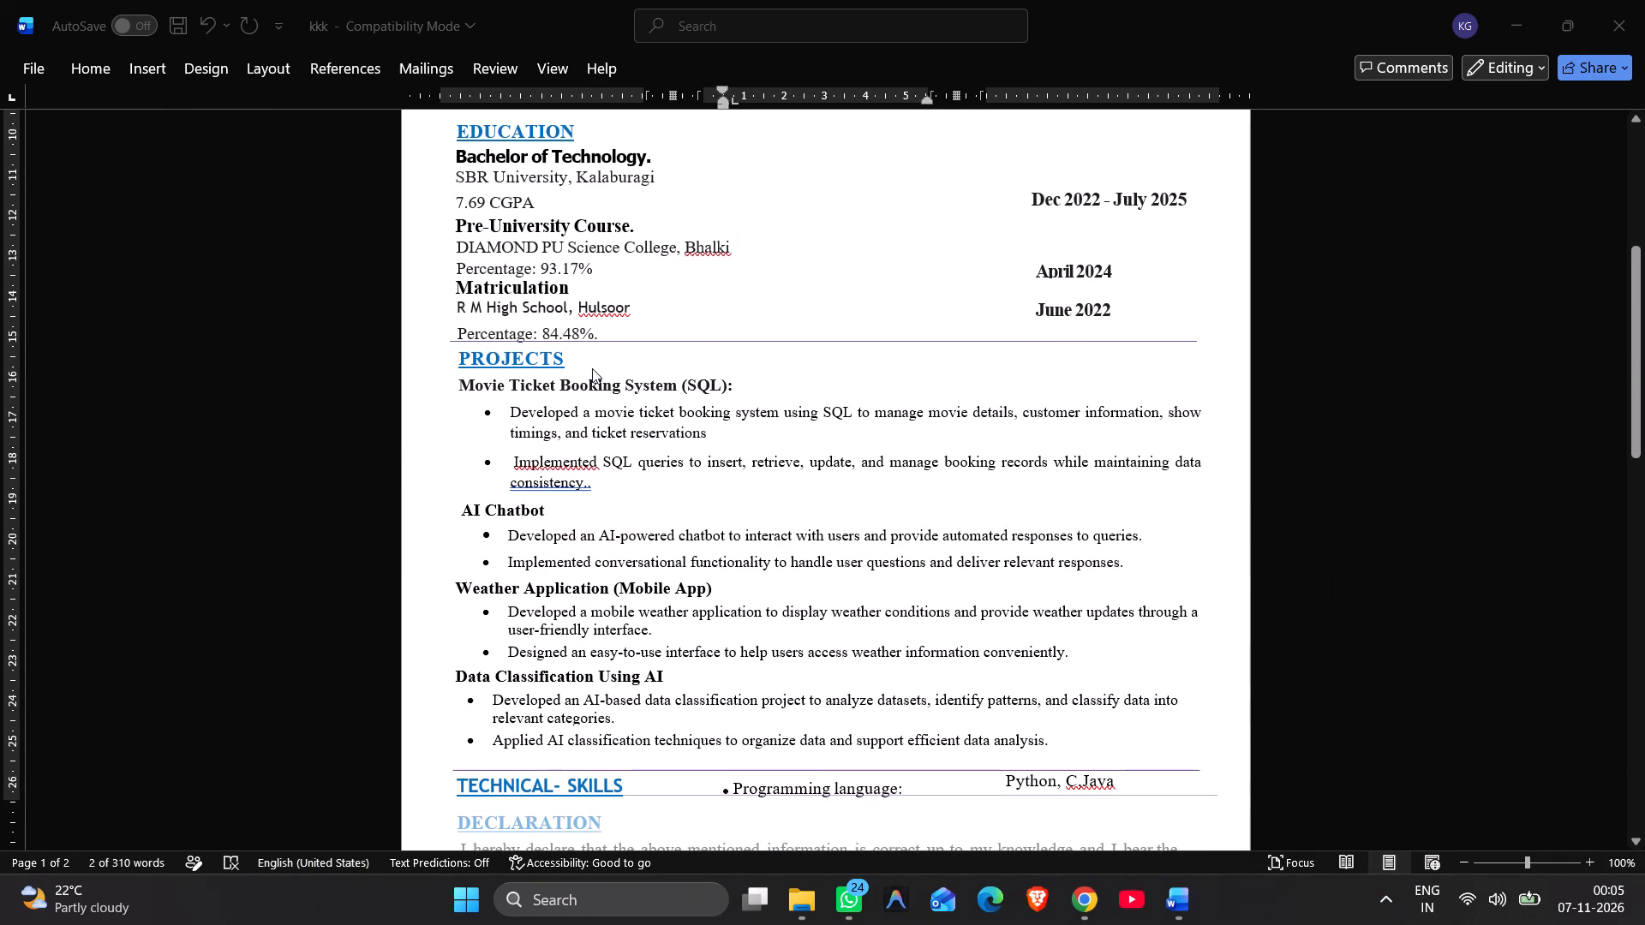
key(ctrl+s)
Delete the whole "Bachelor of Technology." degree title above SBR University in the Education section, including its full stop.
scroll(591, 287, up, 1)
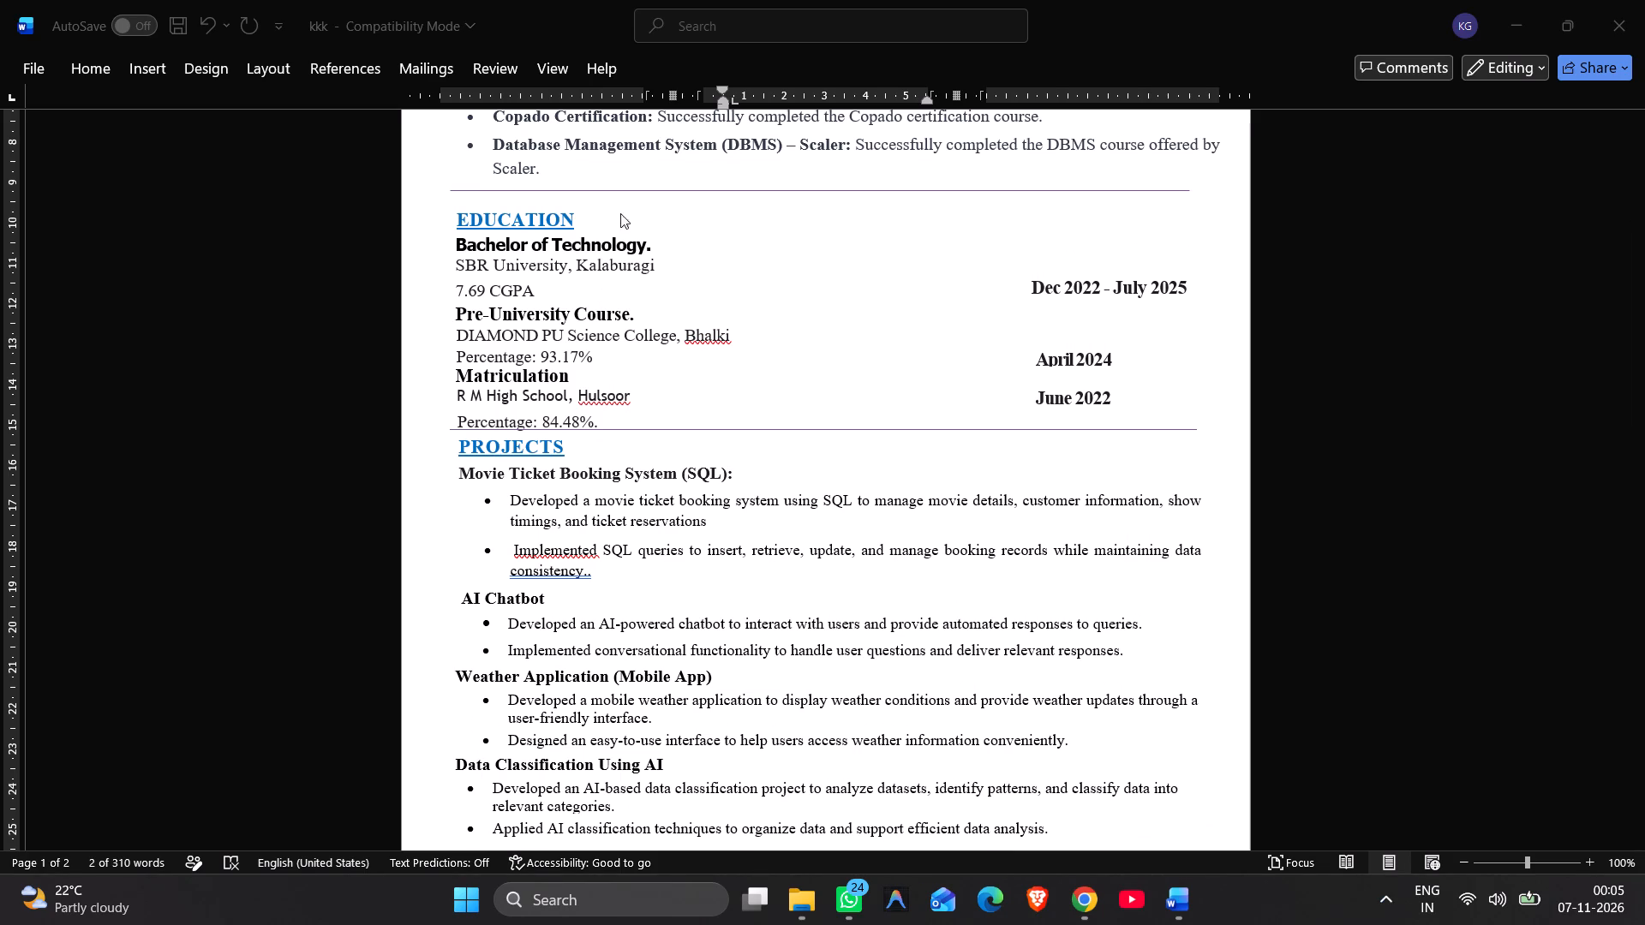
click(648, 242)
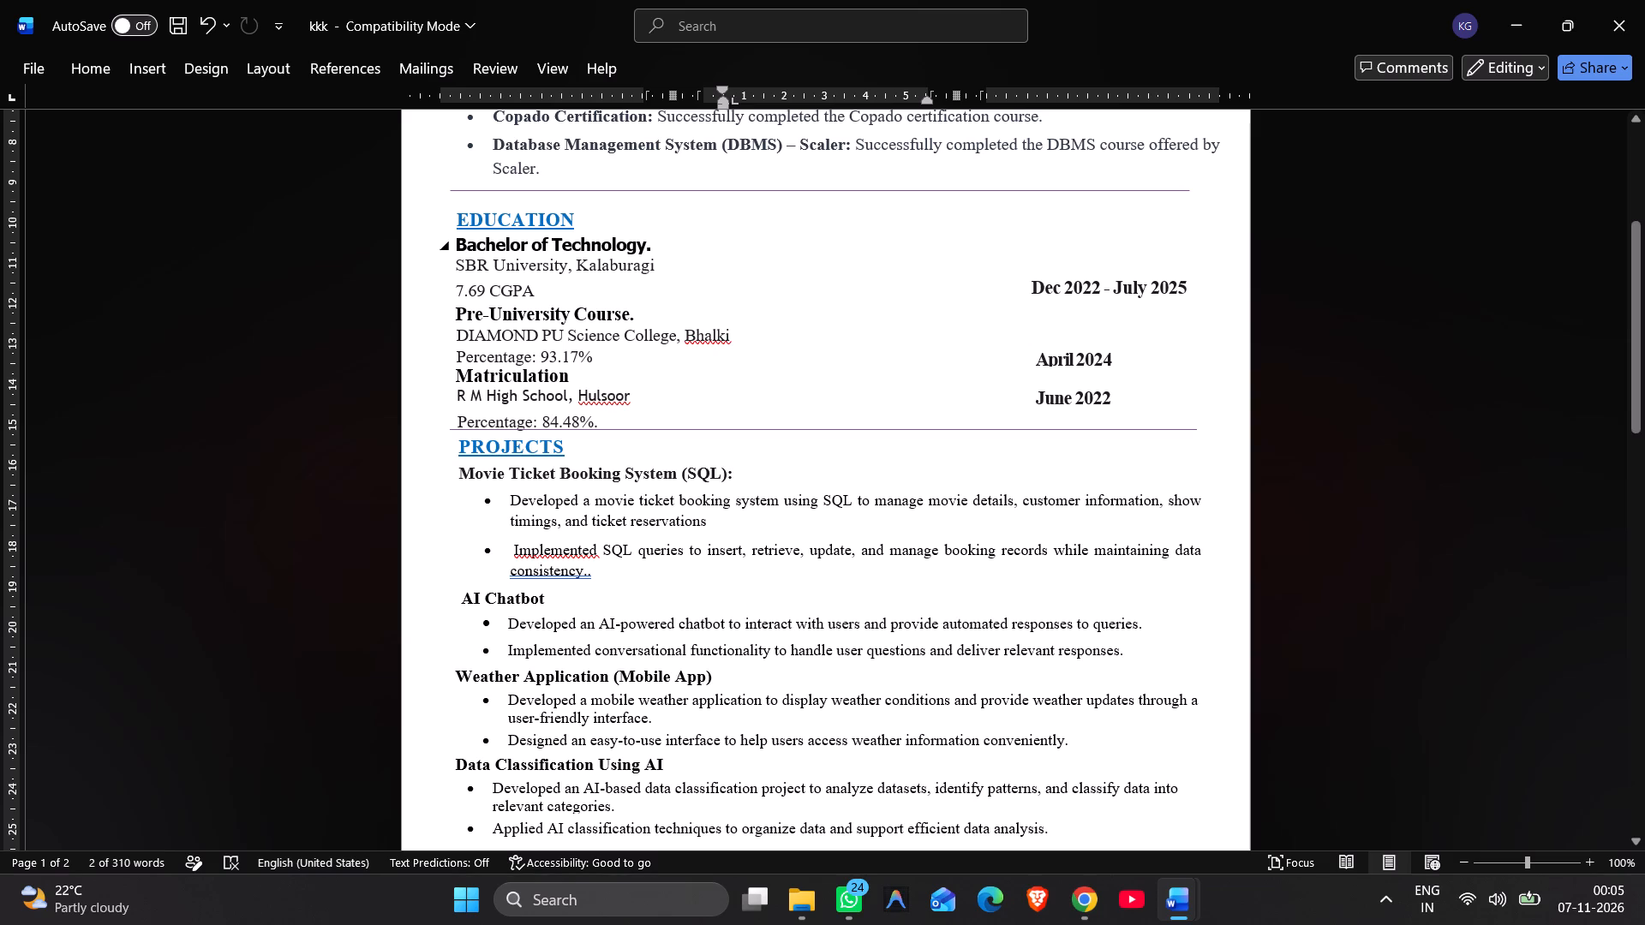
click(644, 247)
key(BackSpace)
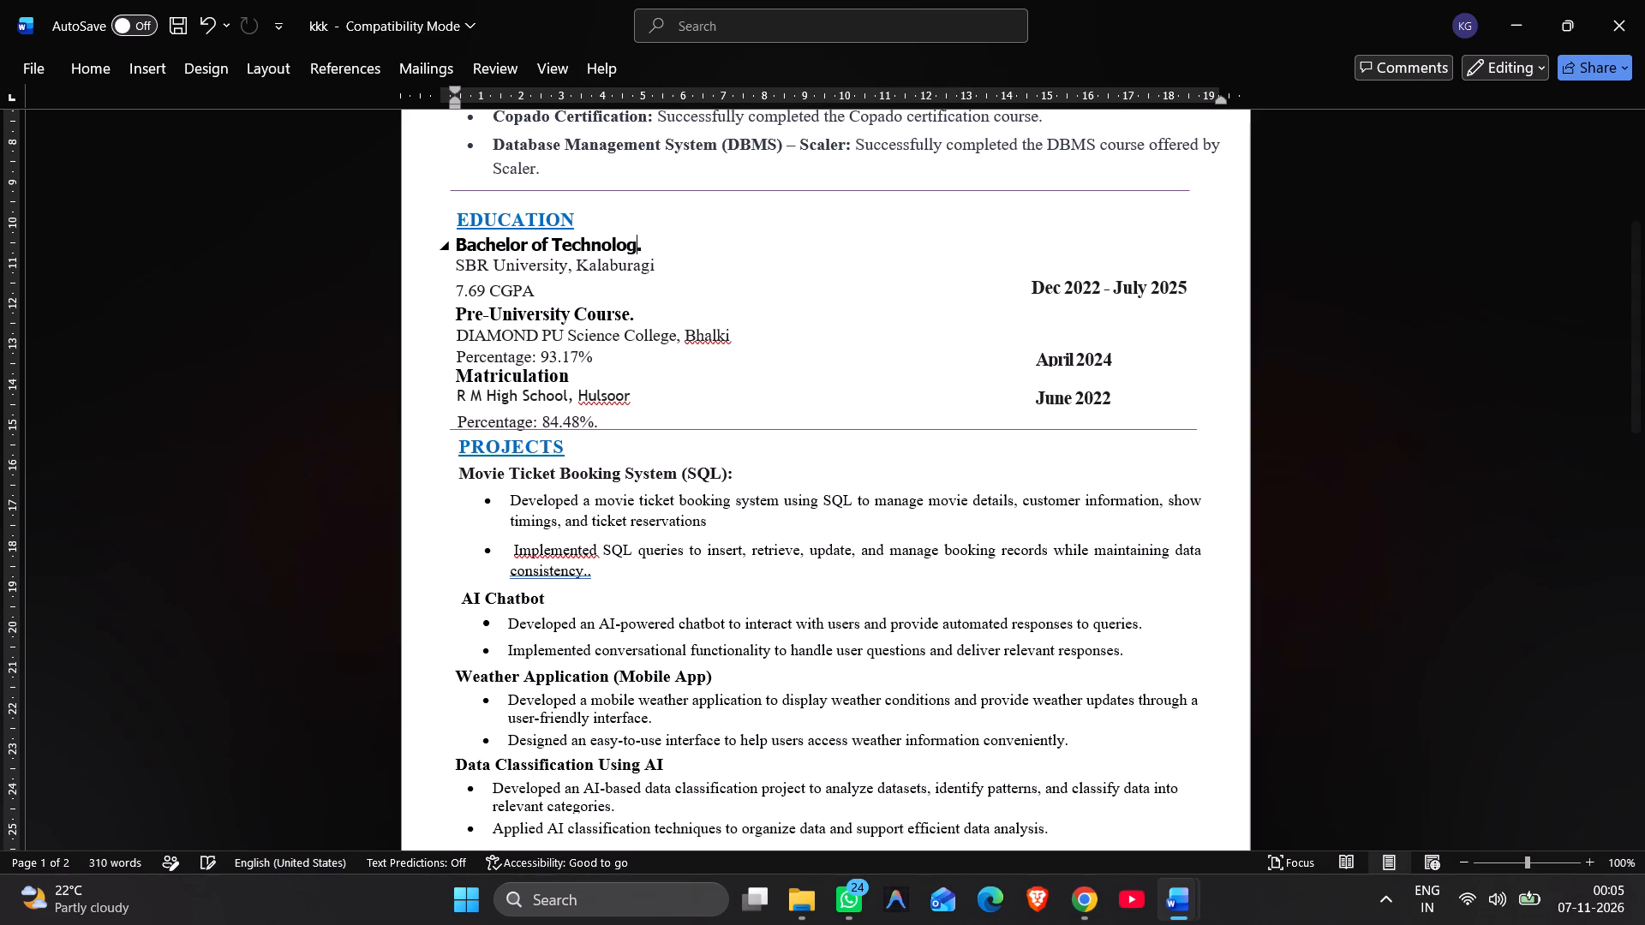
key(BackSpace)
key(BackSpace)
key(BackSpace)
key(BackSpace)
key(BackSpace)
key(BackSpace)
key(BackSpace)
key(BackSpace)
key(BackSpace)
key(BackSpace)
key(BackSpace)
key(BackSpace)
key(BackSpace)
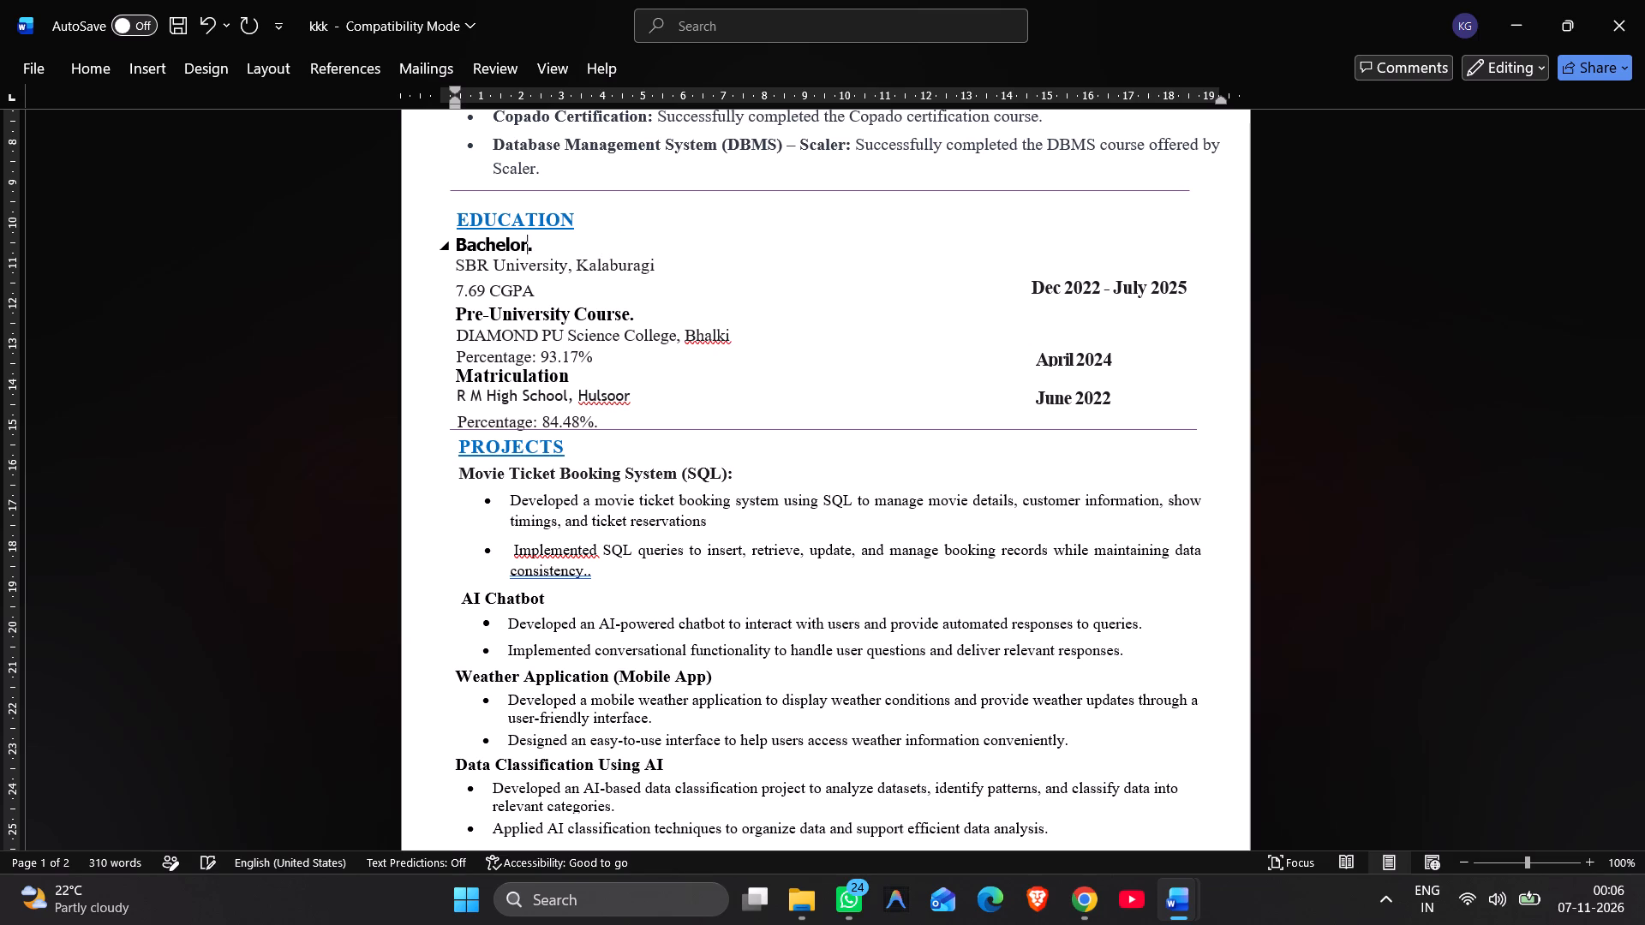
key(BackSpace)
key(BackSpace)
key(BackSpace)
key(BackSpace)
key(BackSpace)
key(BackSpace)
key(BackSpace)
key(BackSpace)
key(Right)
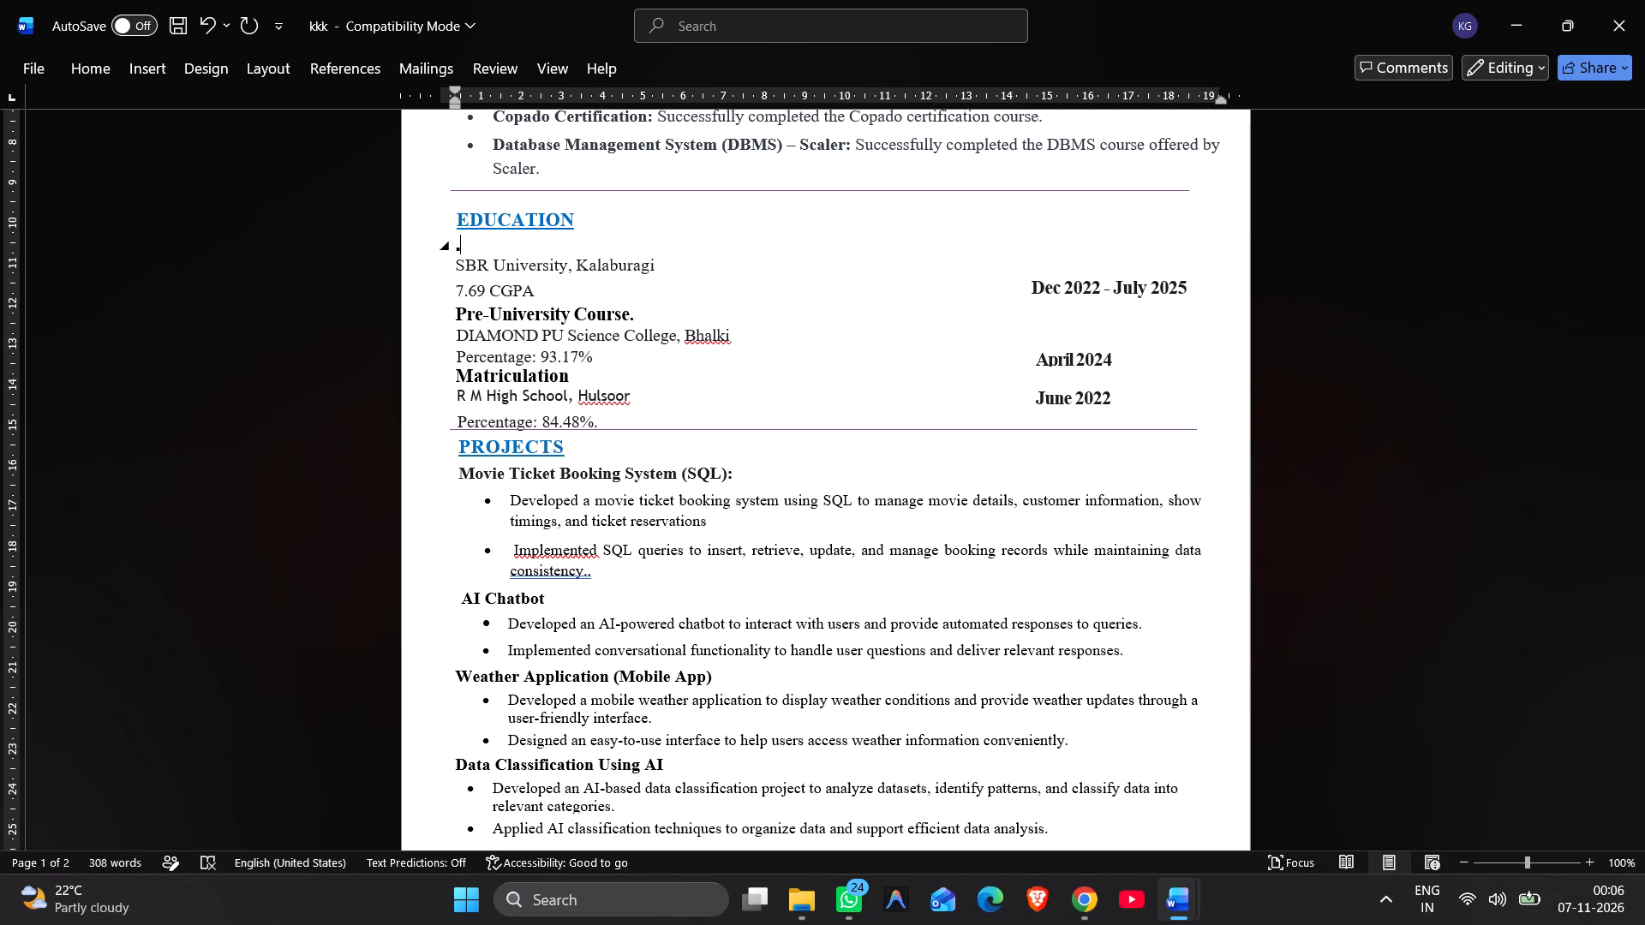
key(BackSpace)
Check the layout across both pages and save the kkk resume.
scroll(644, 247, down, 3)
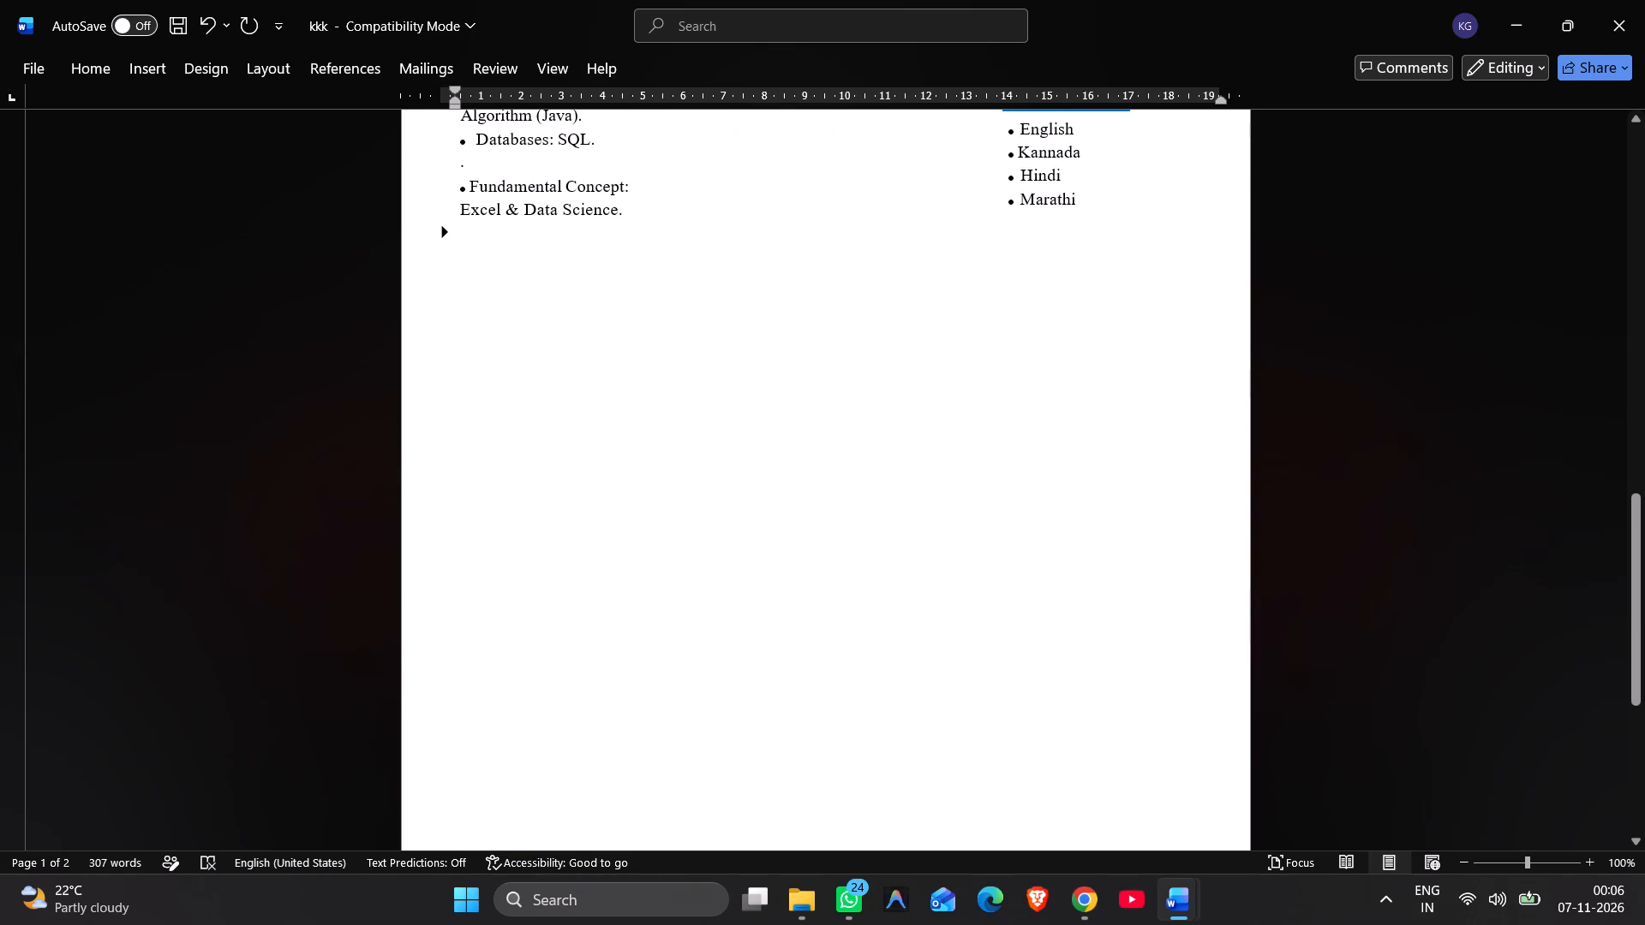
scroll(644, 247, up, 2)
key(ctrl+s)
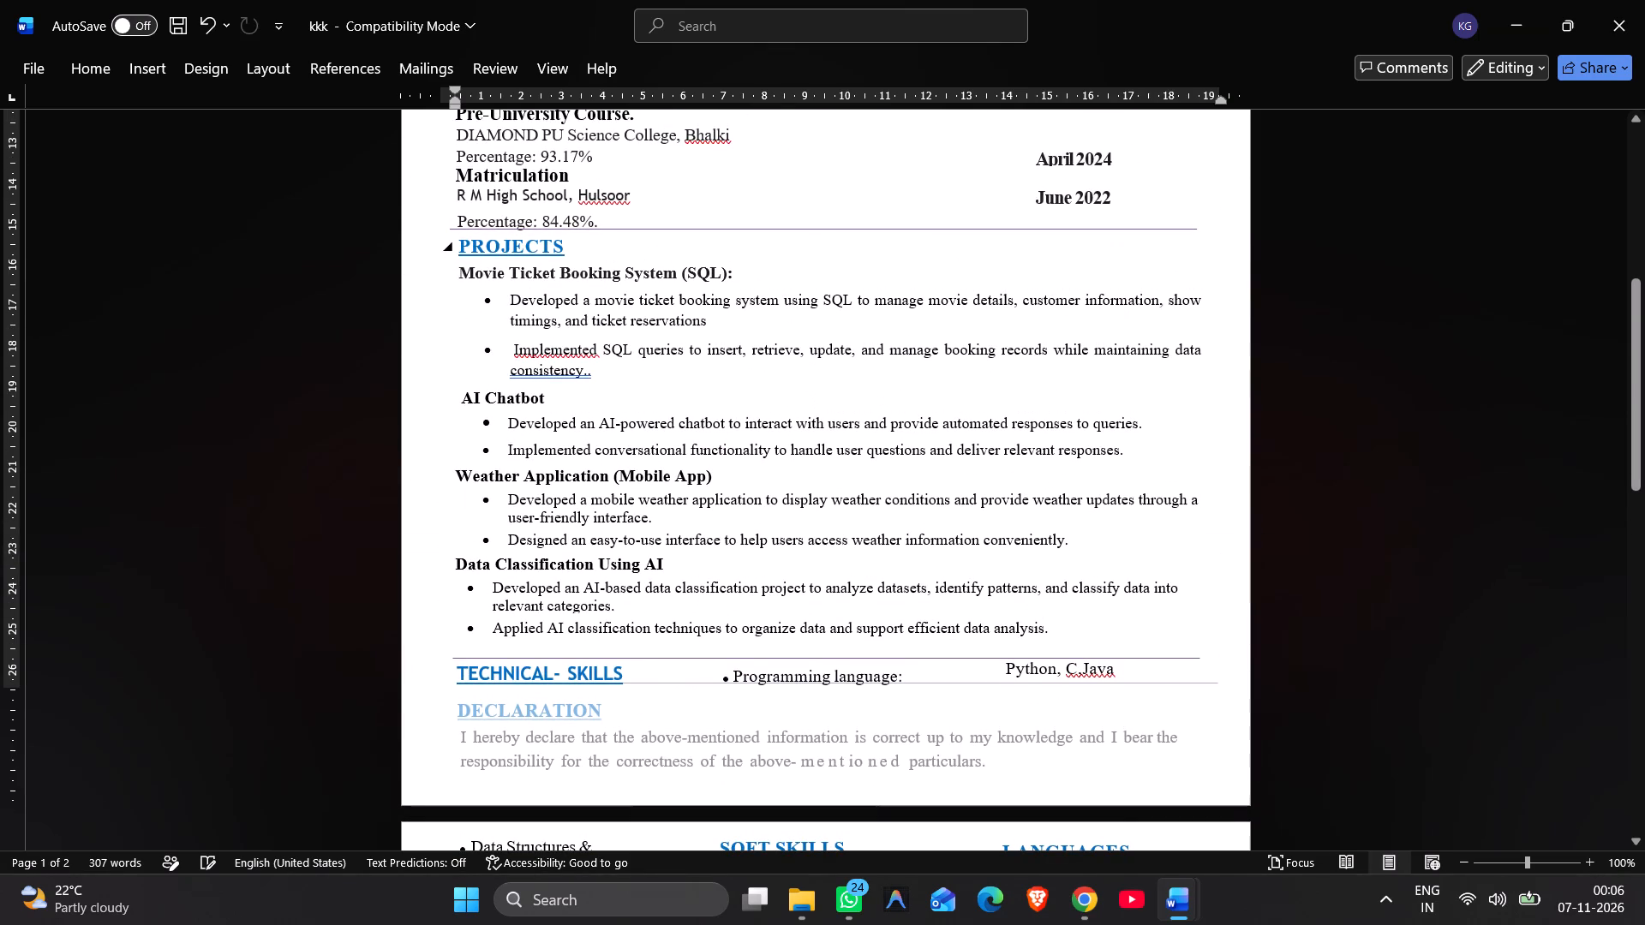
scroll(650, 371, up, 1)
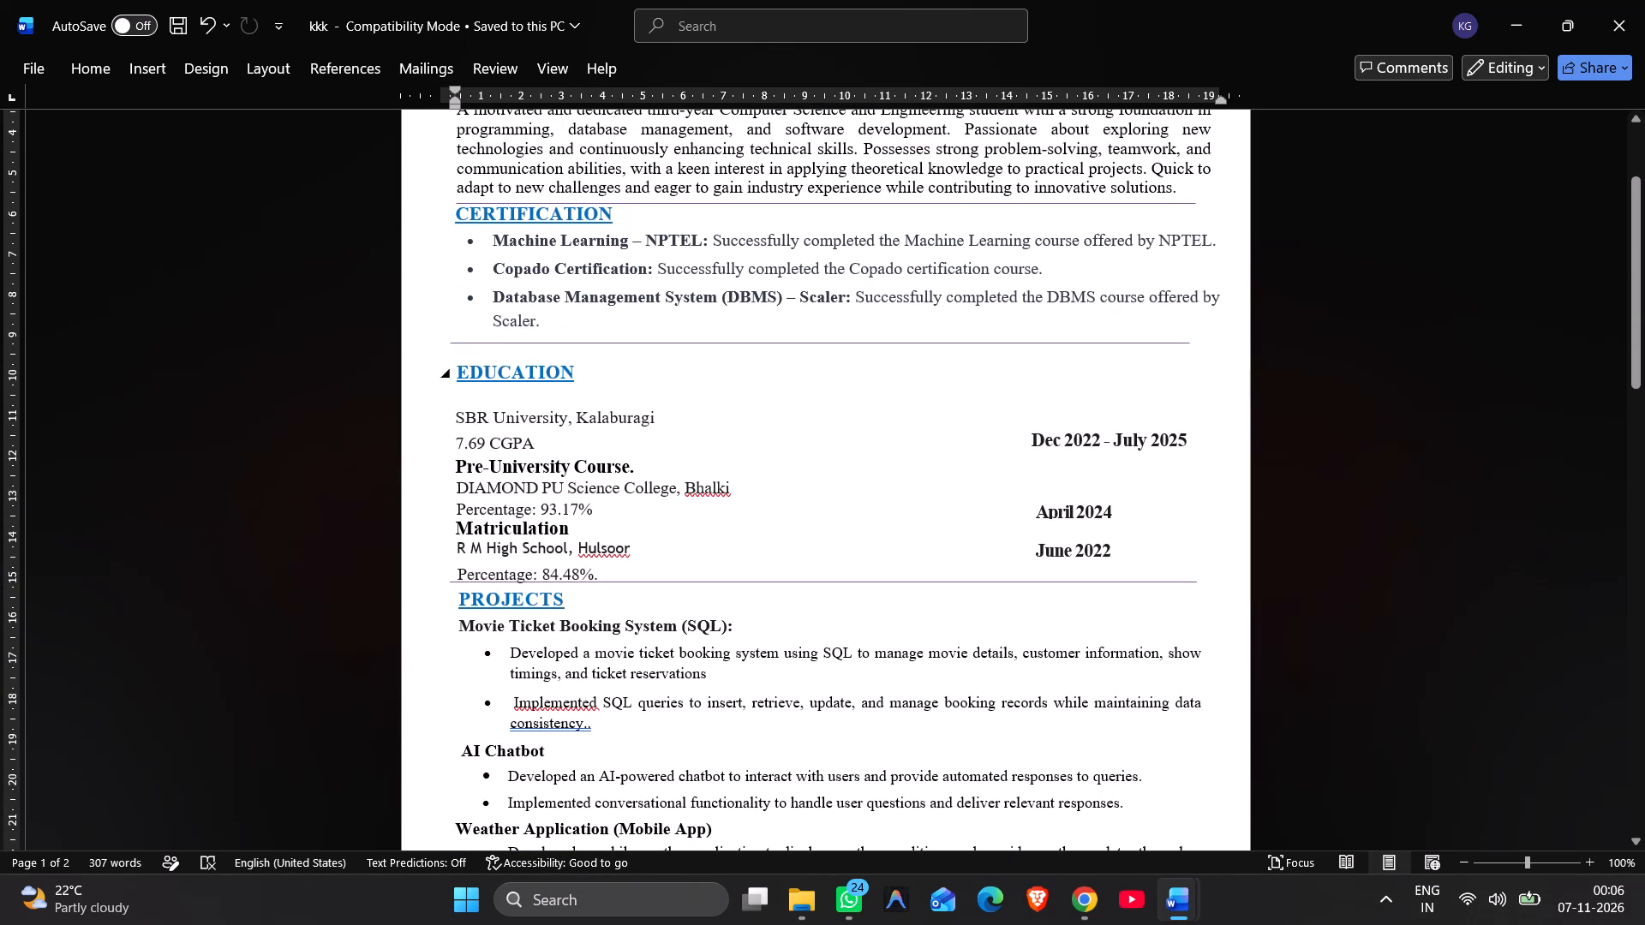
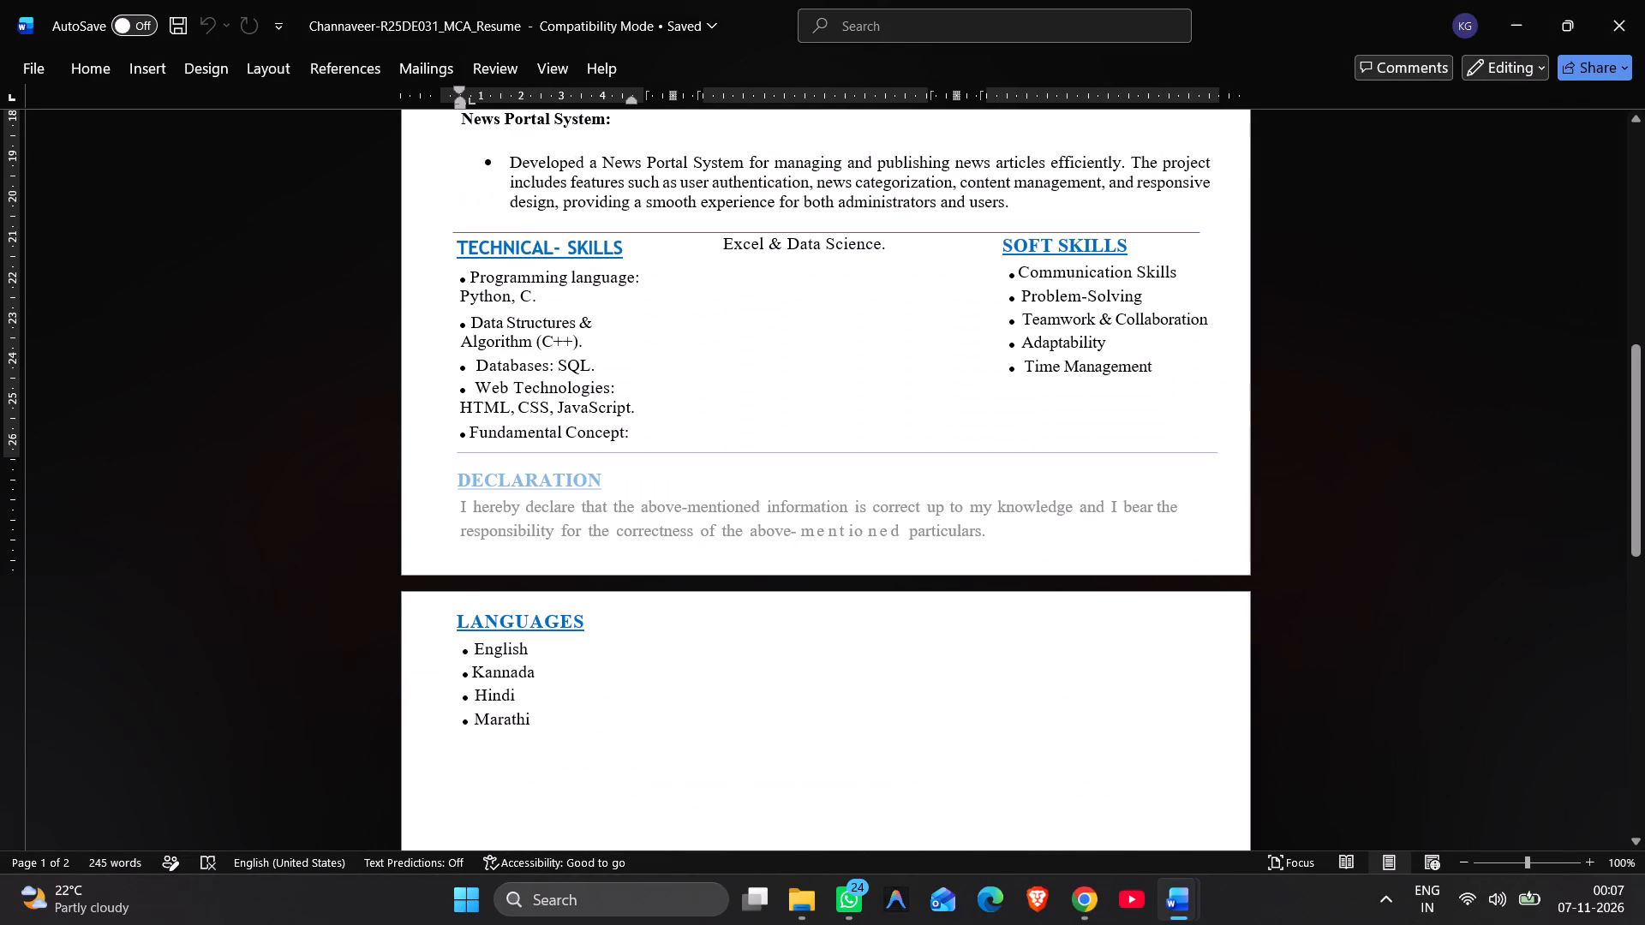
Compare the projects, skills, declaration and languages layout of the kkk resume with that of the MCA resume.
key(alt+Tab)
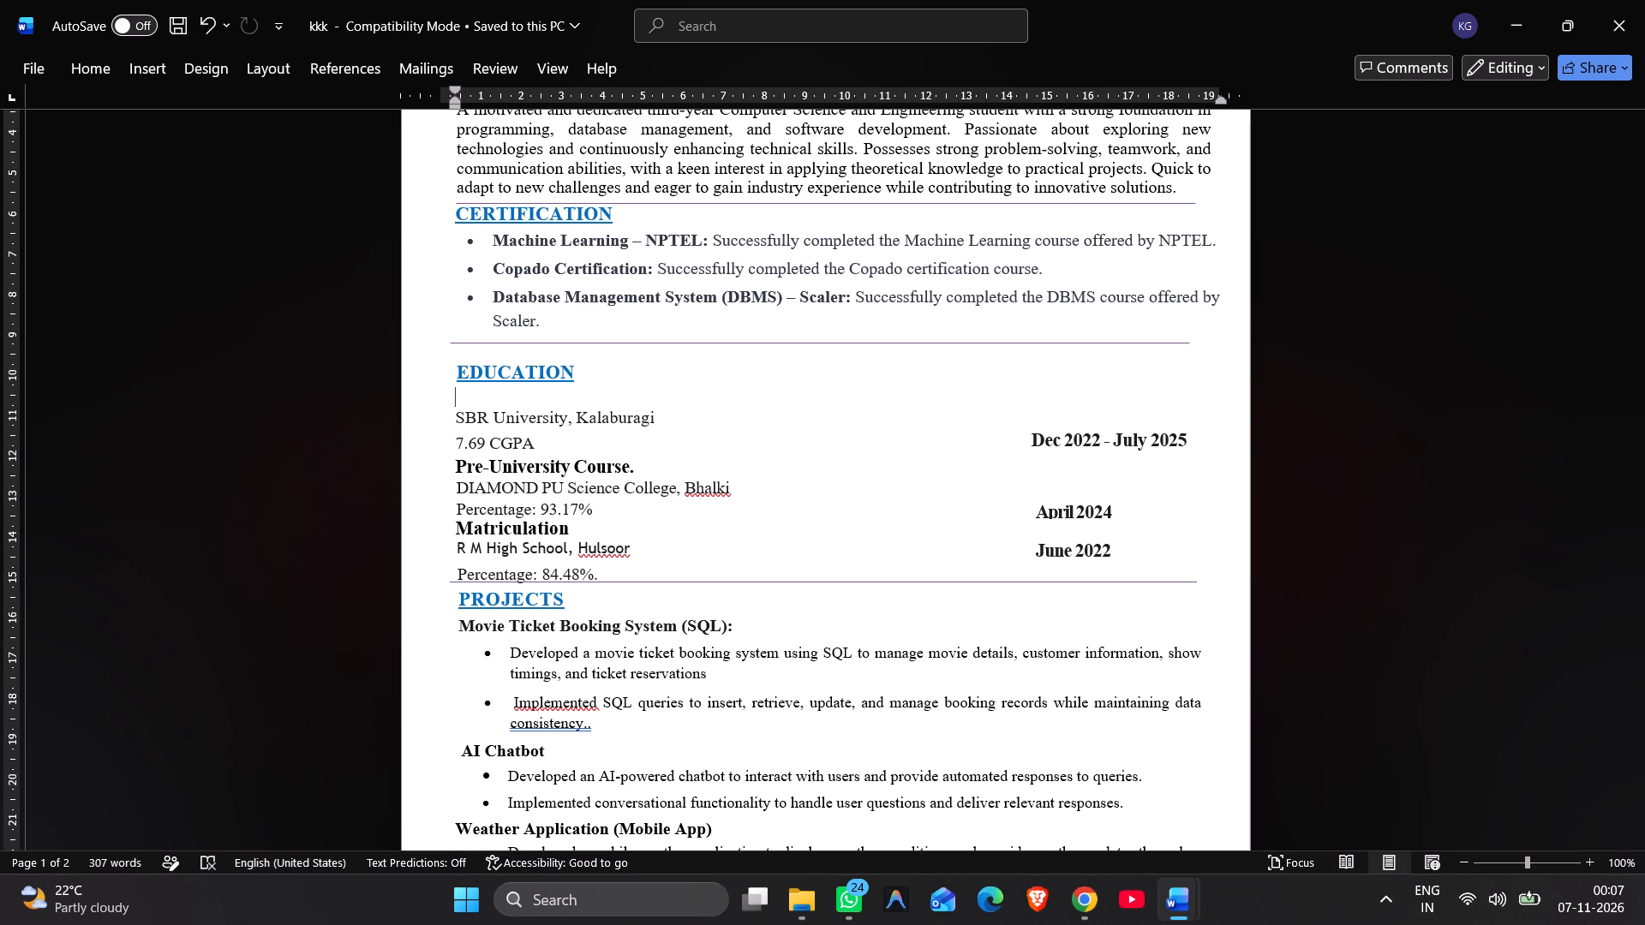
scroll(735, 580, down, 1)
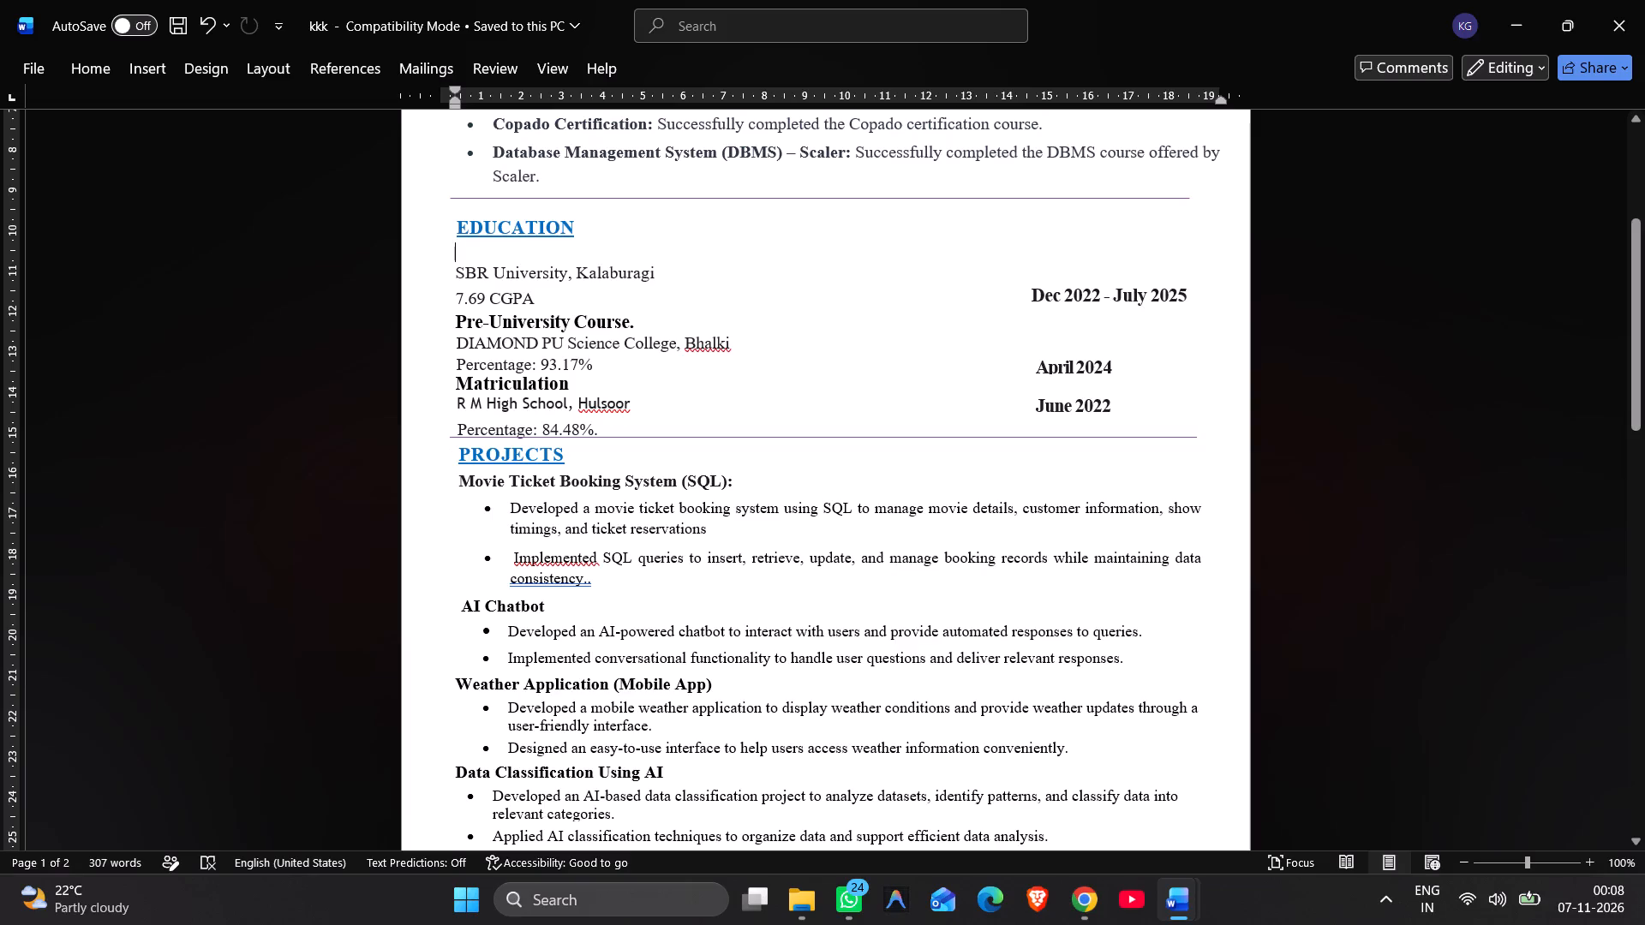
scroll(698, 425, up, 1)
scroll(698, 425, down, 2)
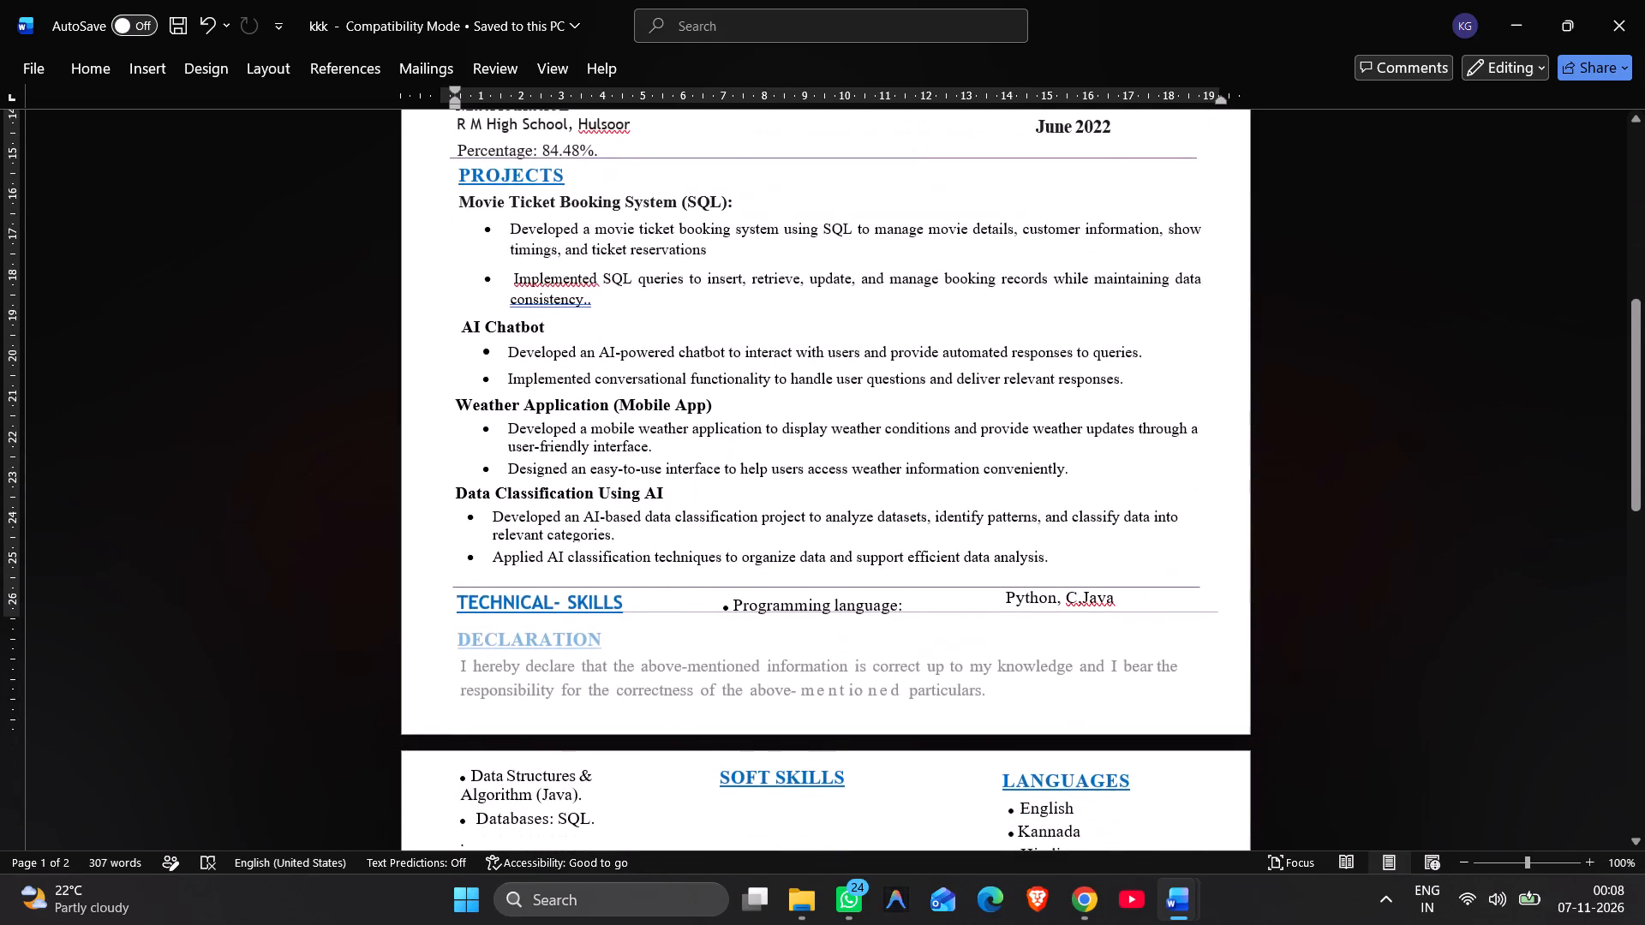
scroll(698, 425, down, 1)
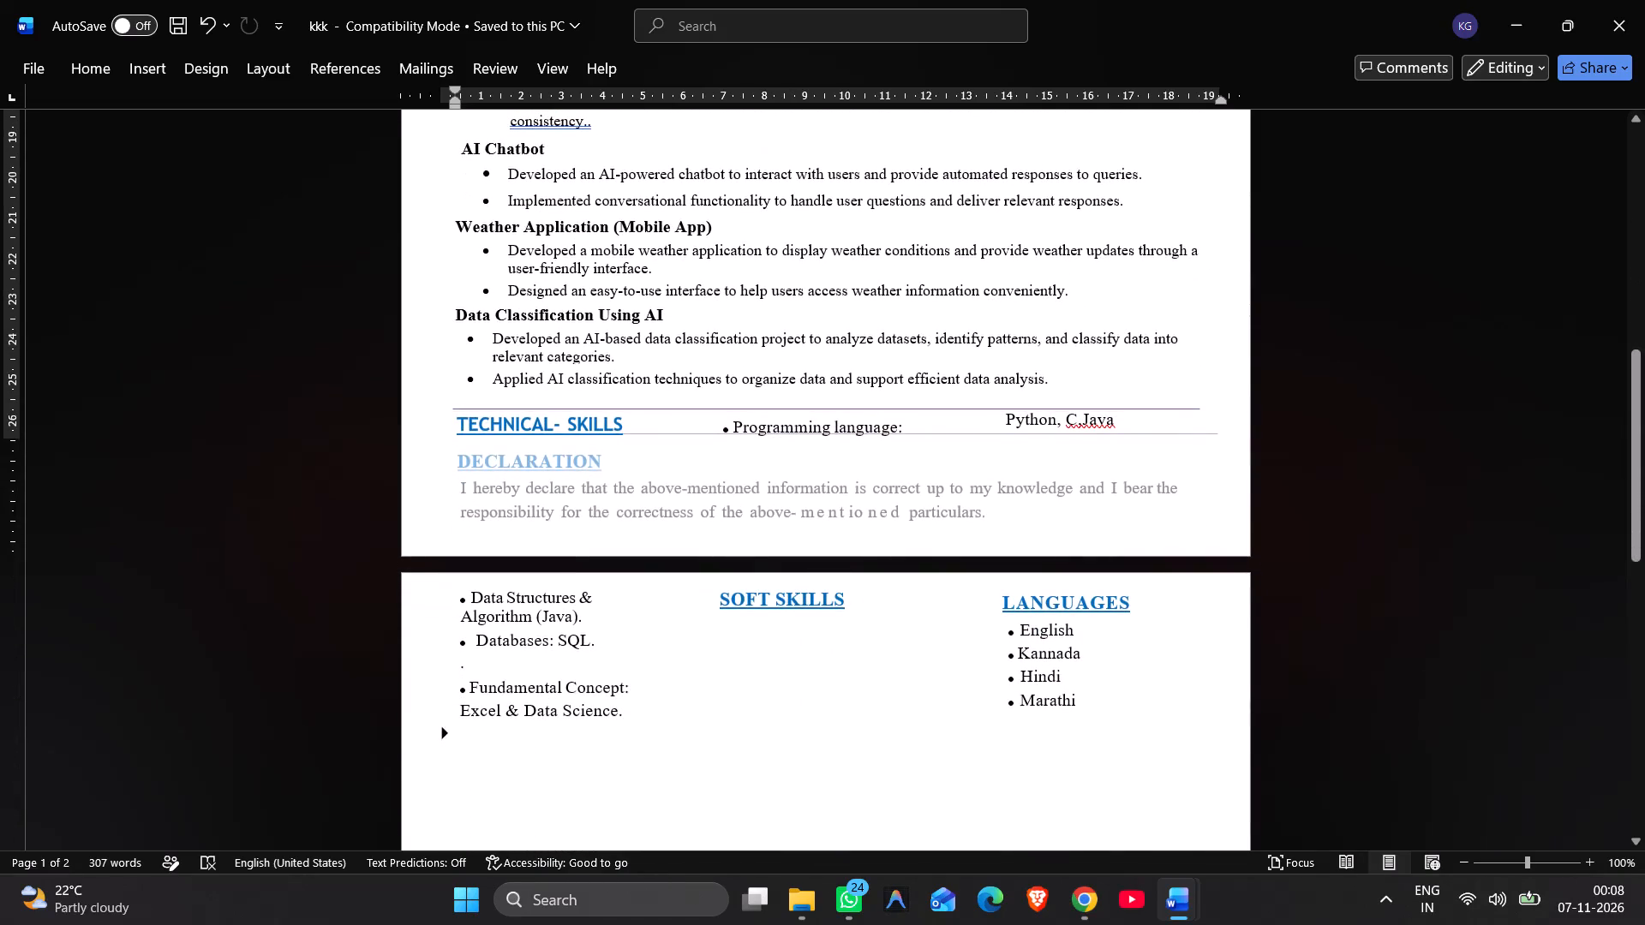
key(alt+Tab)
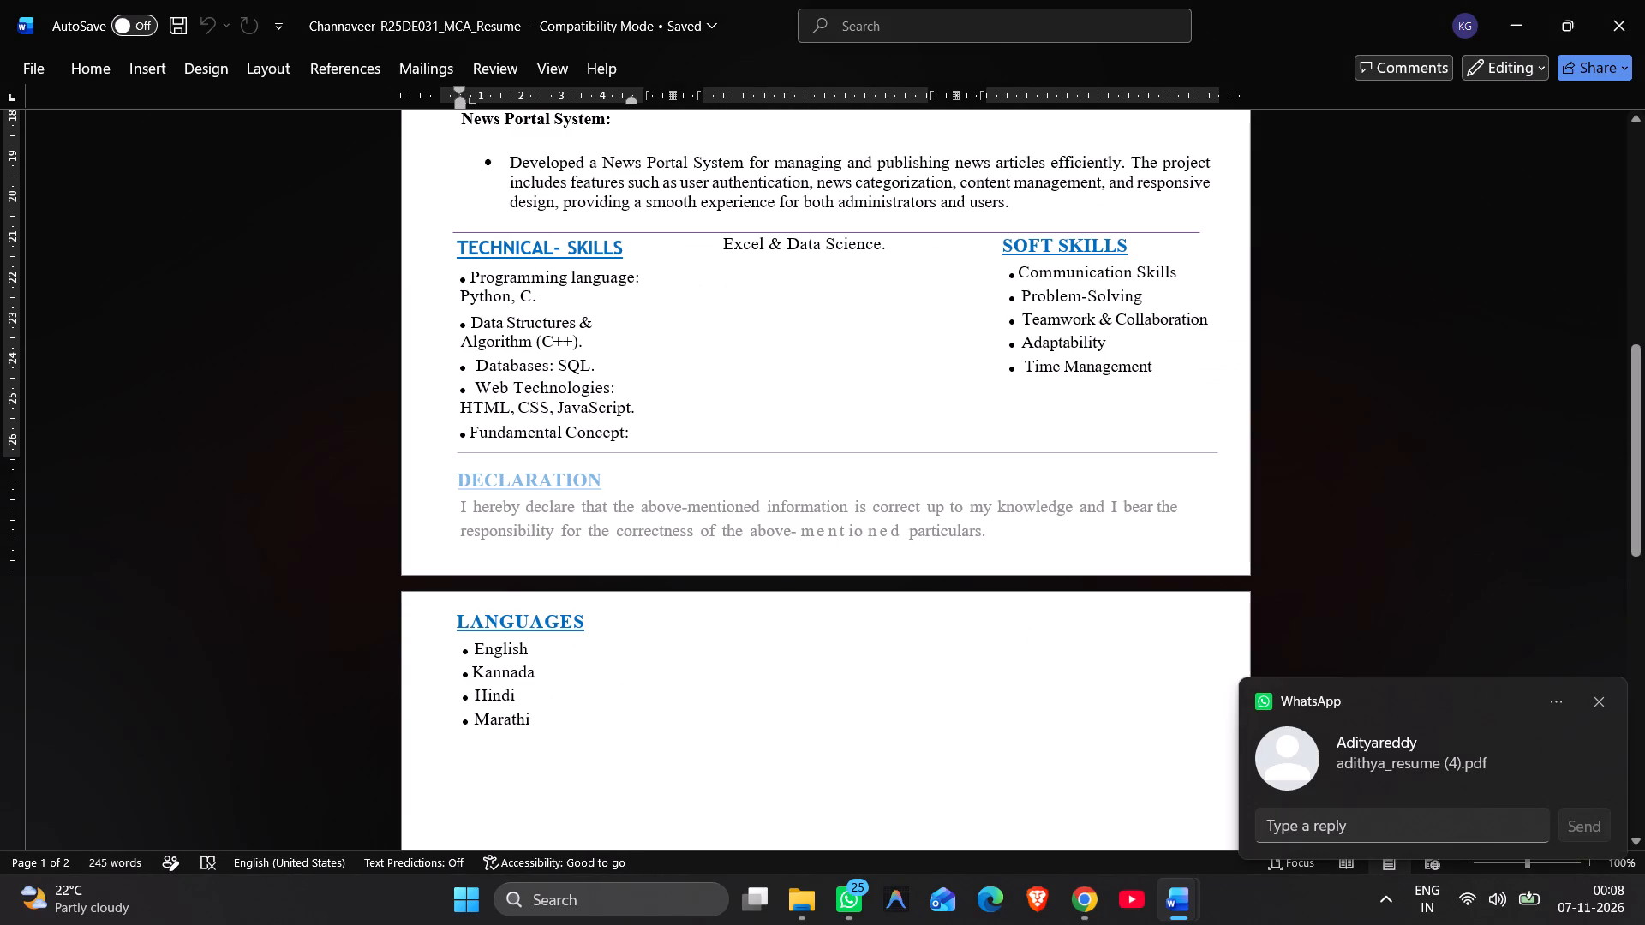
key(alt+Tab)
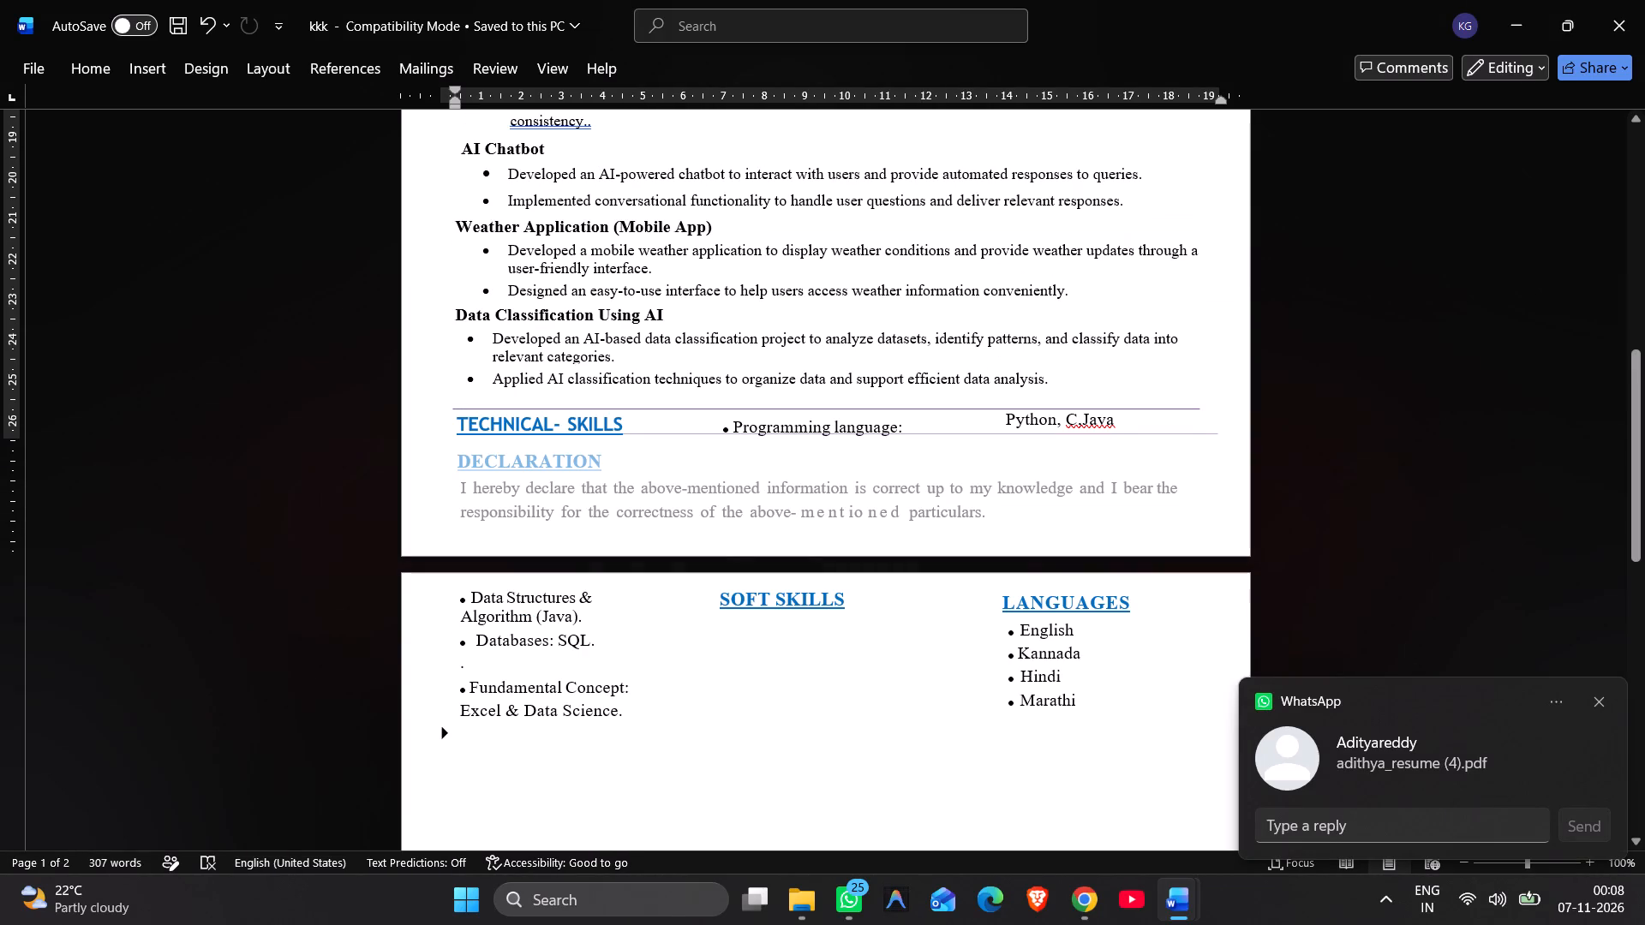
key(alt+Tab)
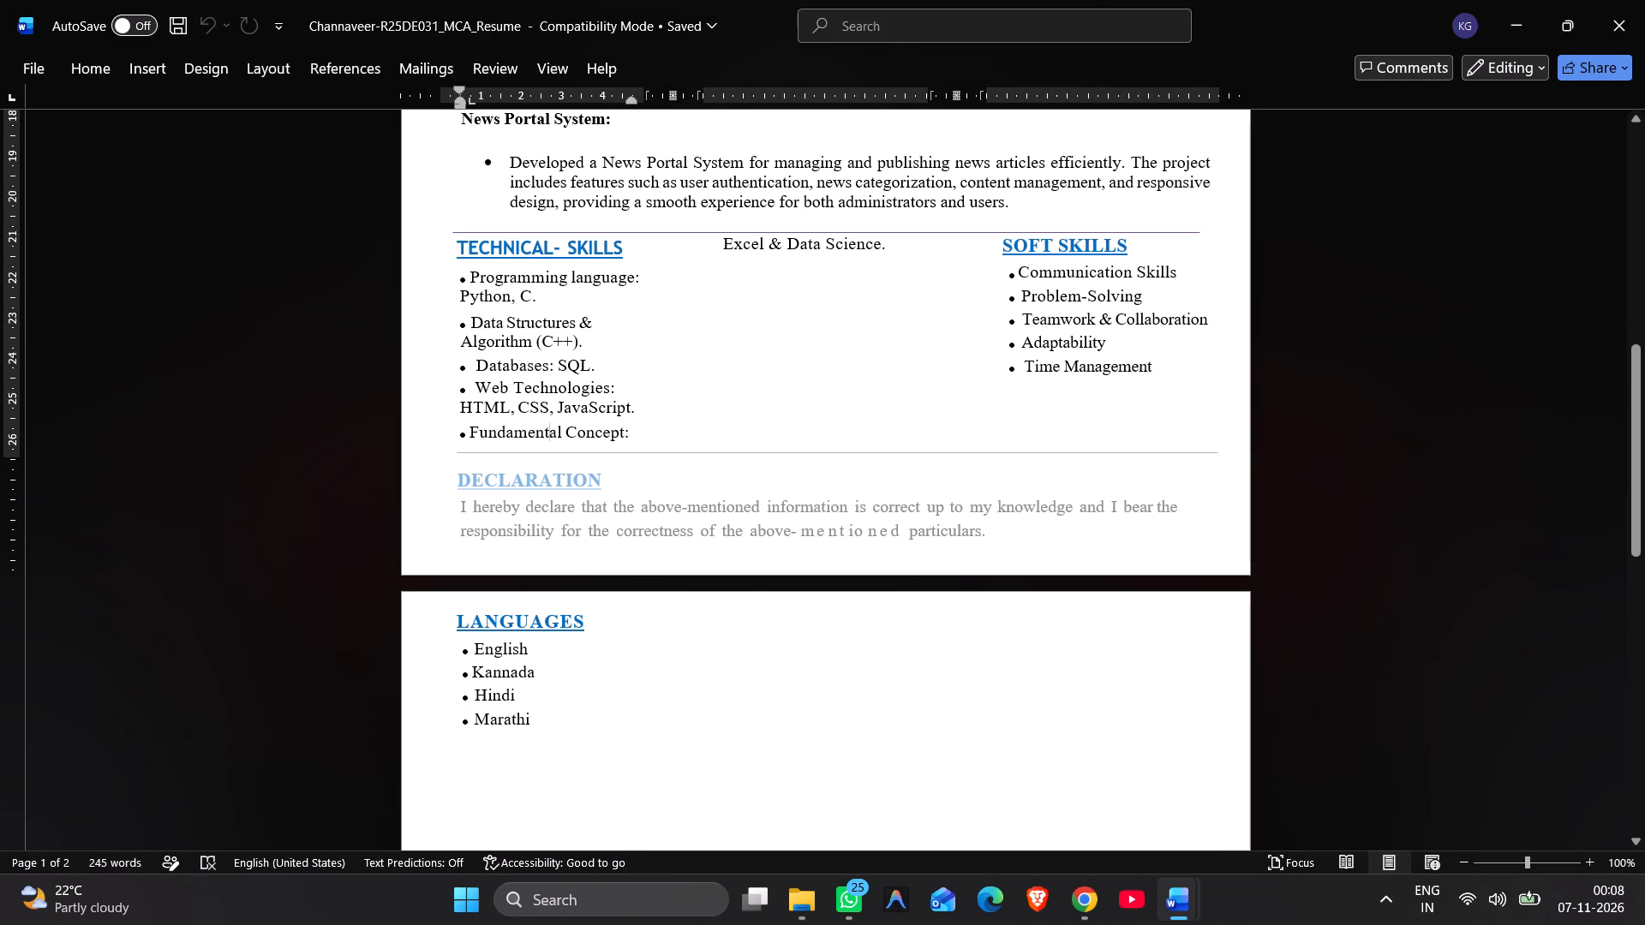
key(alt+Tab)
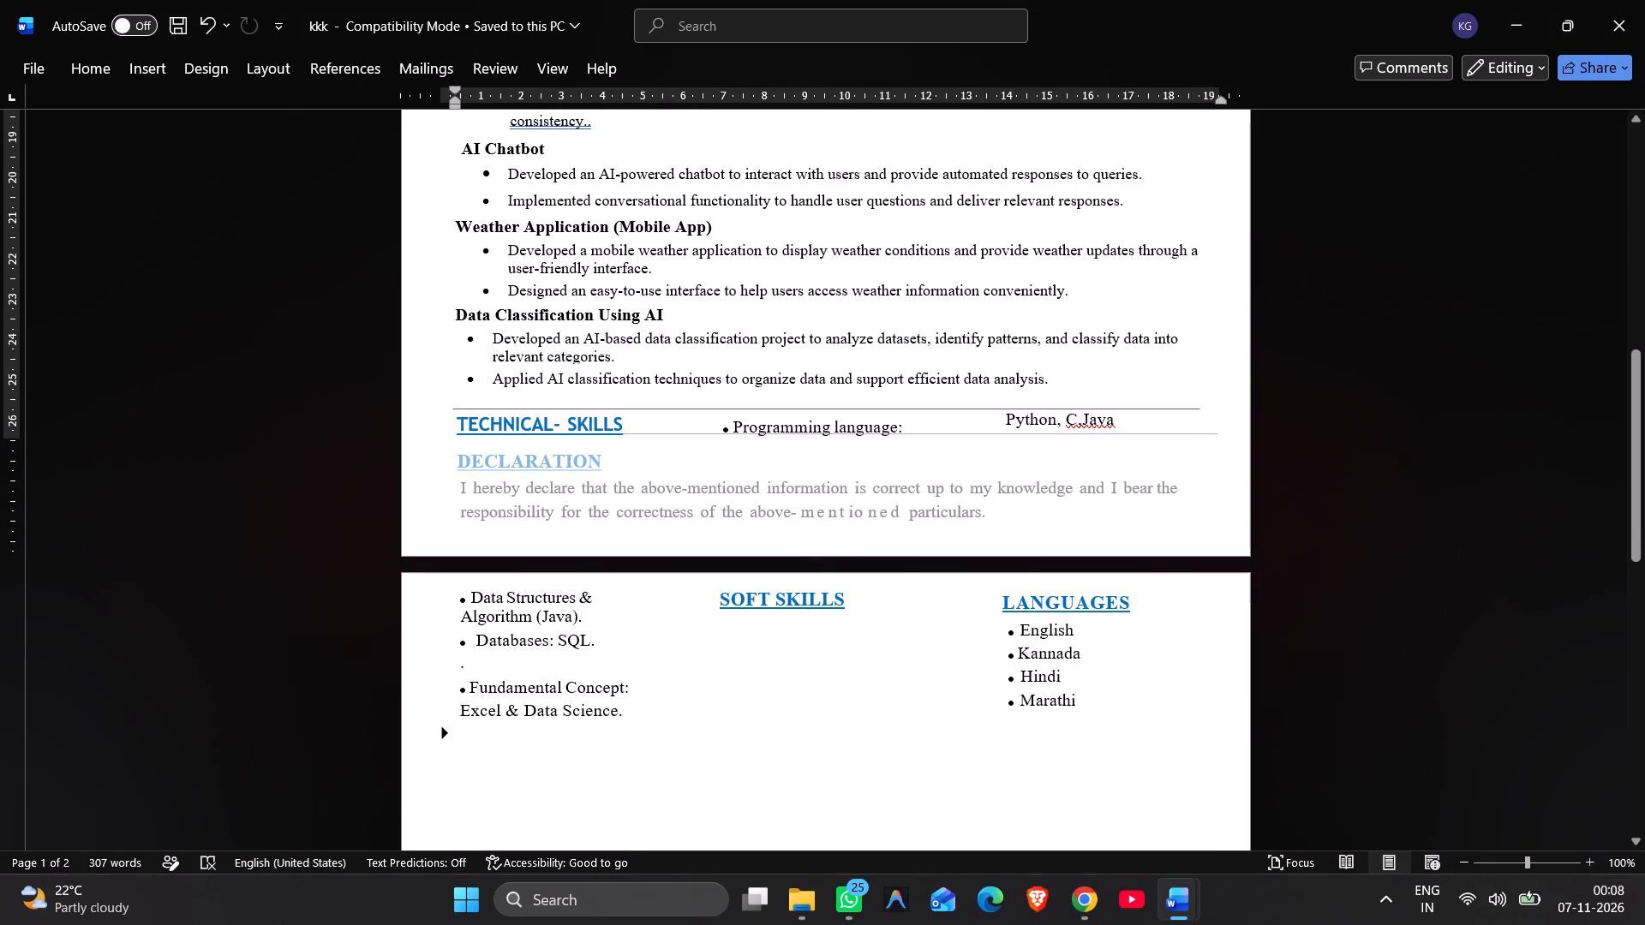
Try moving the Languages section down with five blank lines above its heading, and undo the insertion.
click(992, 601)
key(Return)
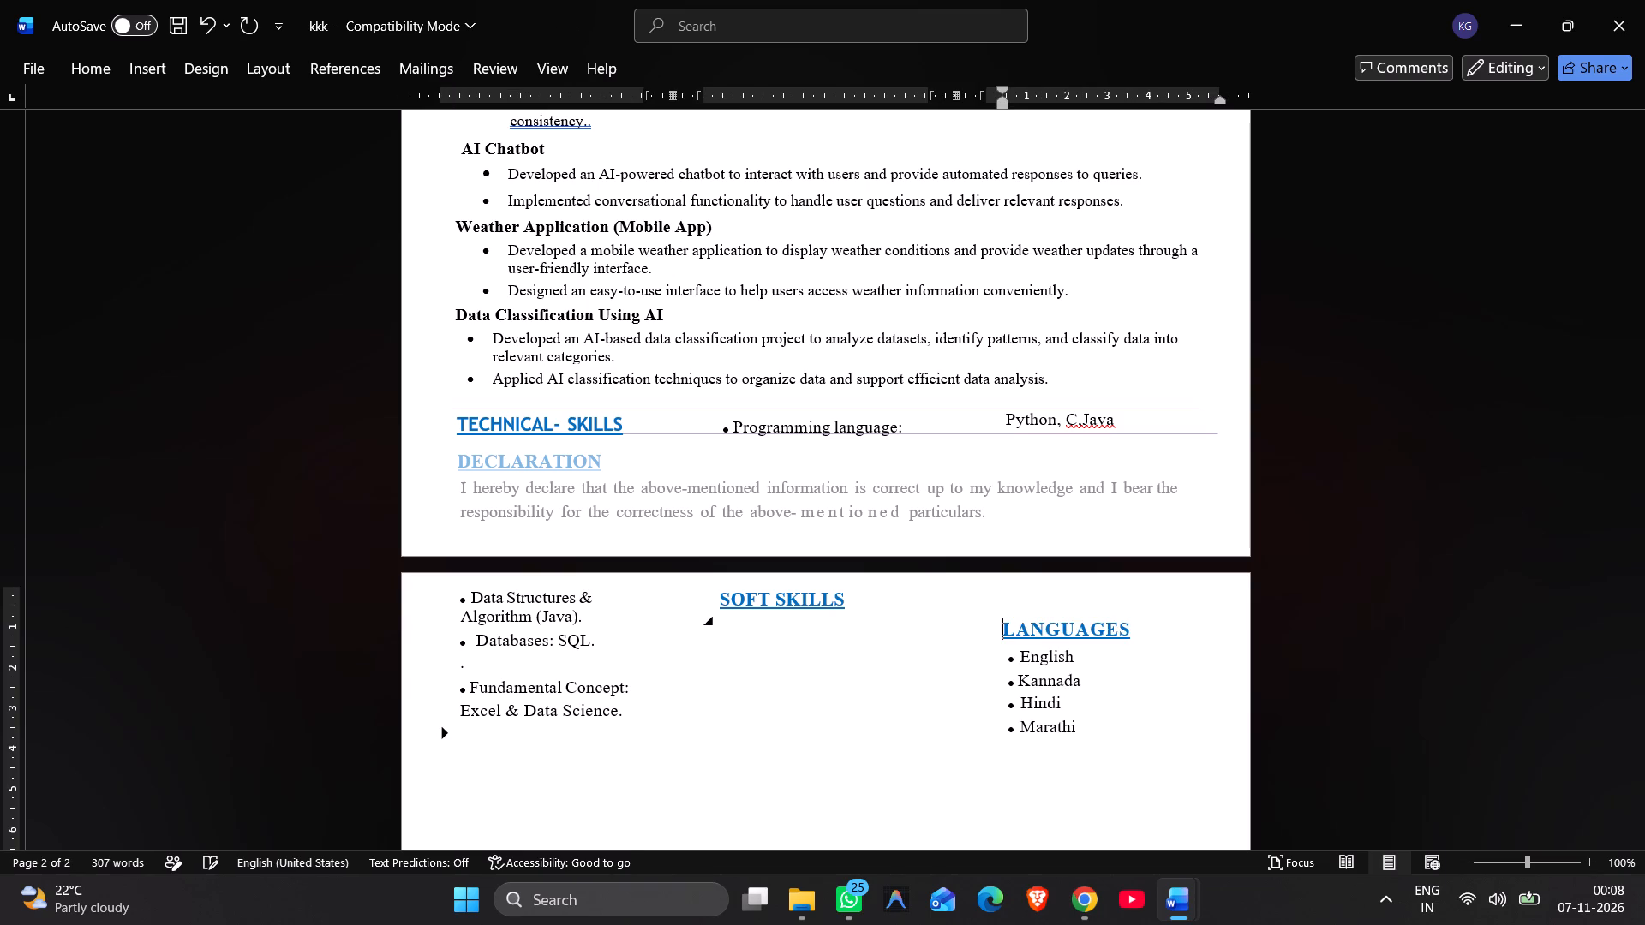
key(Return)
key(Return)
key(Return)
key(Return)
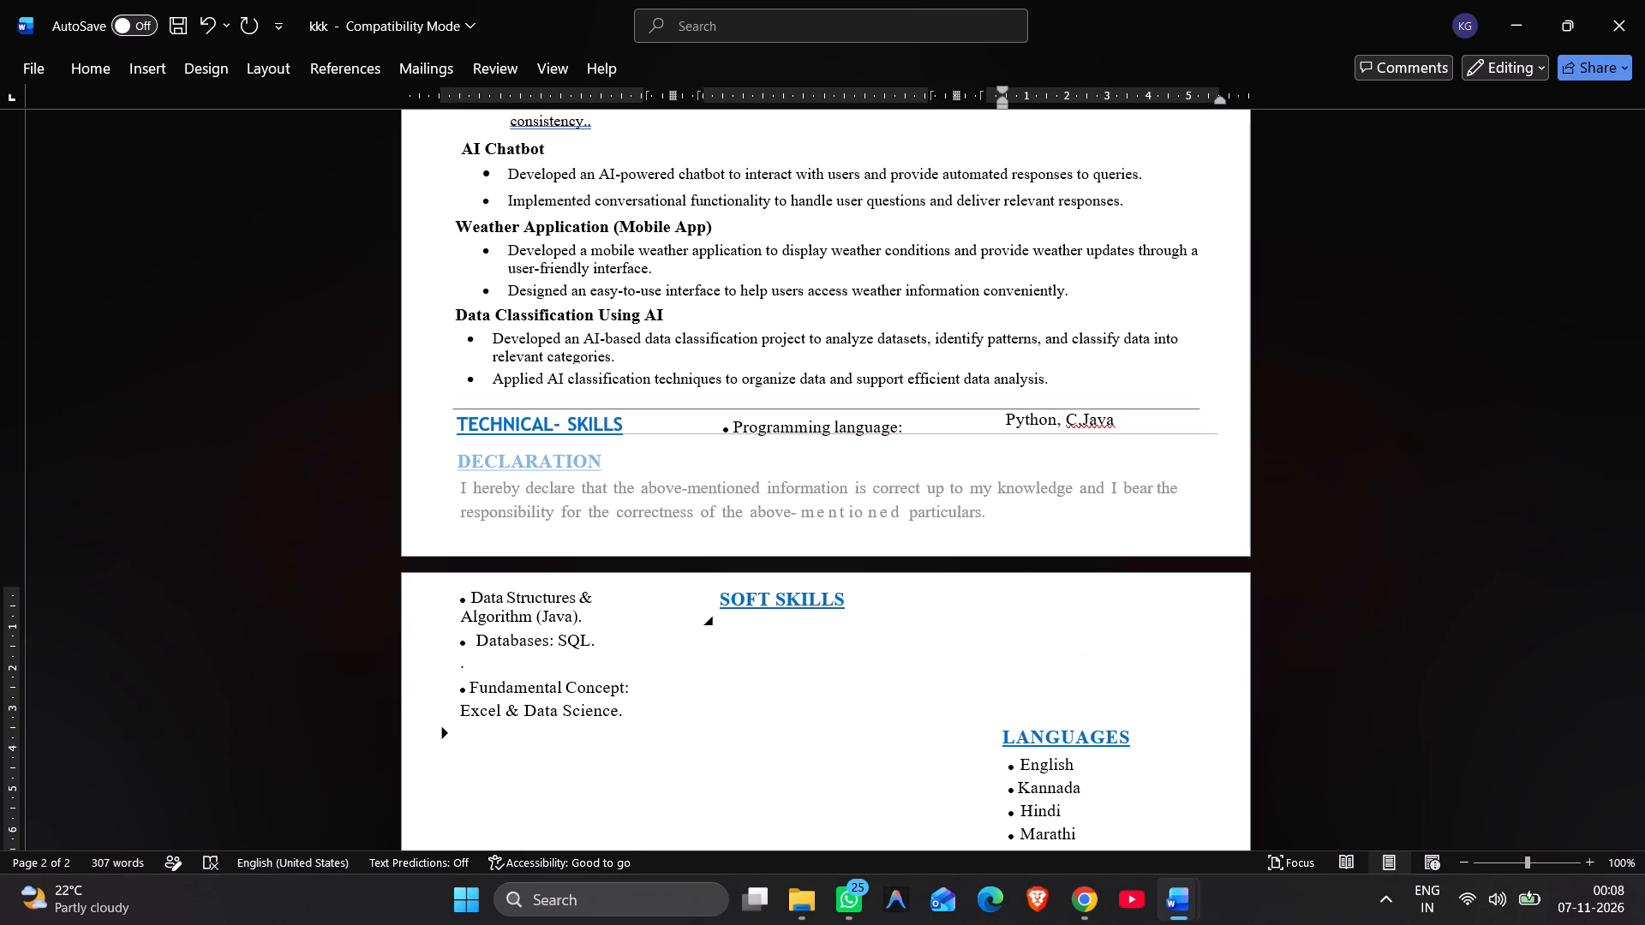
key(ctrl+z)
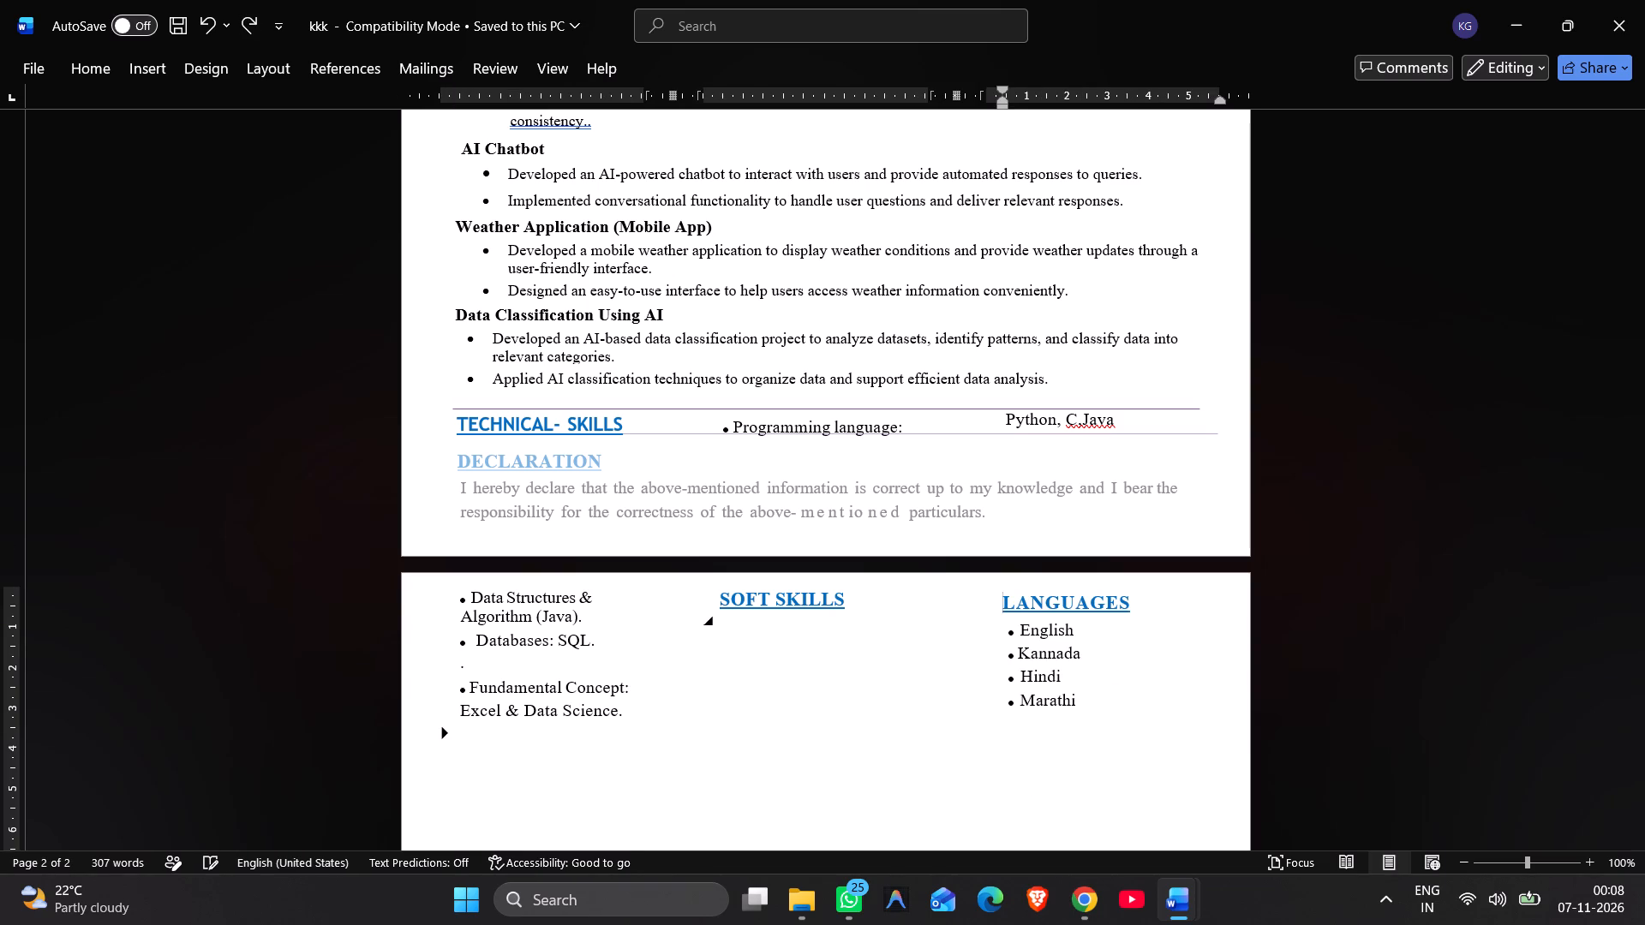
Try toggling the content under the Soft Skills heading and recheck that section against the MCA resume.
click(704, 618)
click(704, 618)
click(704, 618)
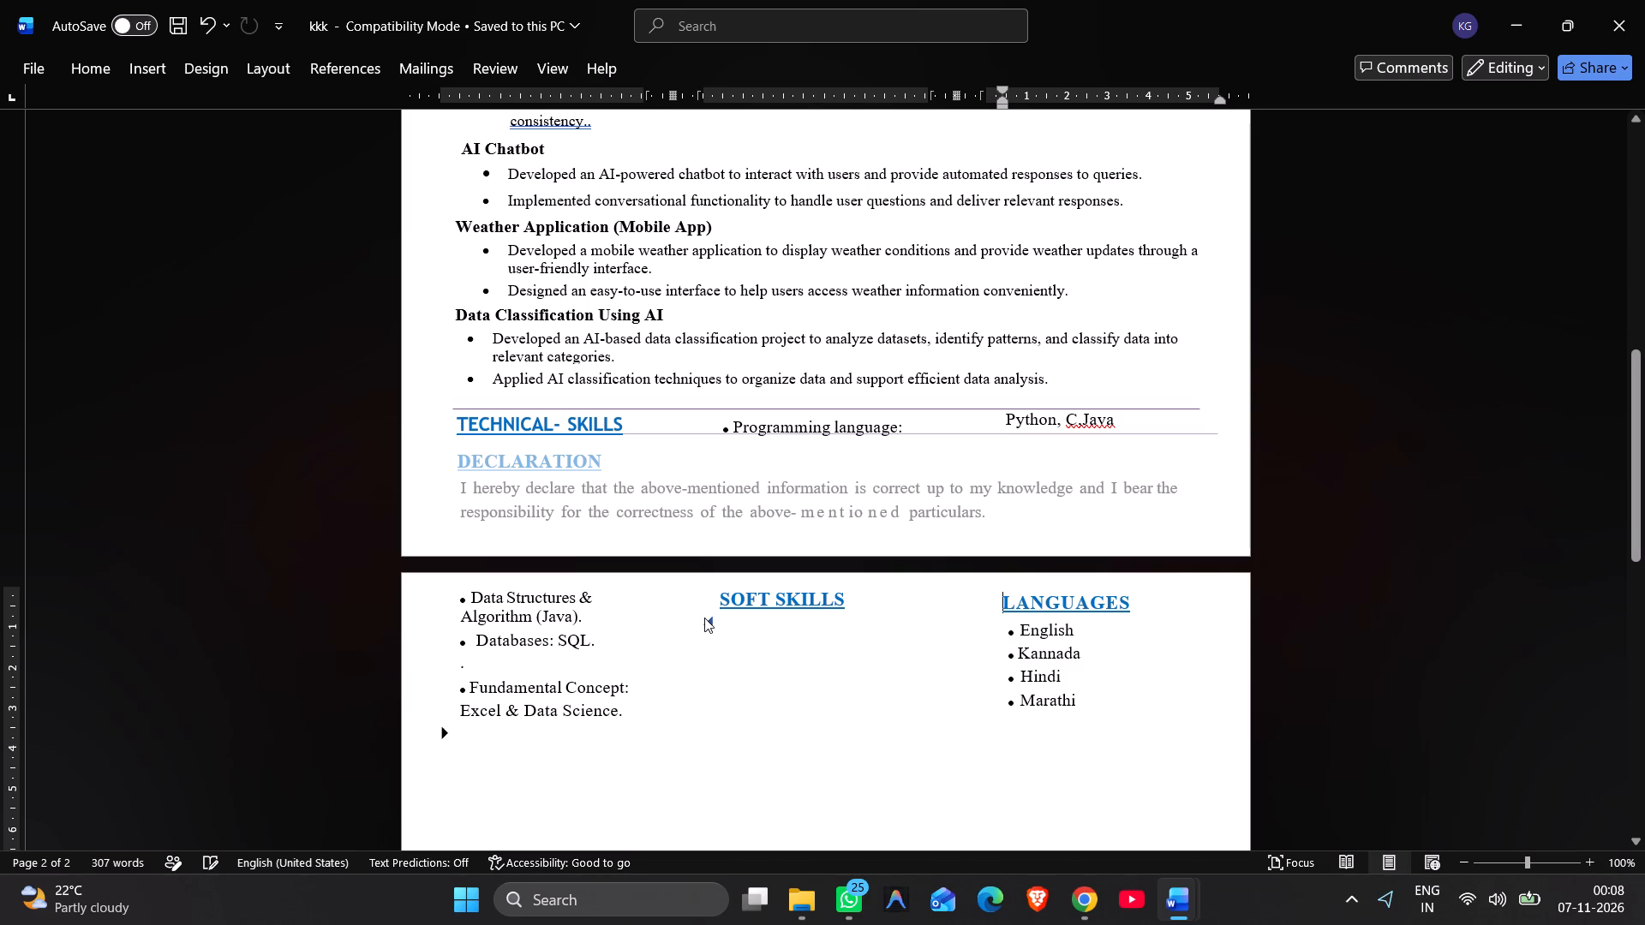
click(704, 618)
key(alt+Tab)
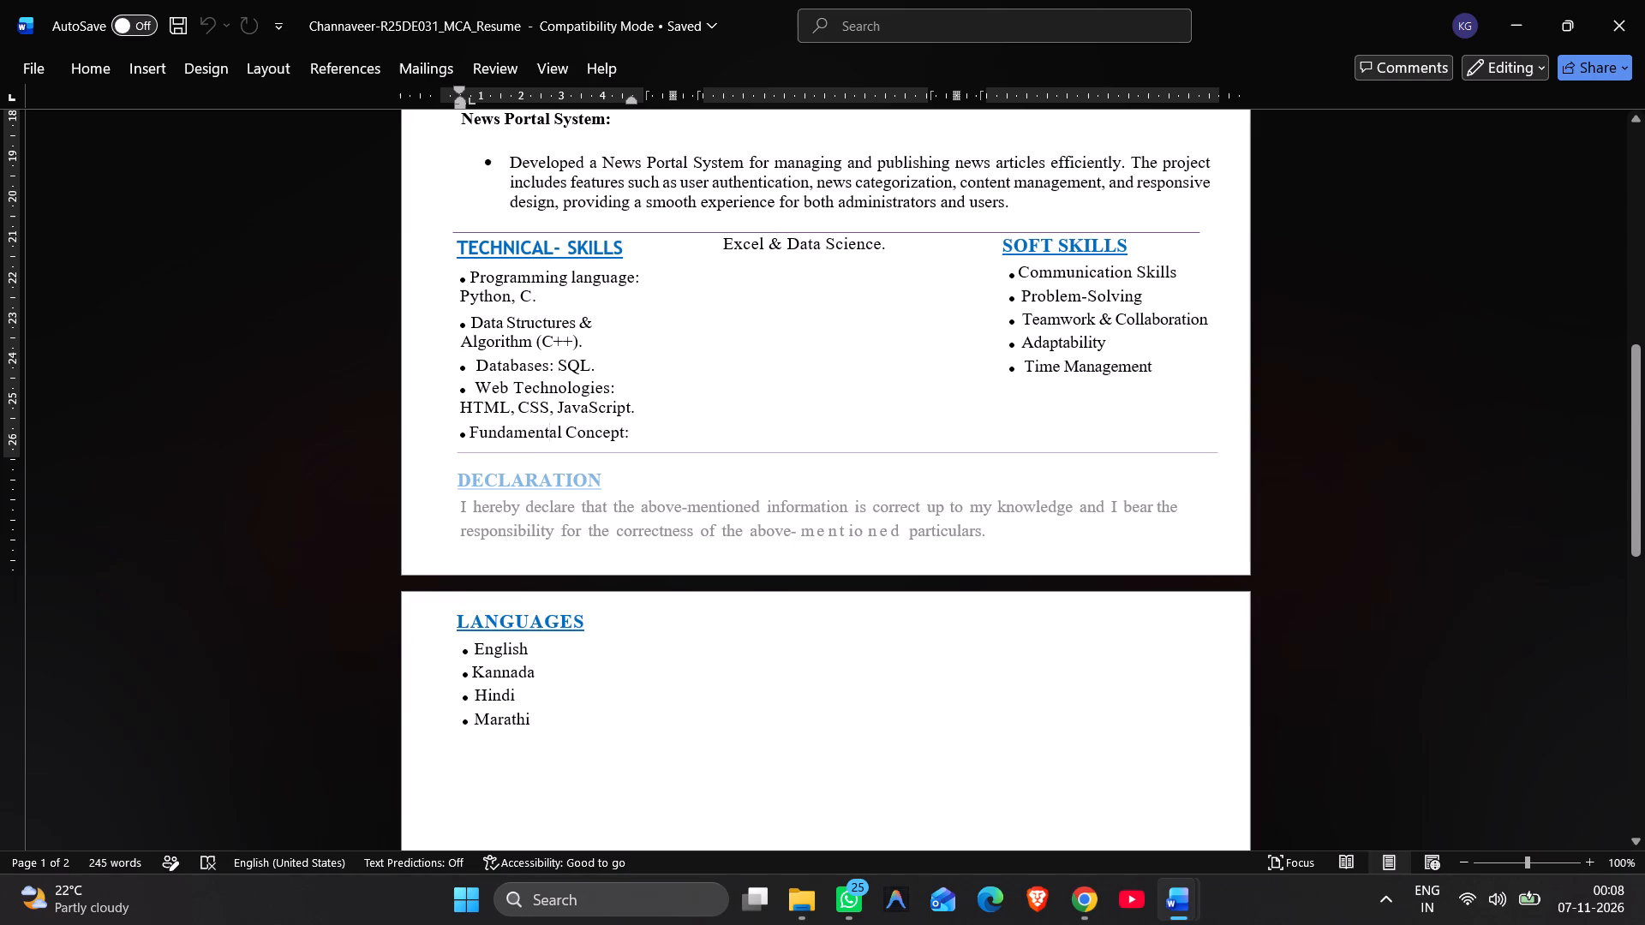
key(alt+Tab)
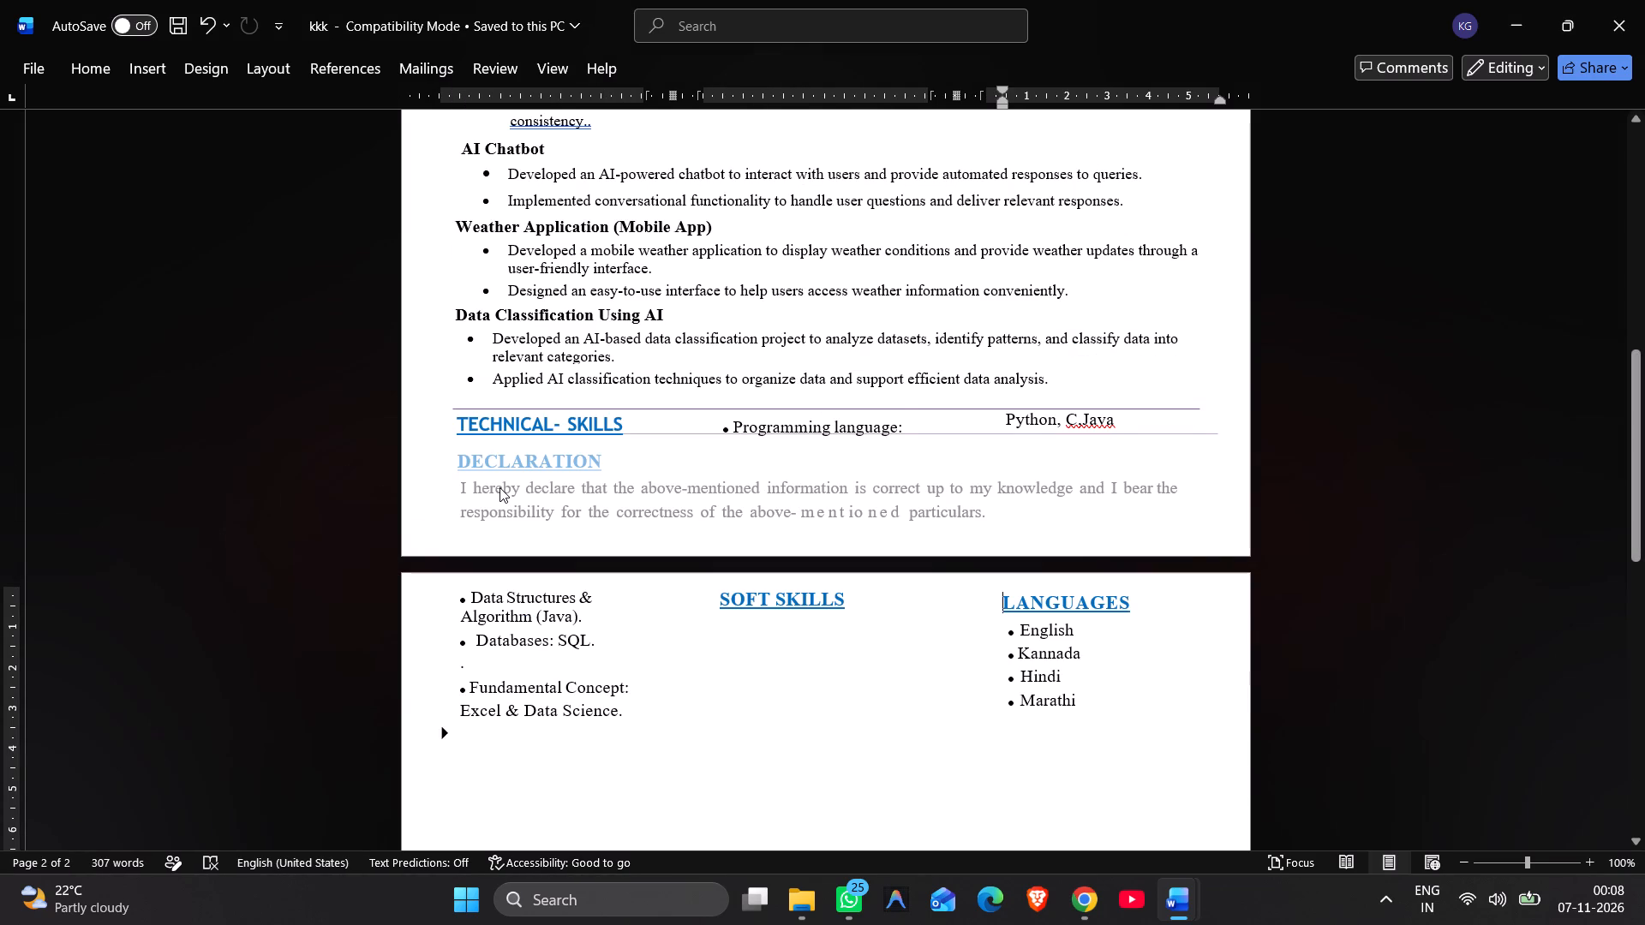
Open the footer containing the Declaration for editing and examine its placement against the skills sections on both pages.
click(499, 487)
double_click(434, 522)
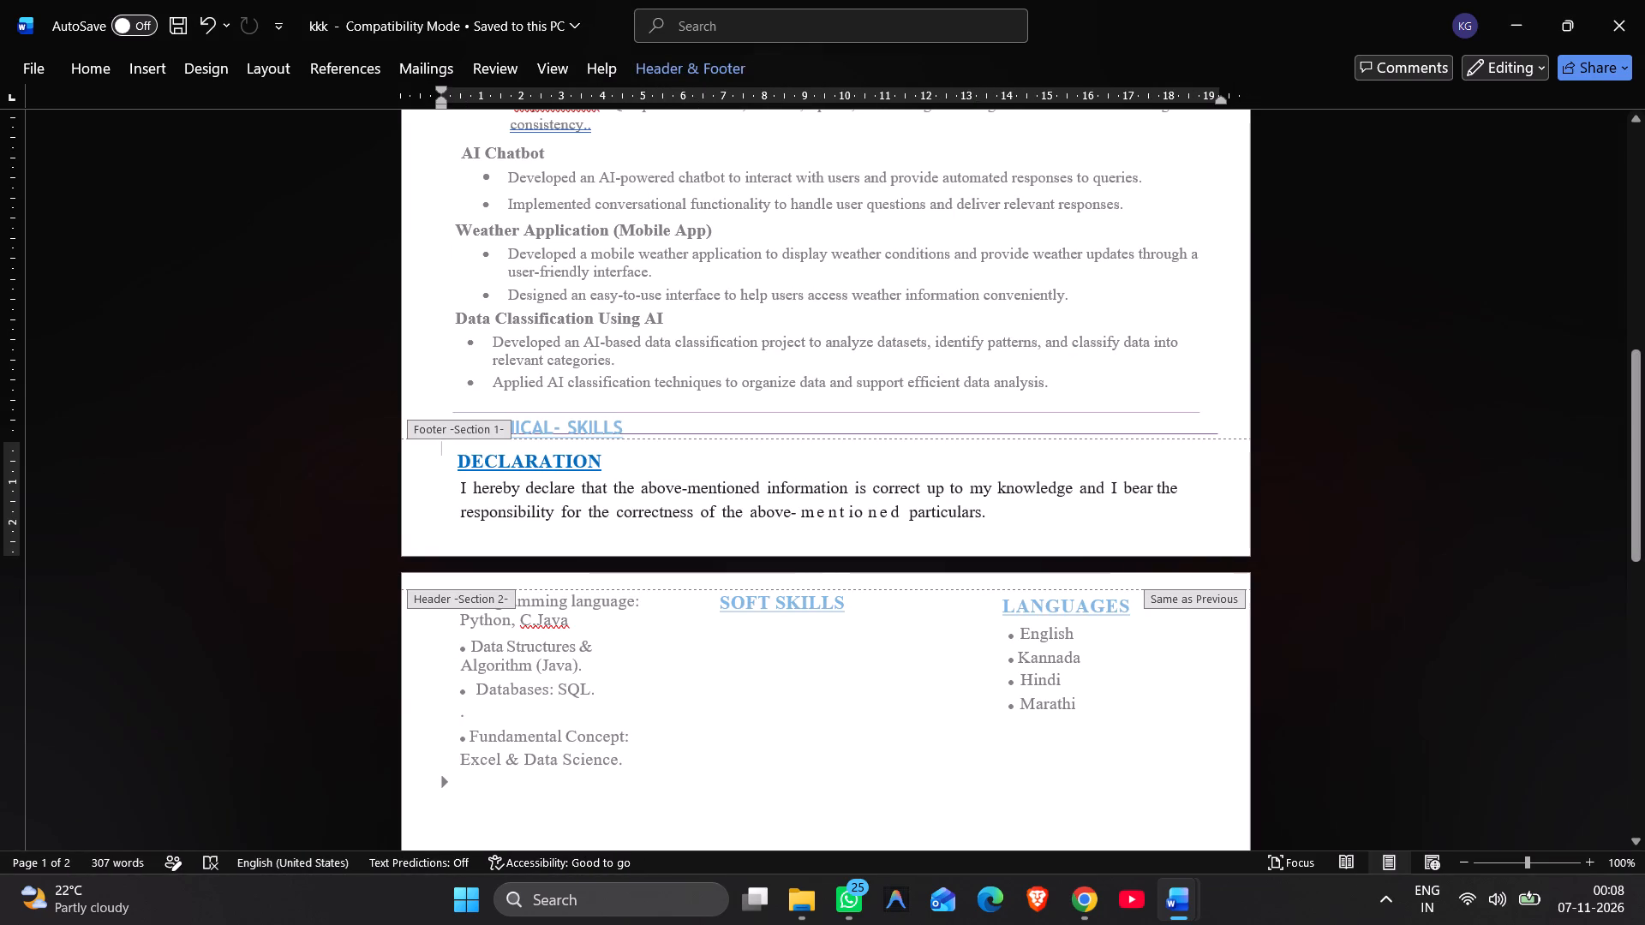
drag(560, 492, 601, 508)
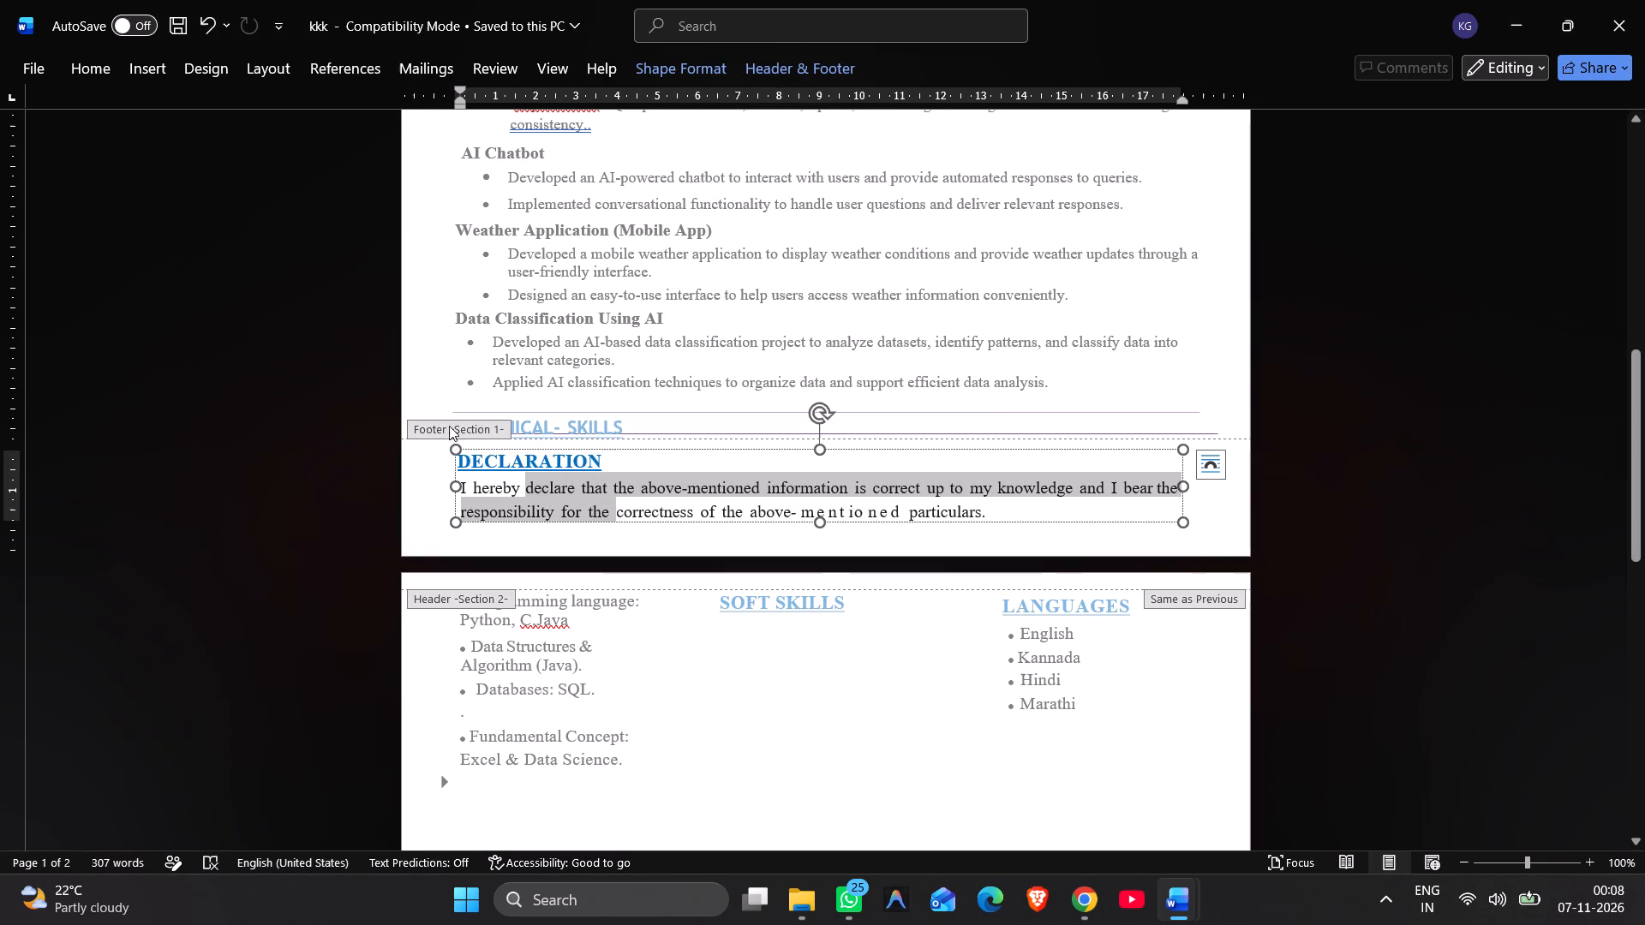
drag(447, 421, 446, 612)
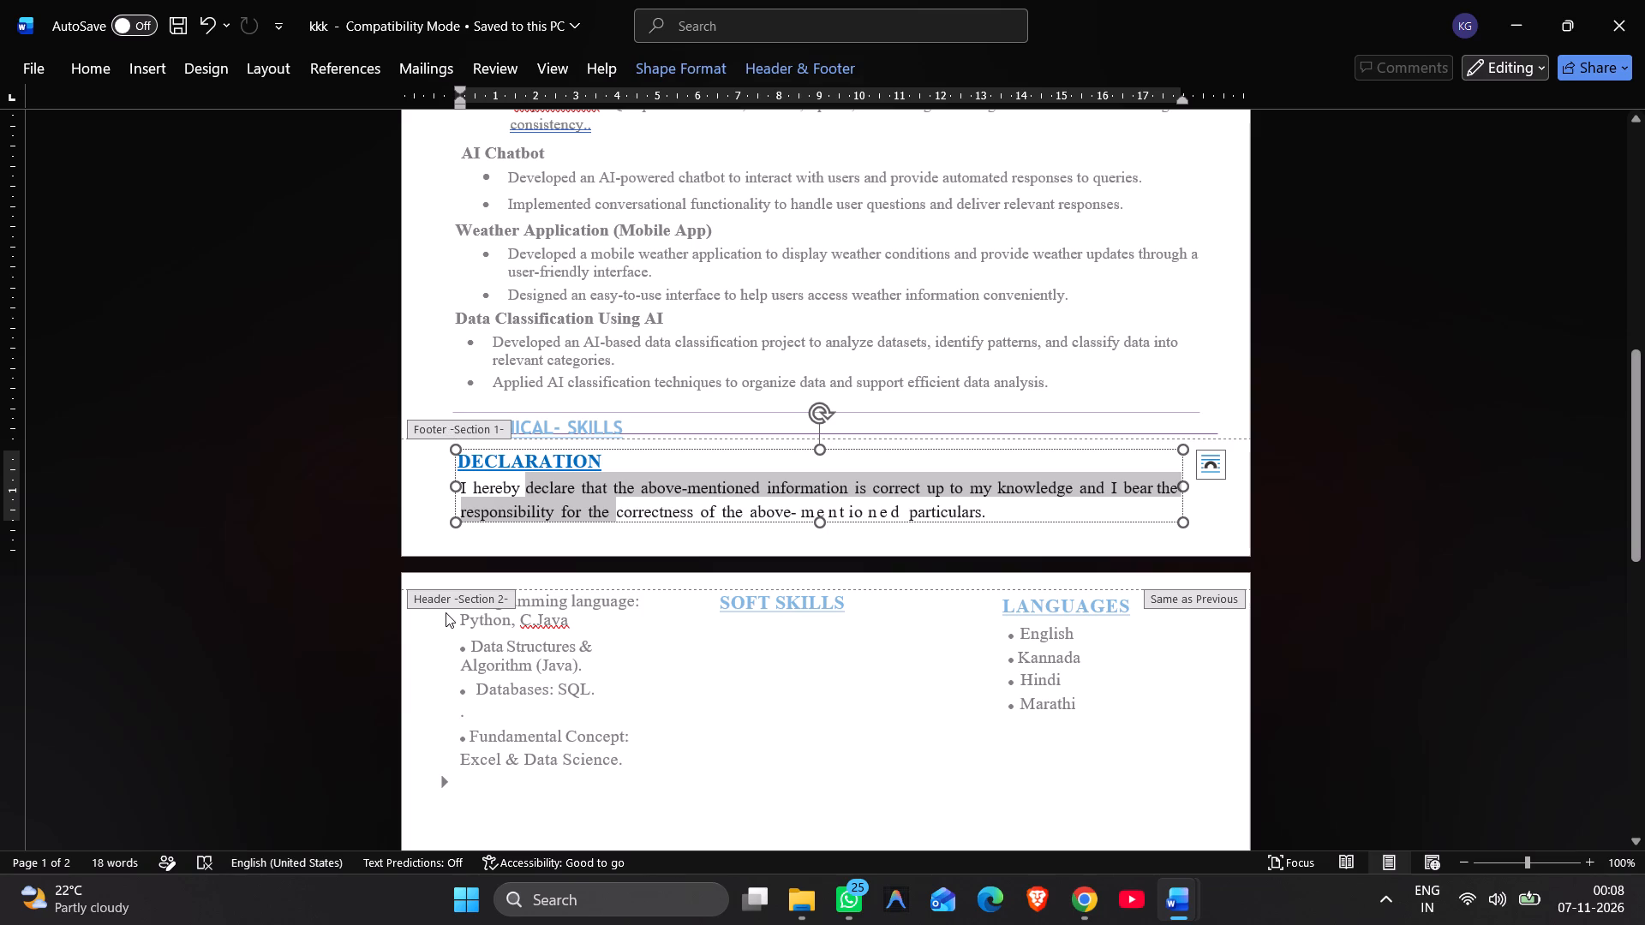
click(898, 735)
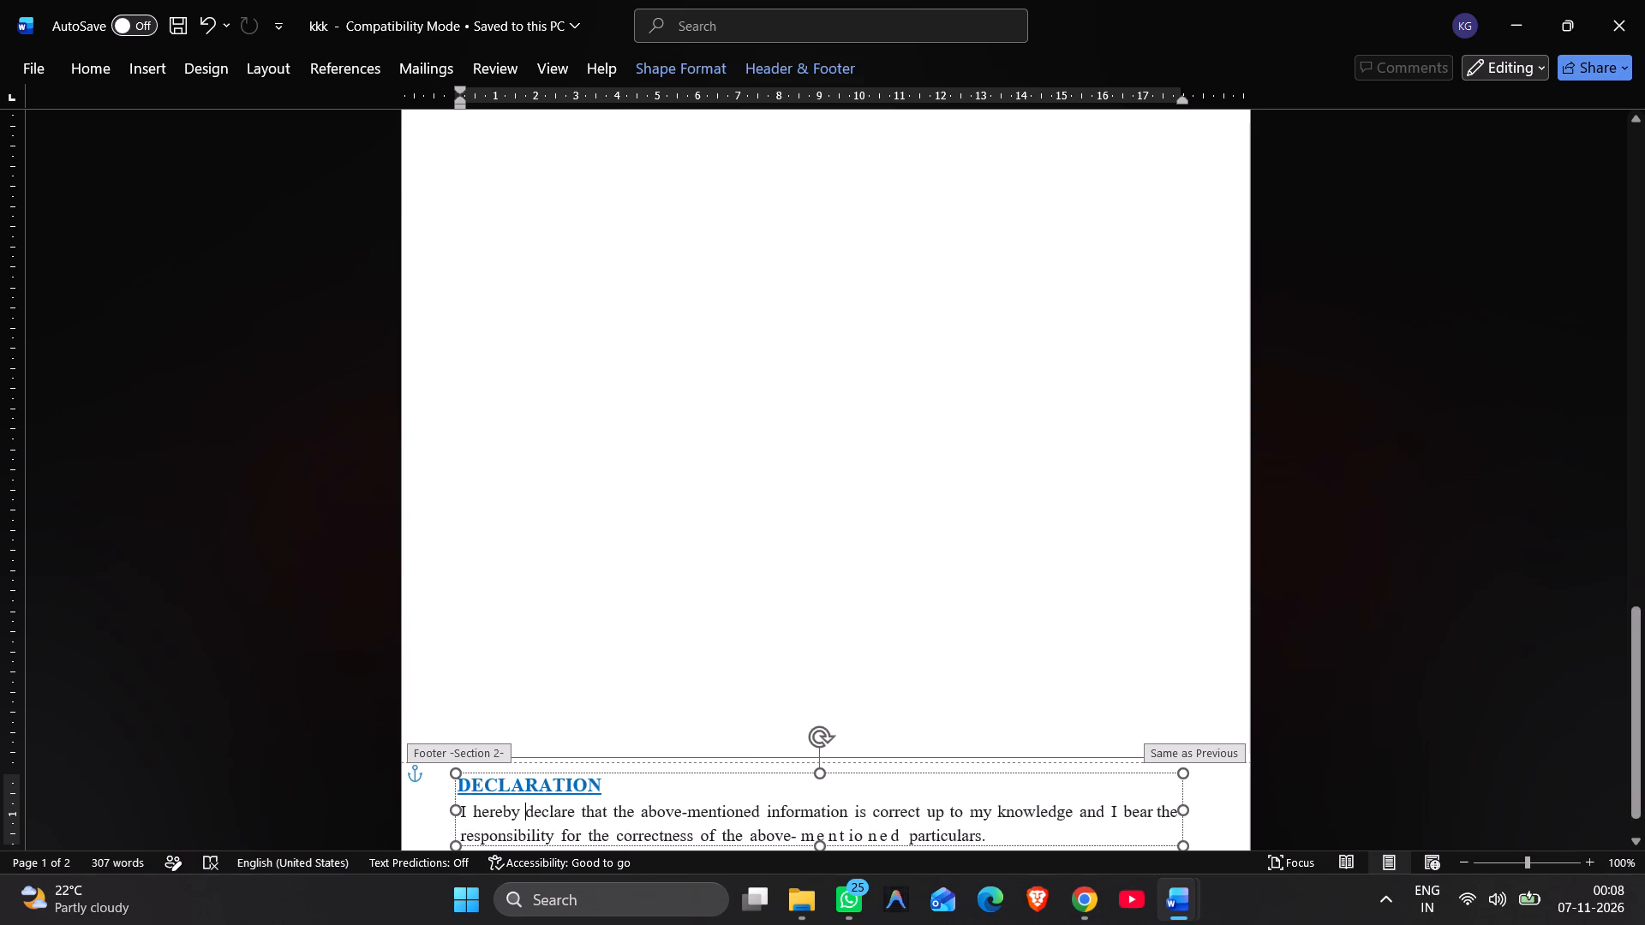
scroll(516, 803, down, 11)
scroll(516, 803, up, 5)
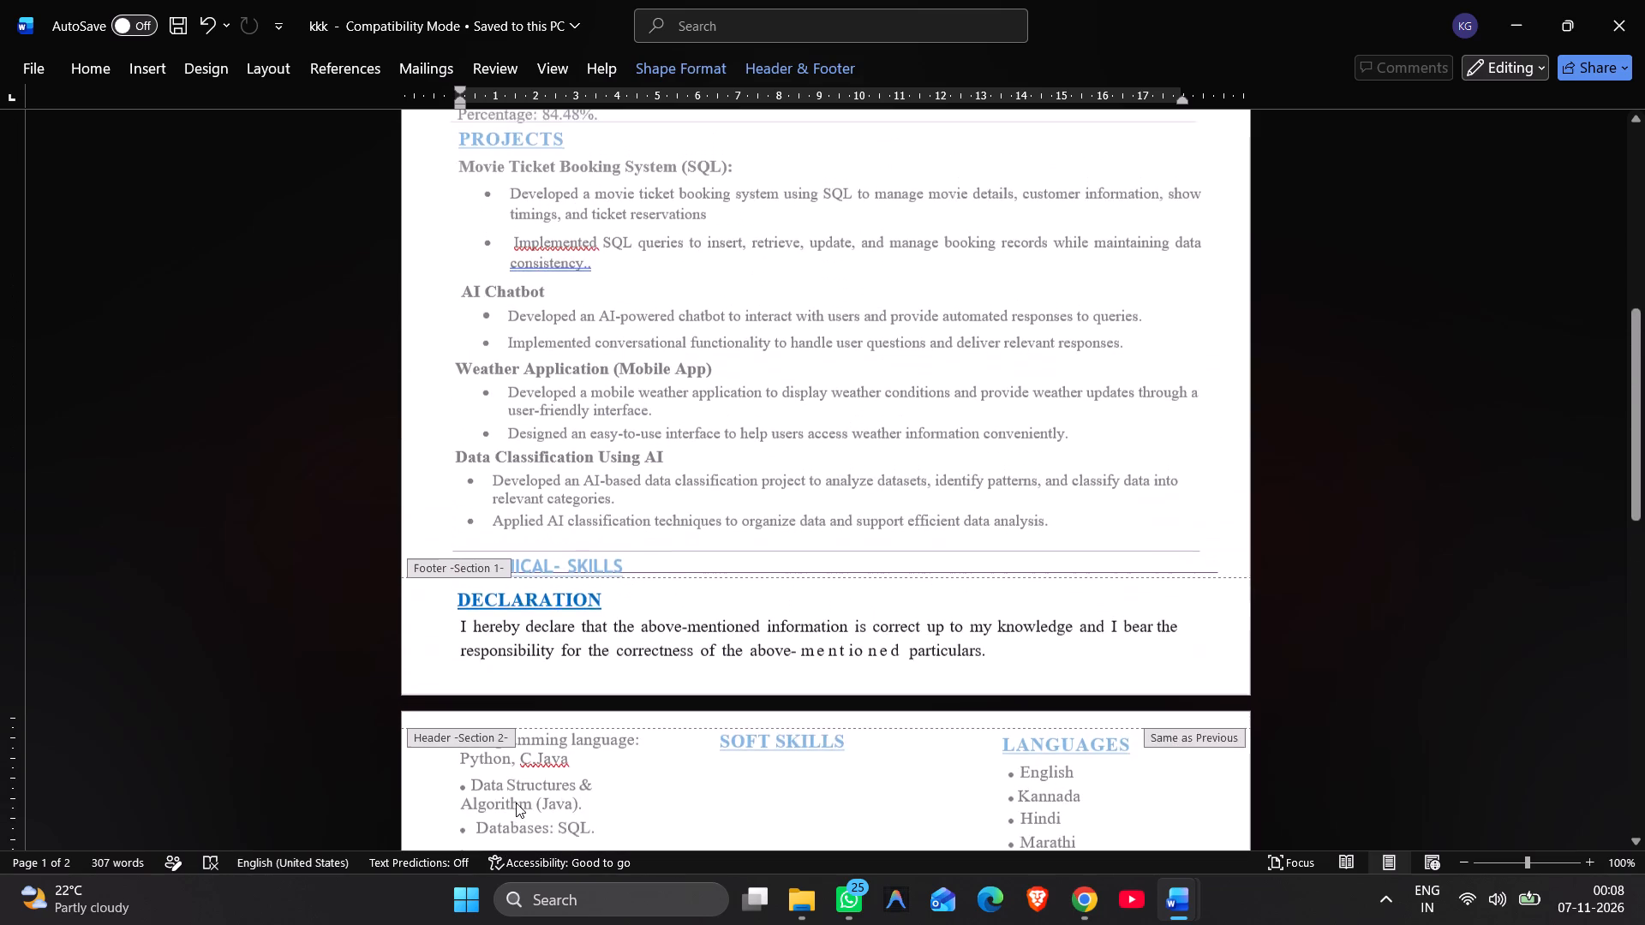
scroll(516, 803, down, 1)
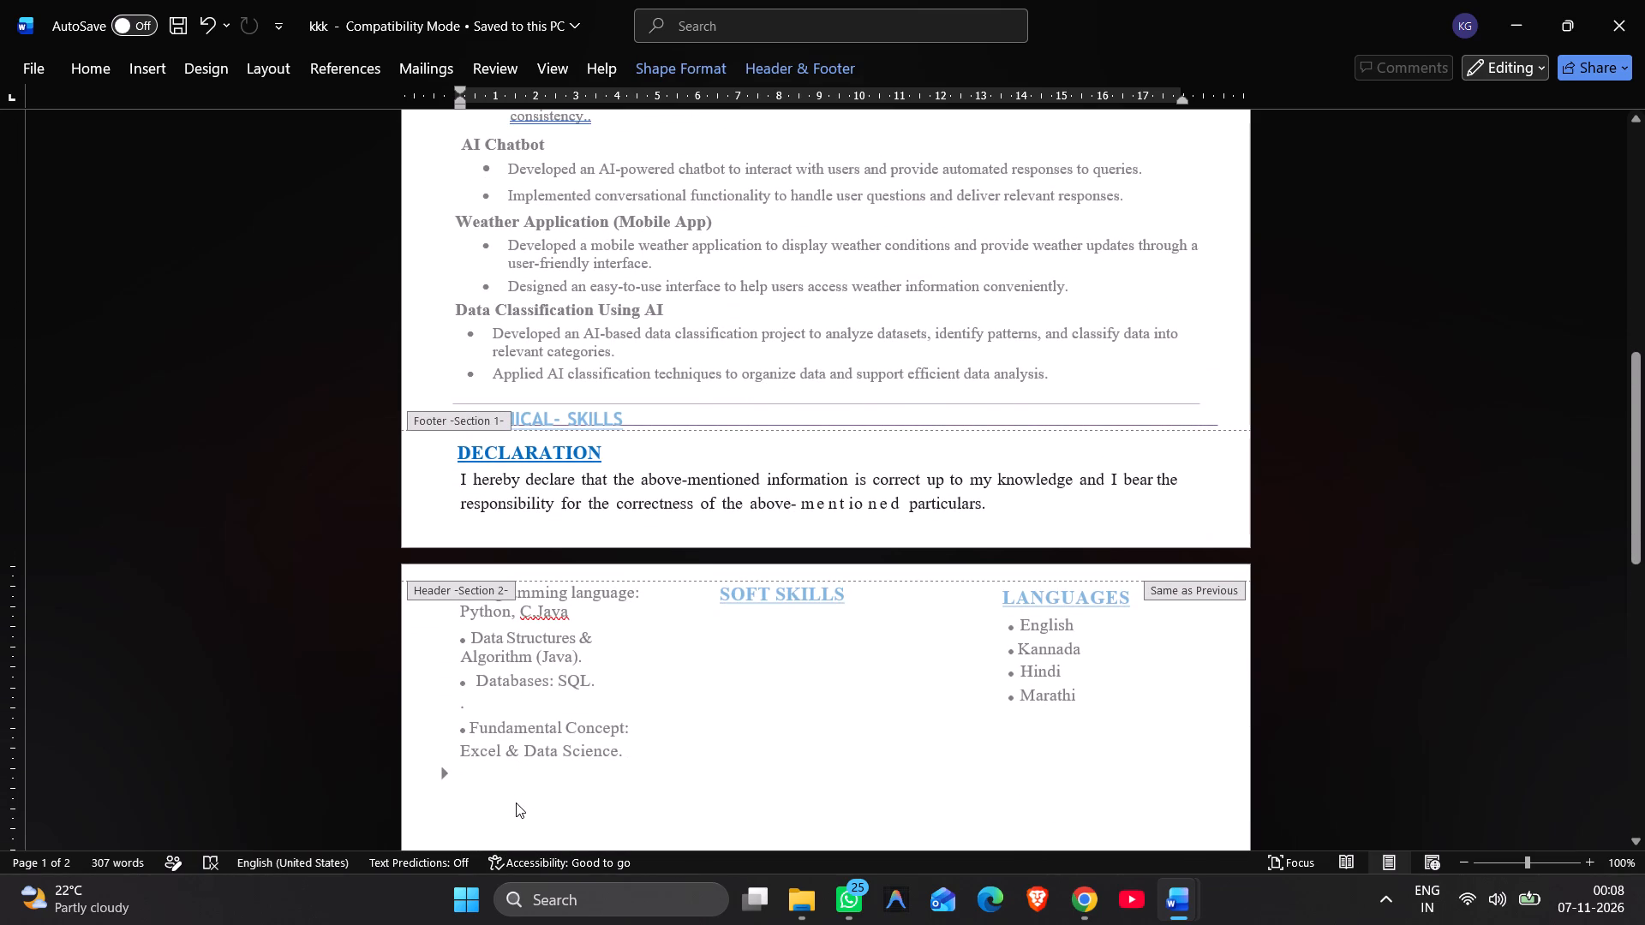
Undo the last five edits in the kkk resume.
key(ctrl+z)
key(ctrl+z)
key(ctrl+z)
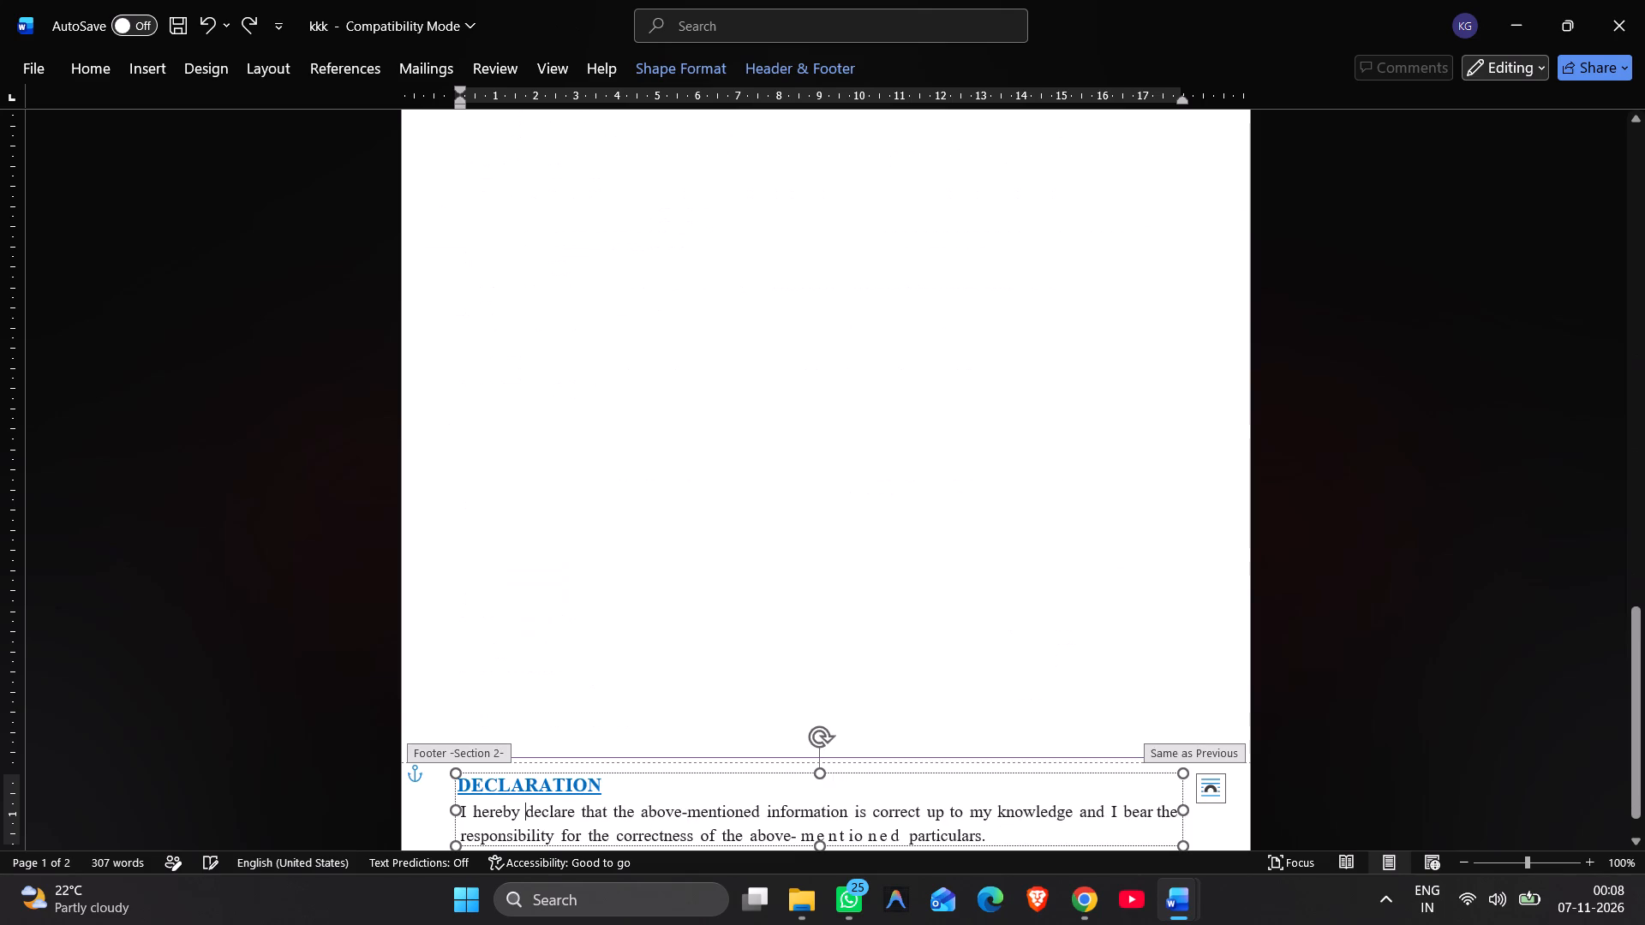
key(ctrl+z)
key(ctrl+z)
scroll(516, 803, up, 3)
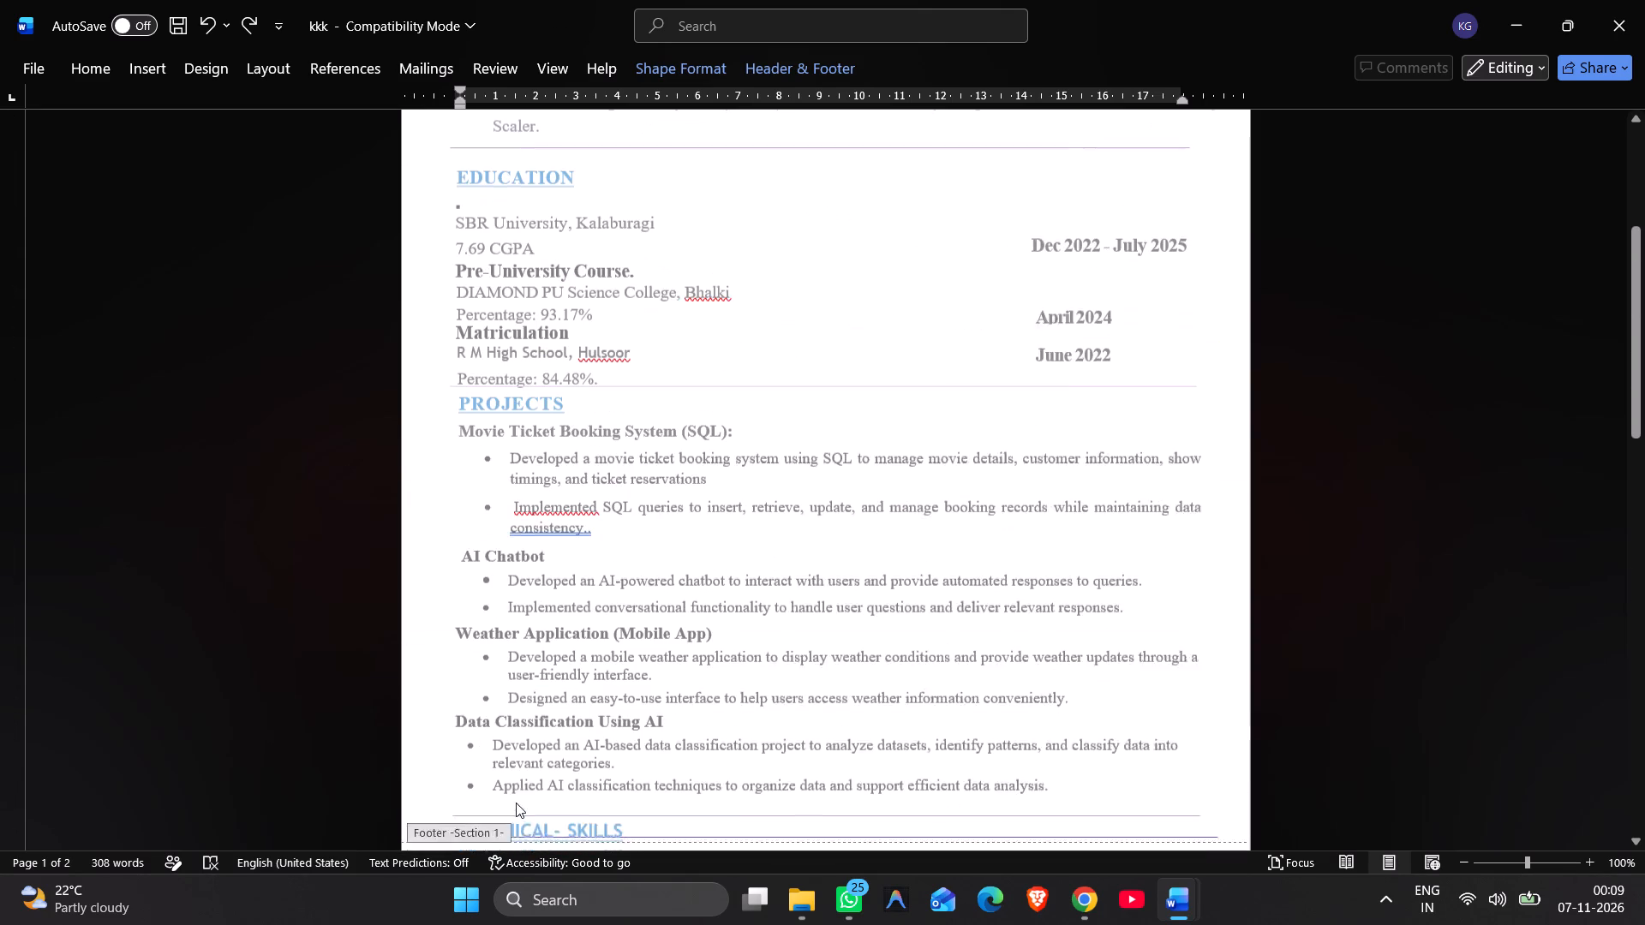
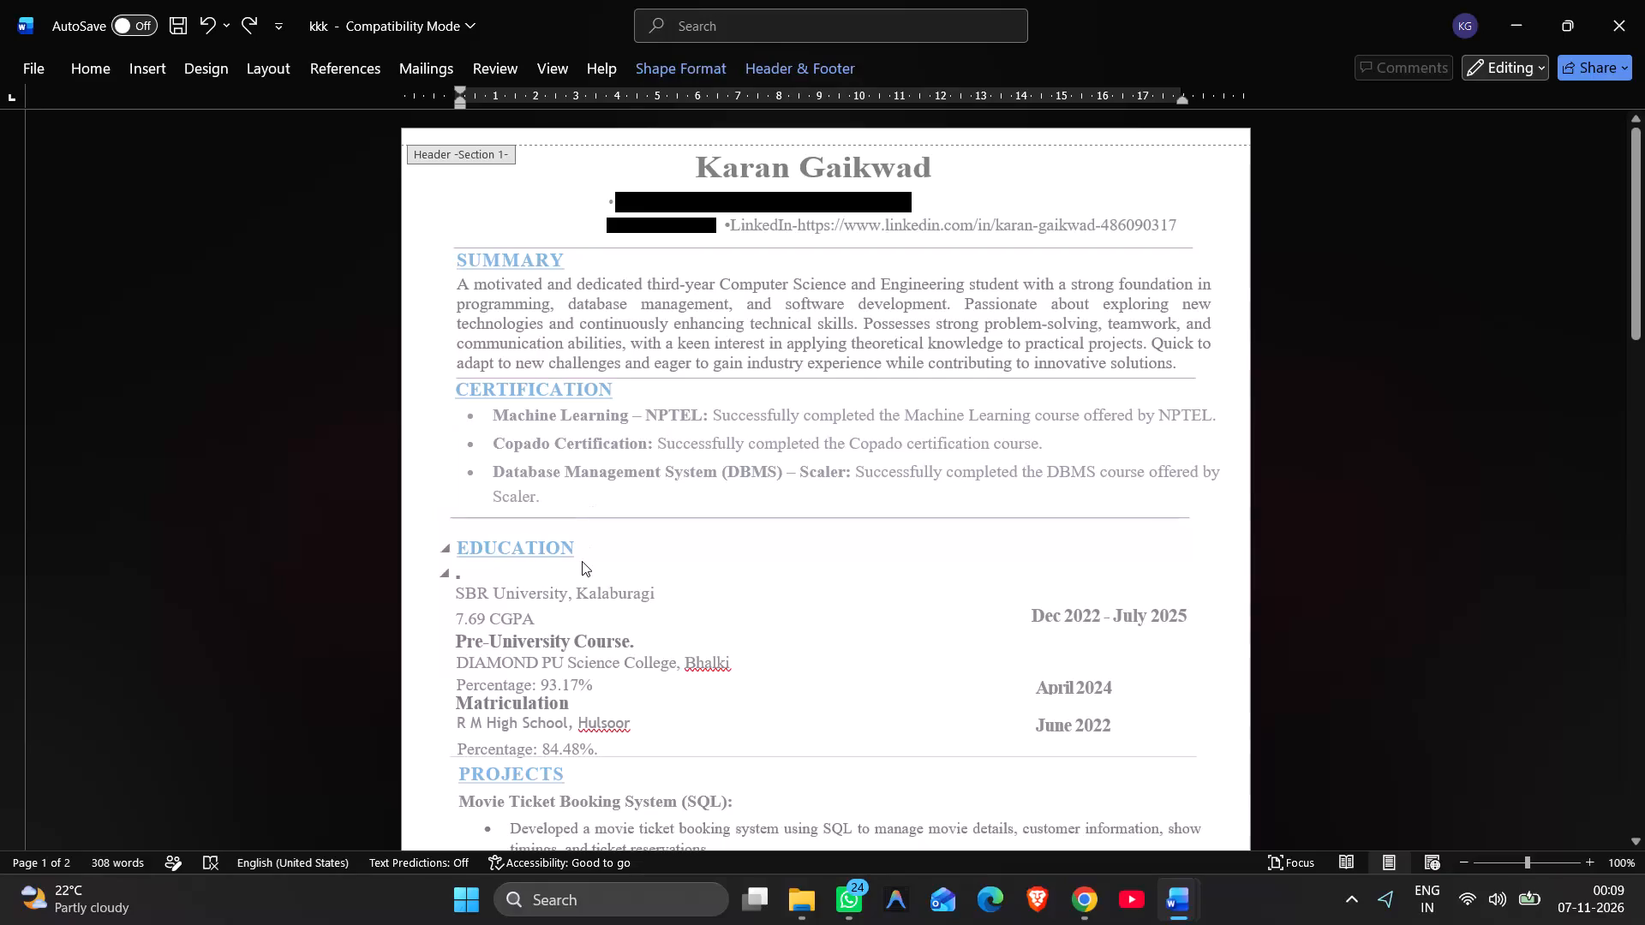
Undo the earlier batch of edits in the kkk resume and return from the footer to the body text.
key(ctrl+a)
key(ctrl+z)
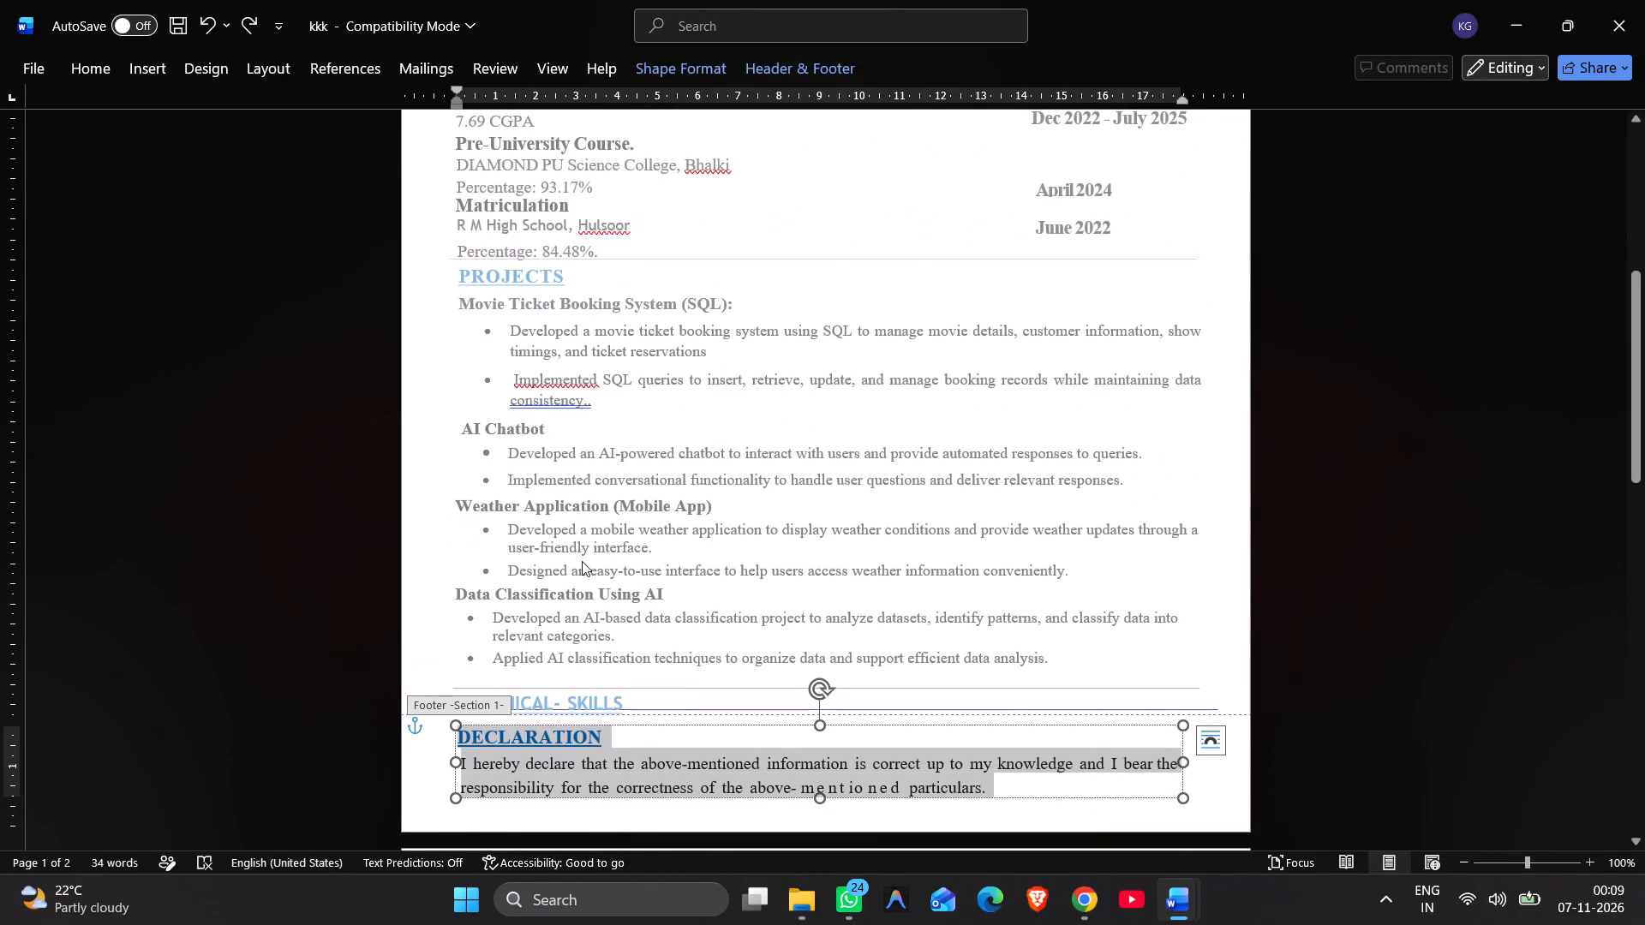
key(ctrl+z)
key(ctrl+z)
key(ctrl+z)
key(ctrl+z)
key(ctrl+z)
key(ctrl+z)
key(ctrl+z)
key(ctrl+z)
key(ctrl+z)
key(ctrl+z)
click(588, 438)
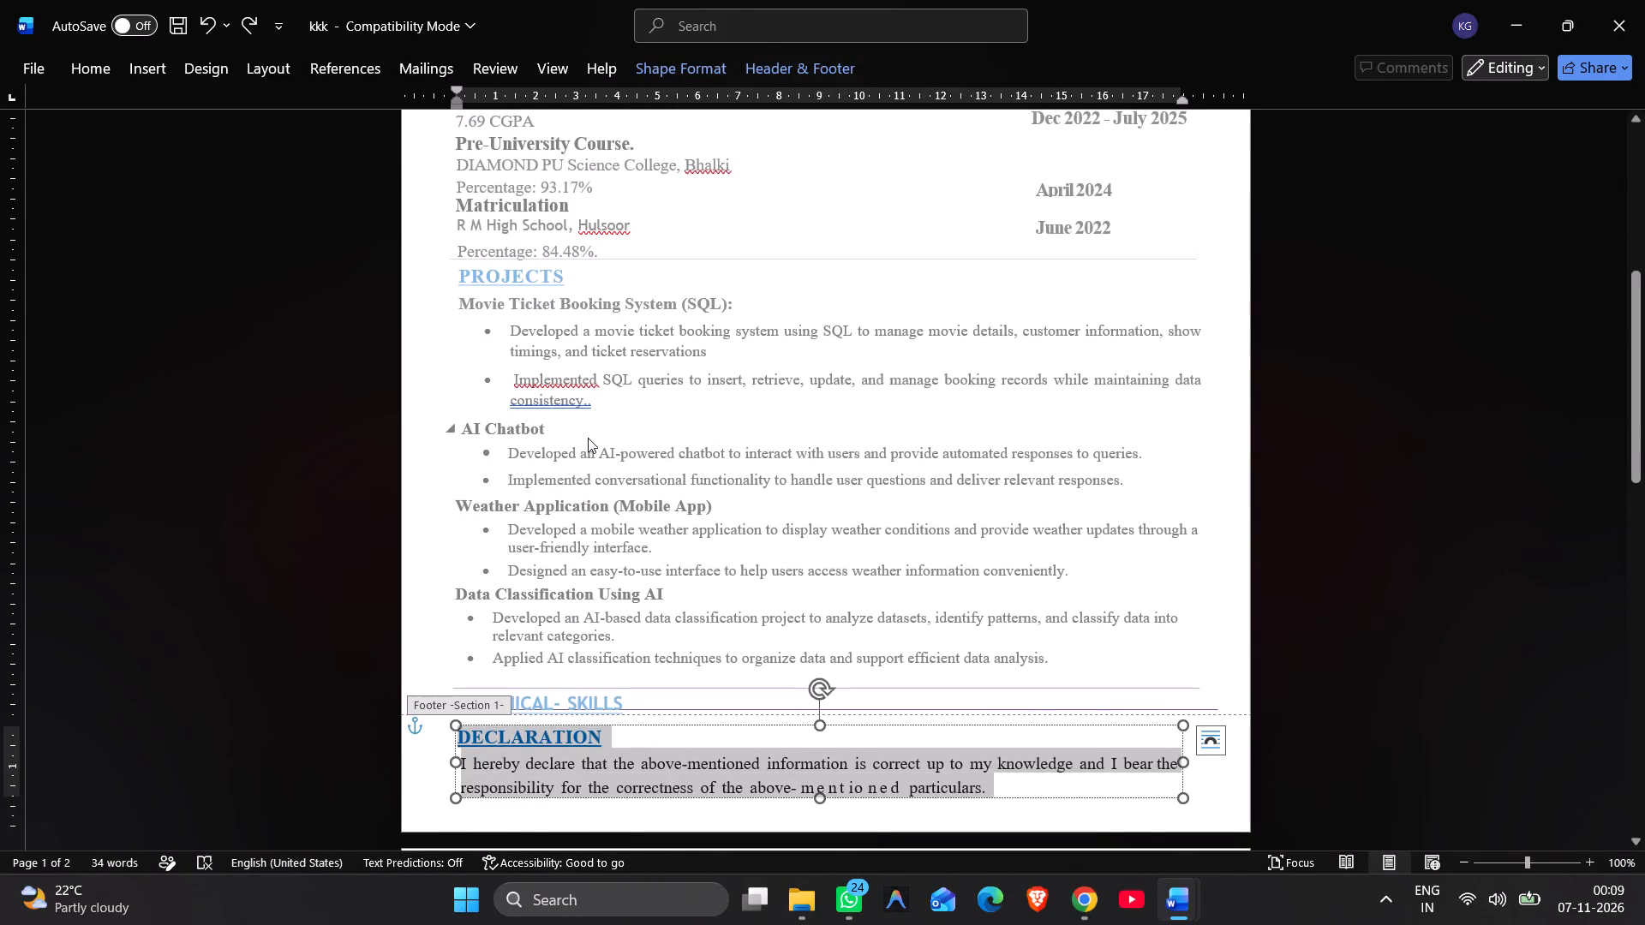
click(588, 438)
triple_click(688, 670)
click(688, 670)
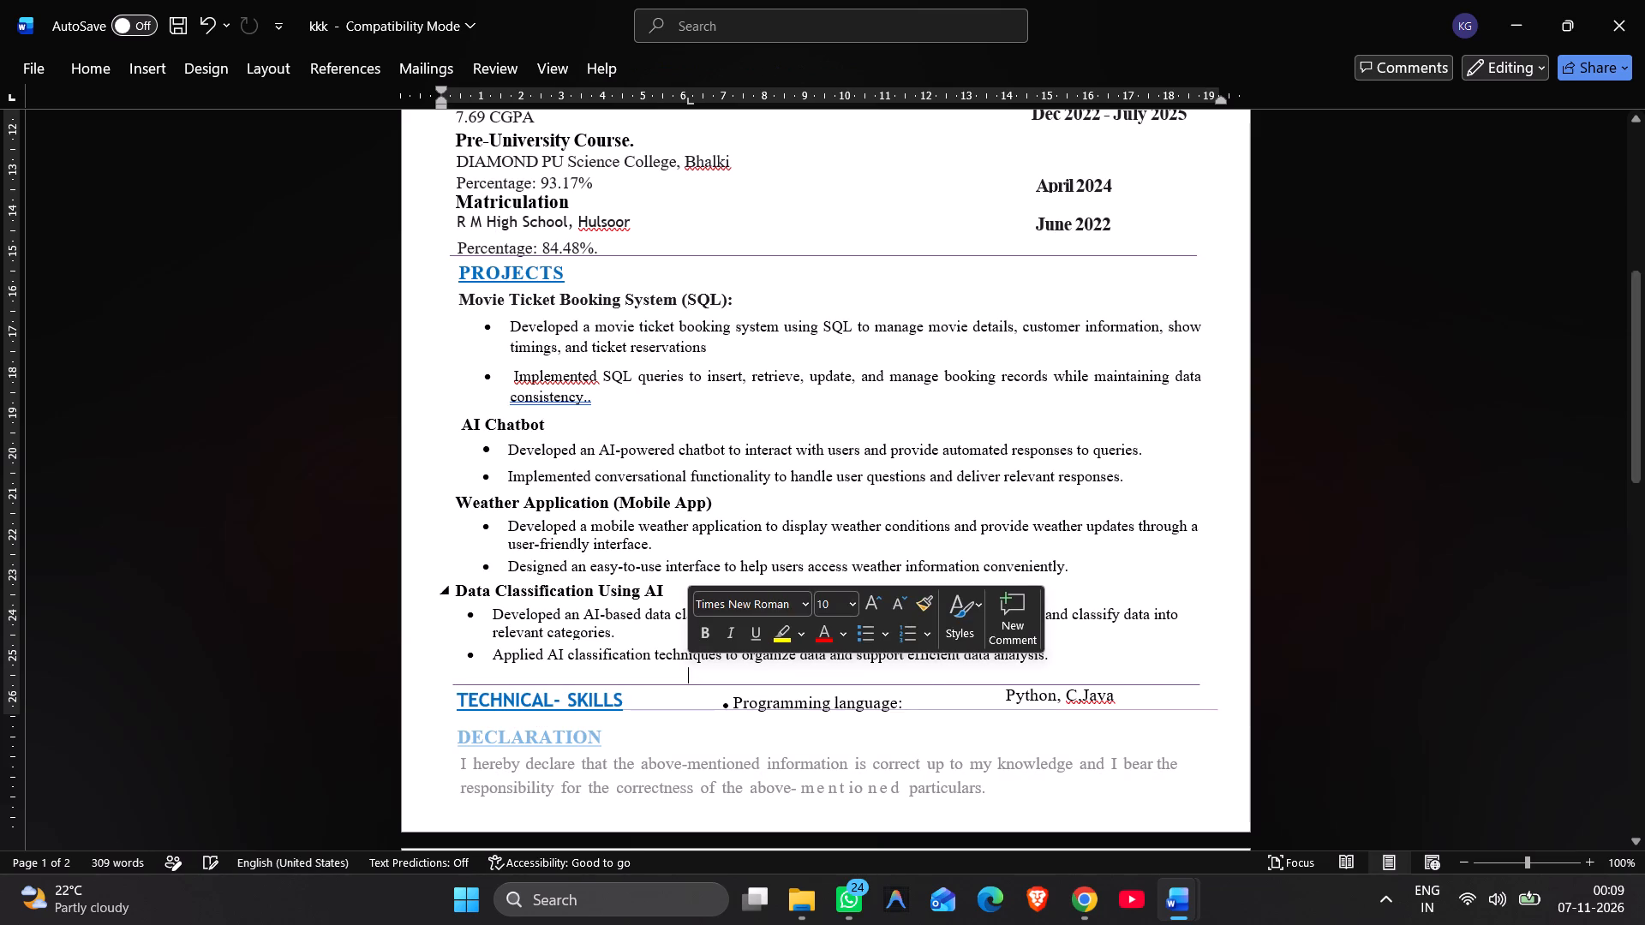
Replace the degree title above SBR University in the Education section with "B.Tech in CSE".
scroll(661, 501, up, 1)
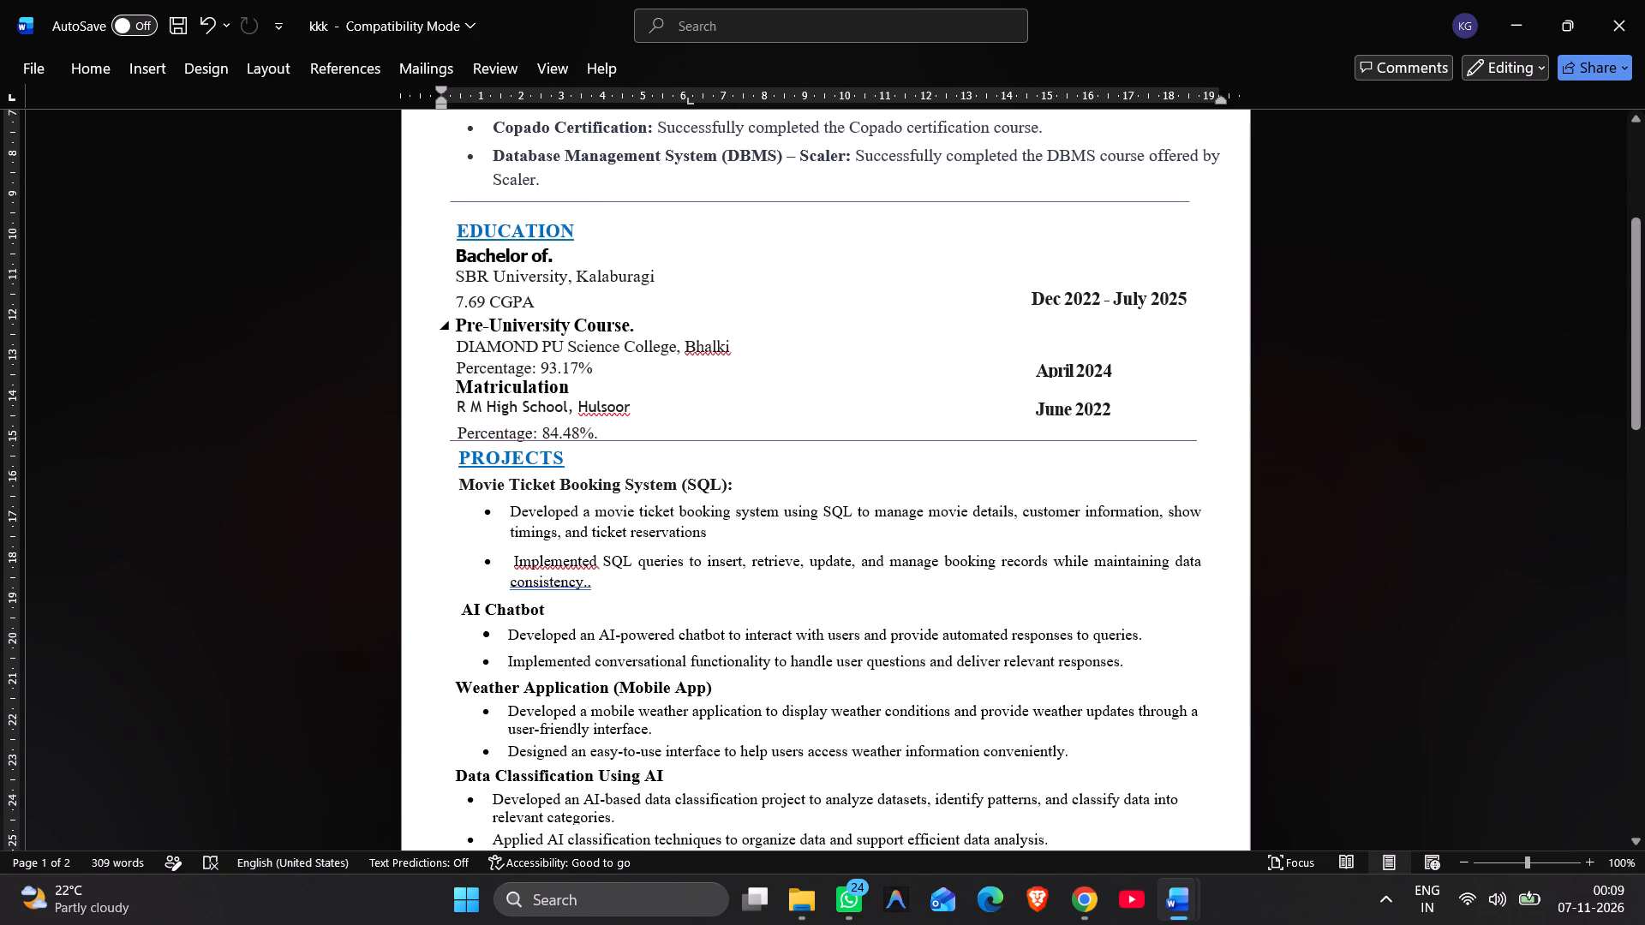
click(561, 252)
key(BackSpace)
key(BackSpace)
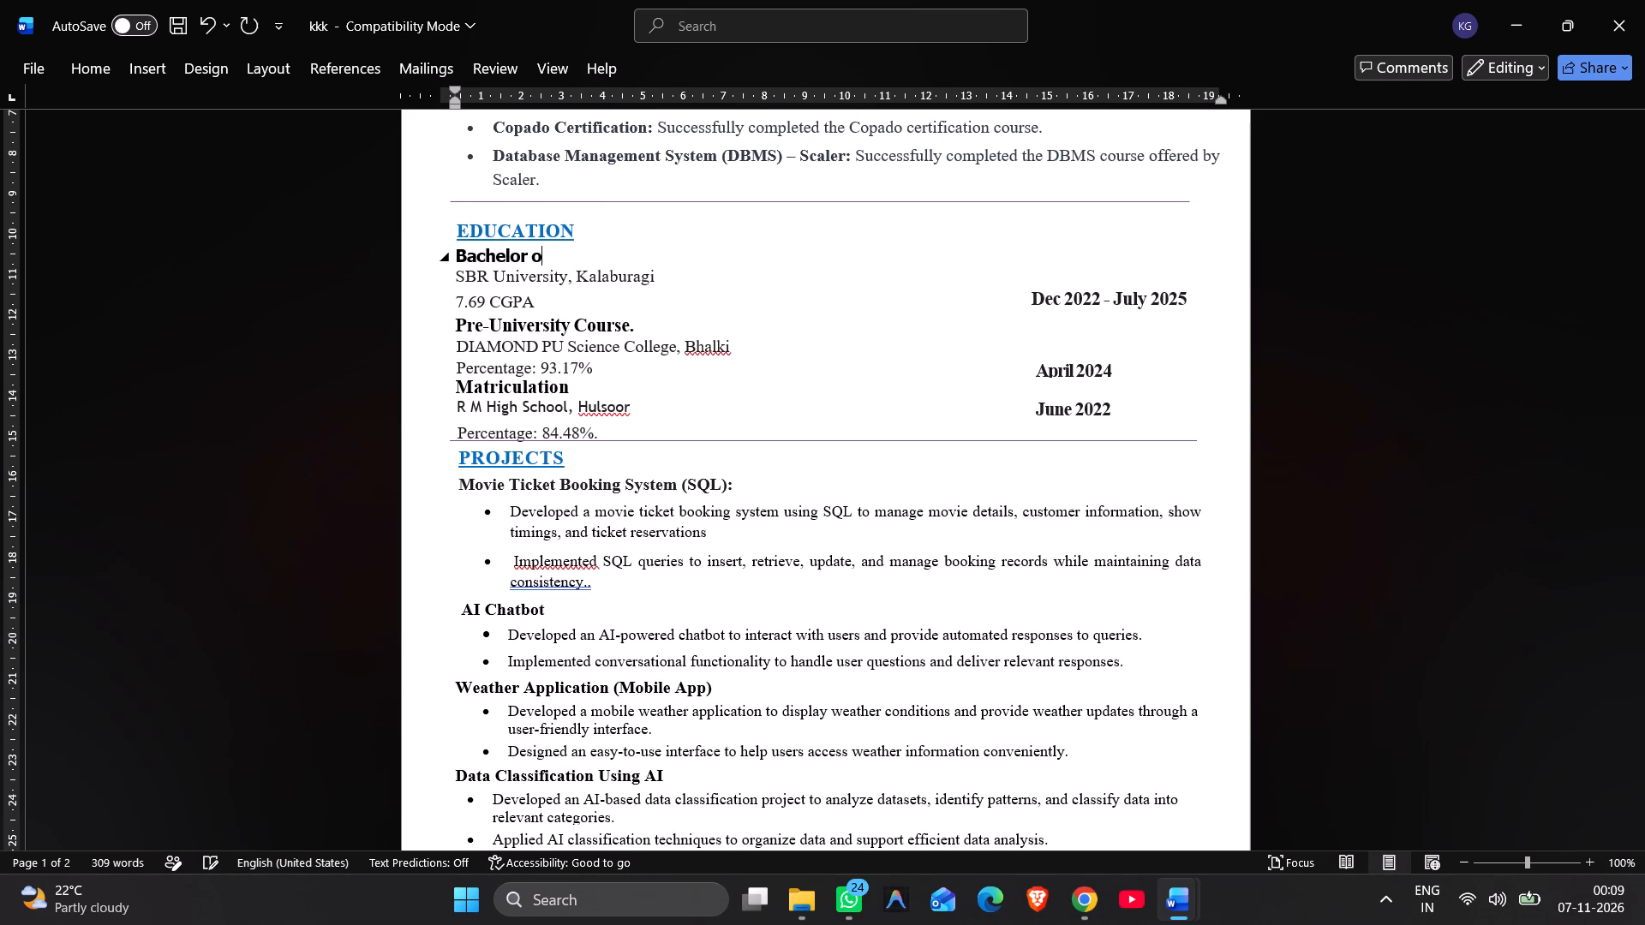
key(BackSpace)
key(BackSpace)
key(BackSpace)
key(BackSpace)
key(BackSpace)
key(BackSpace)
key(BackSpace)
key(BackSpace)
key(BackSpace)
text(.Tech in CSE in)
key(space)
key(BackSpace)
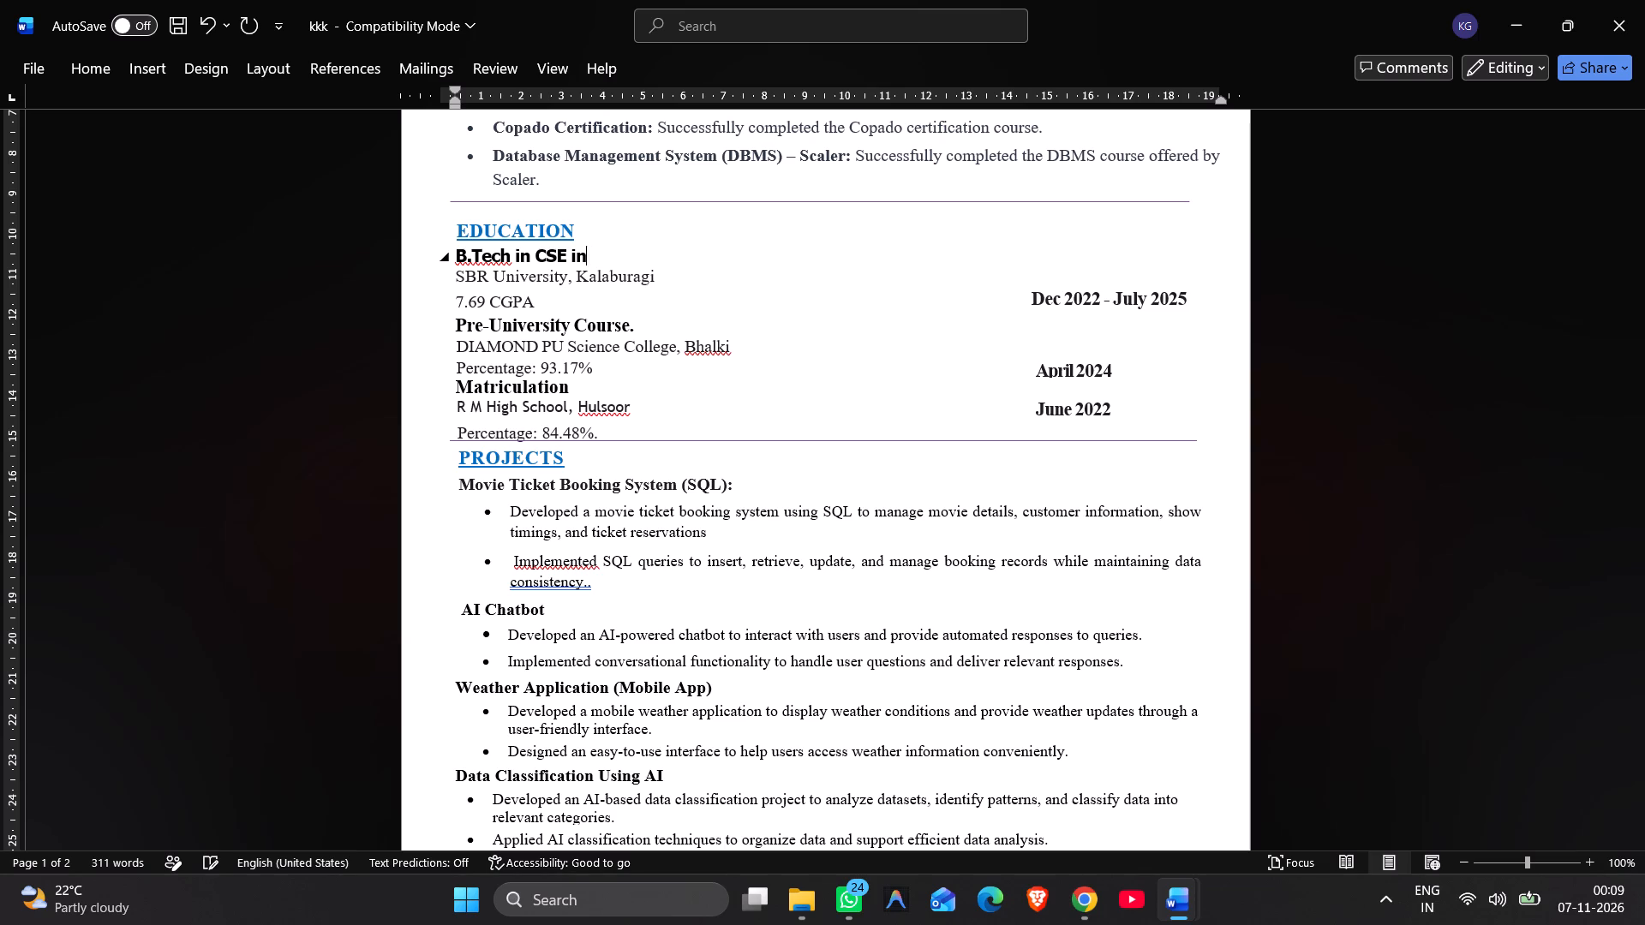
key(BackSpace)
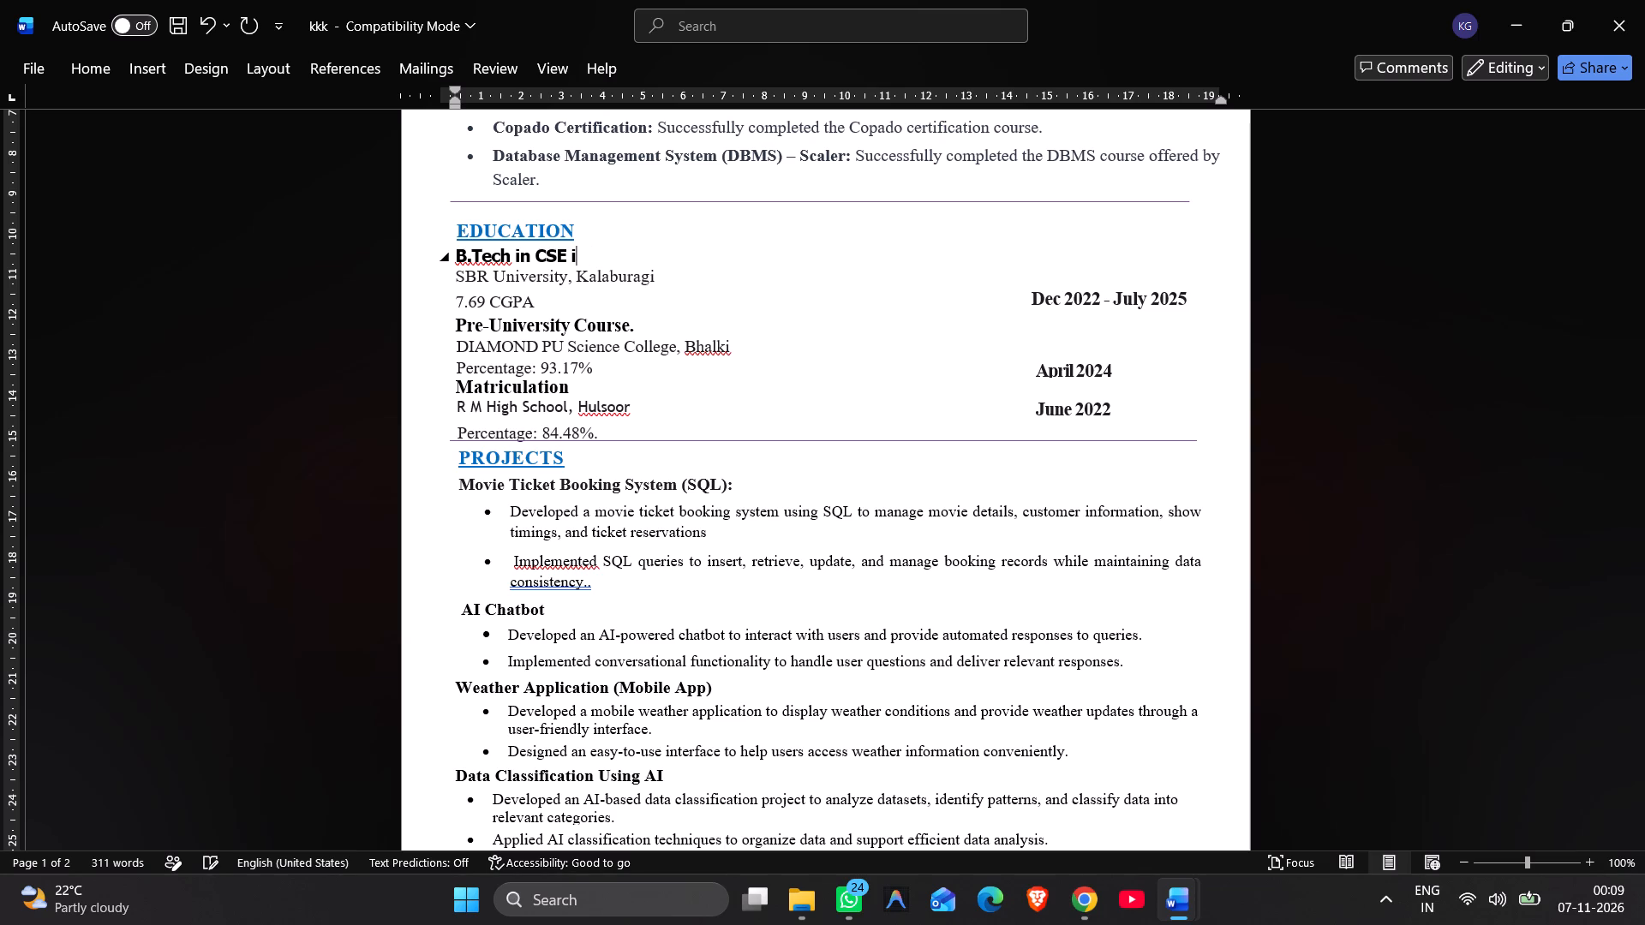
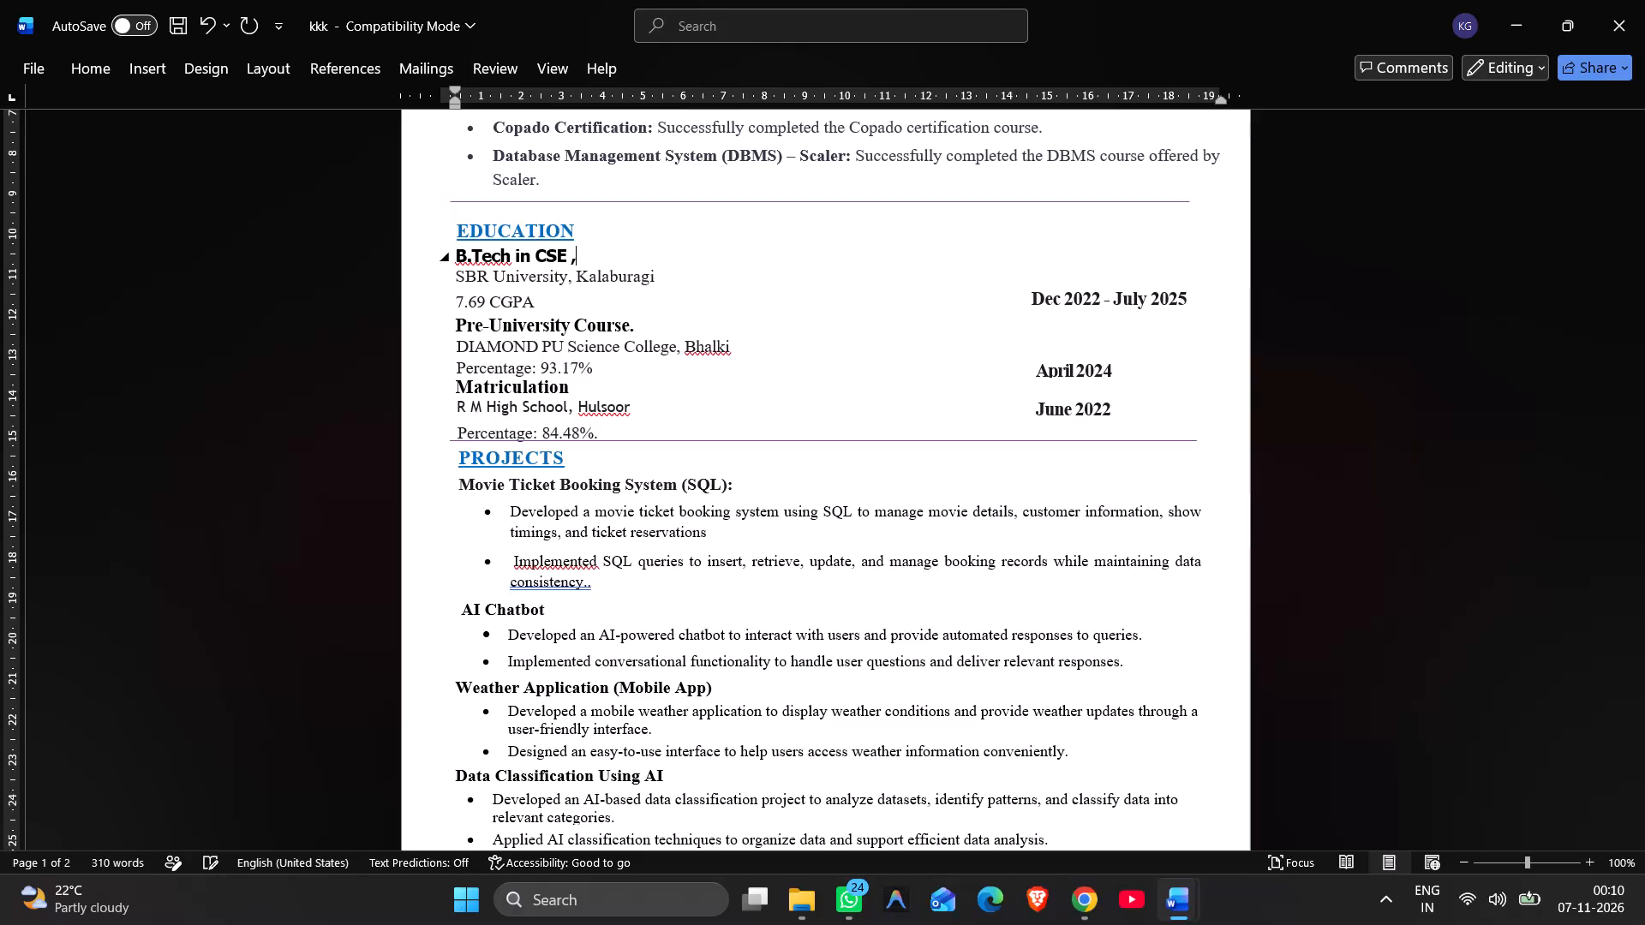
Add "Reva University" after "B.Tech in CSE ," on the degree line in the Education section.
key(shift+r)
text(eva uni)
key(BackSpace)
key(BackSpace)
key(BackSpace)
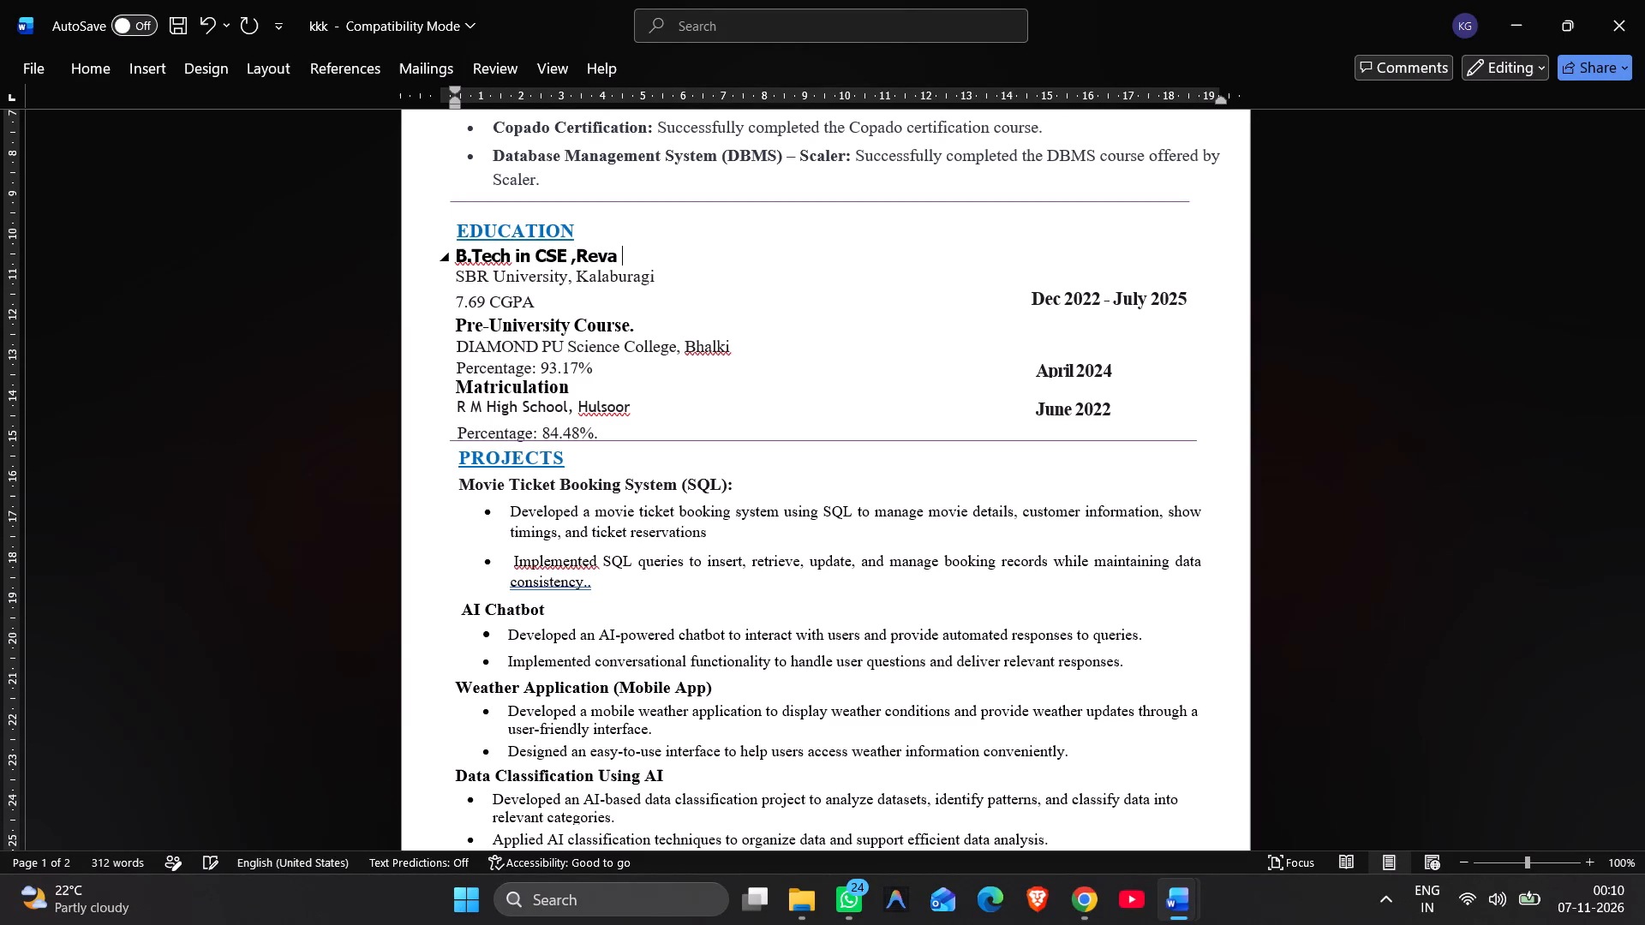
text(Univr)
key(BackSpace)
text(ers)
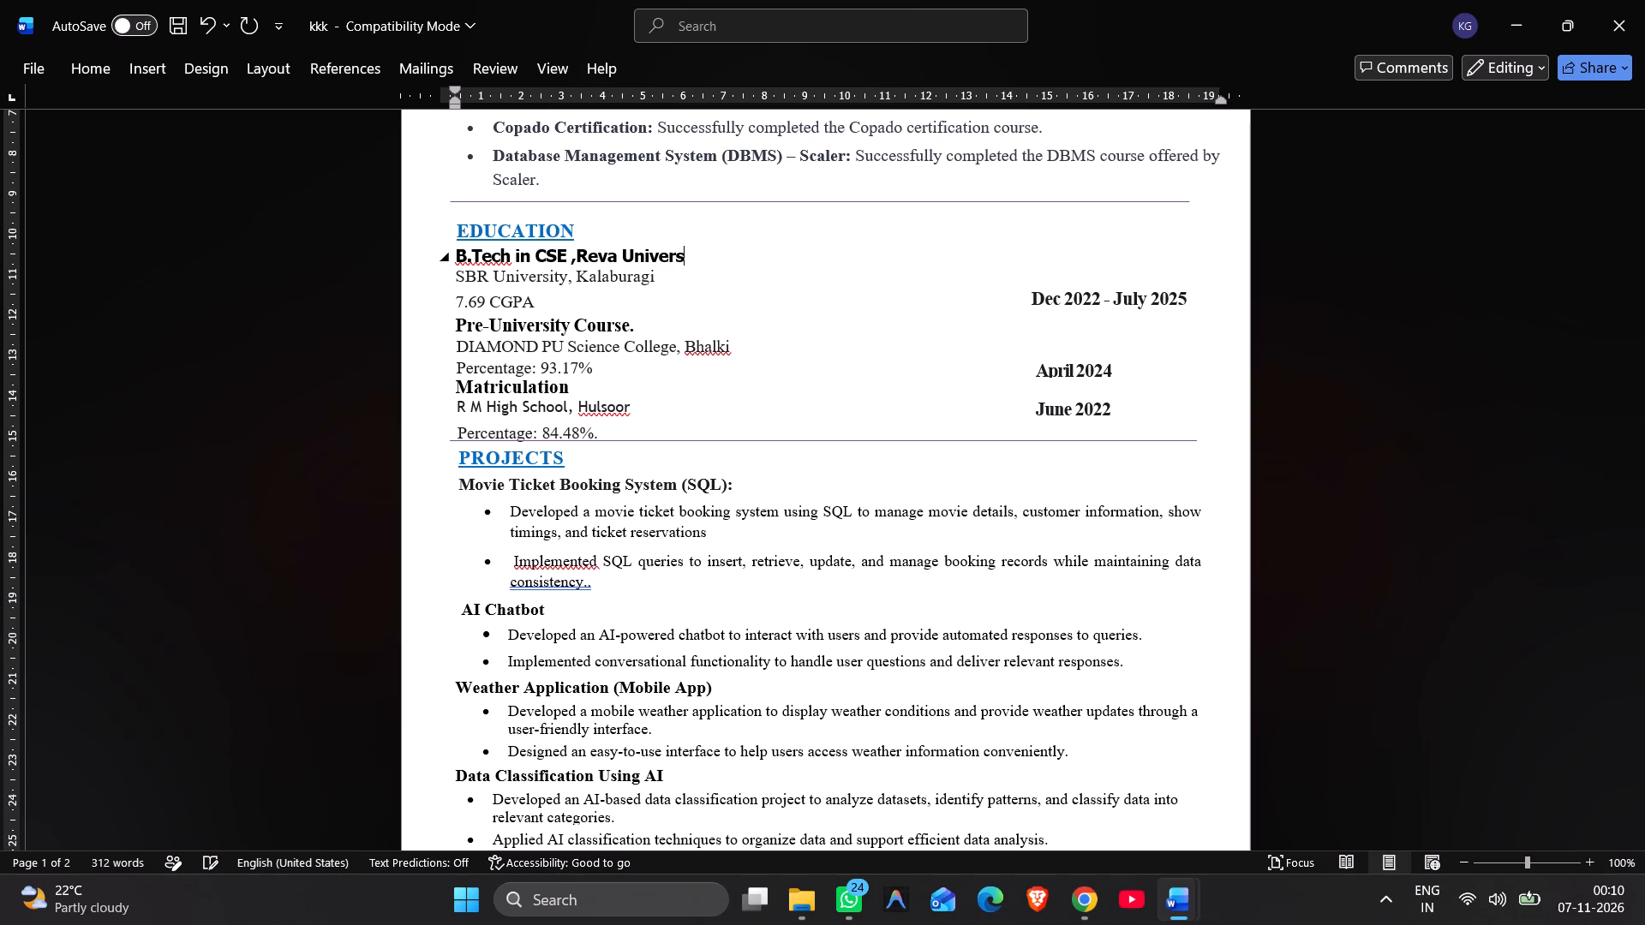
text(ity)
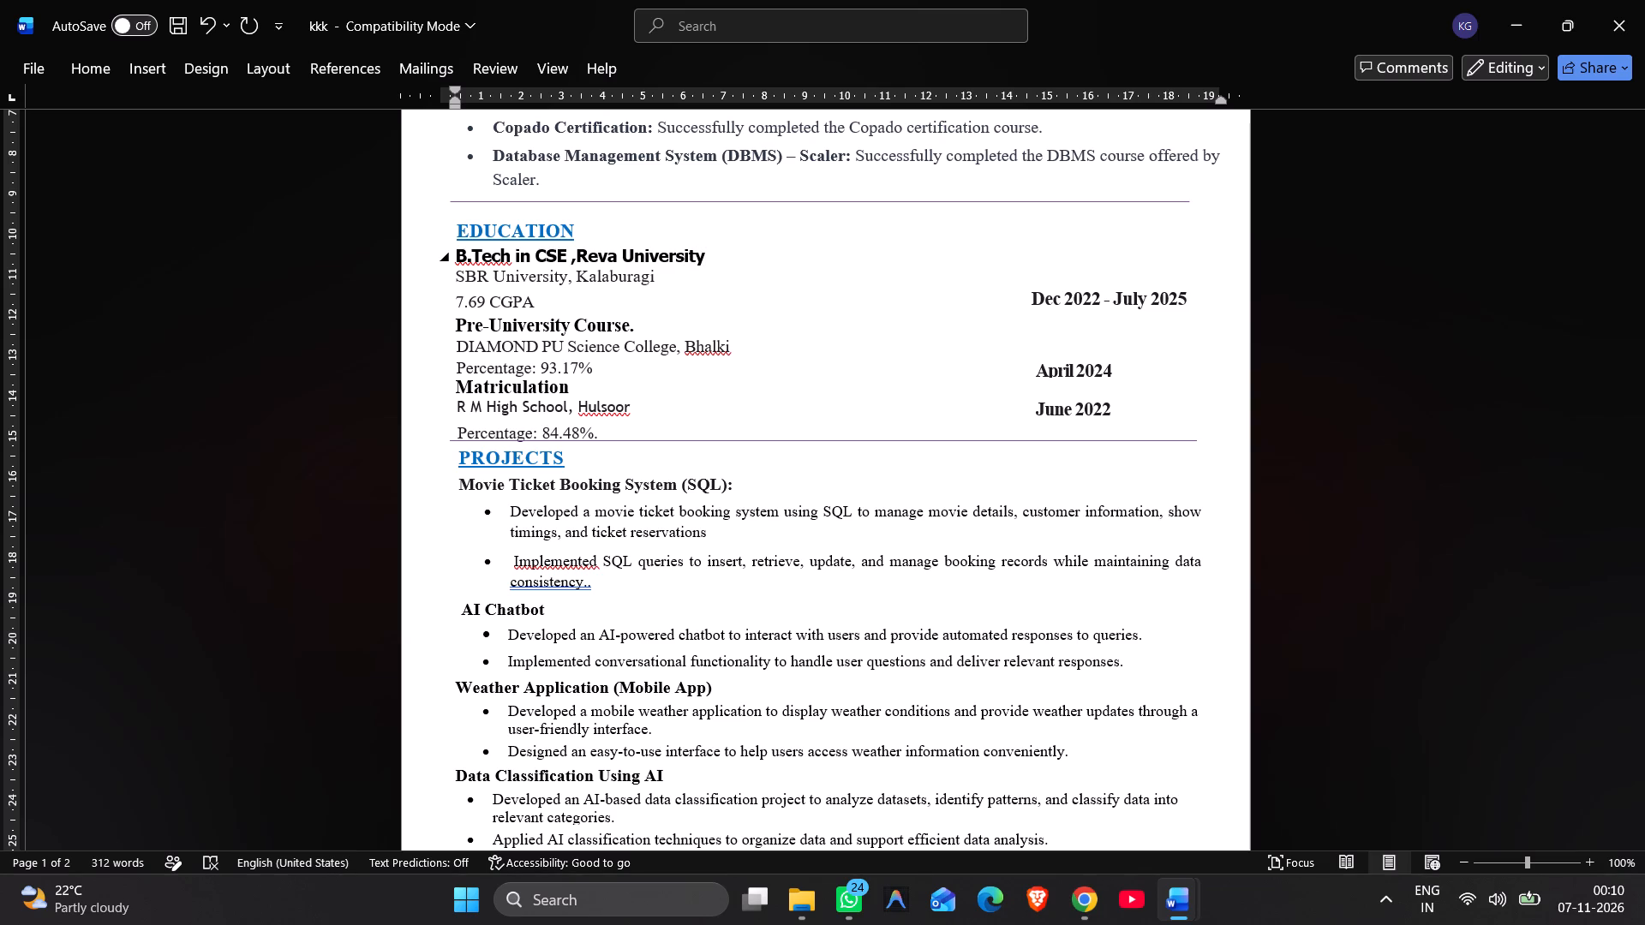
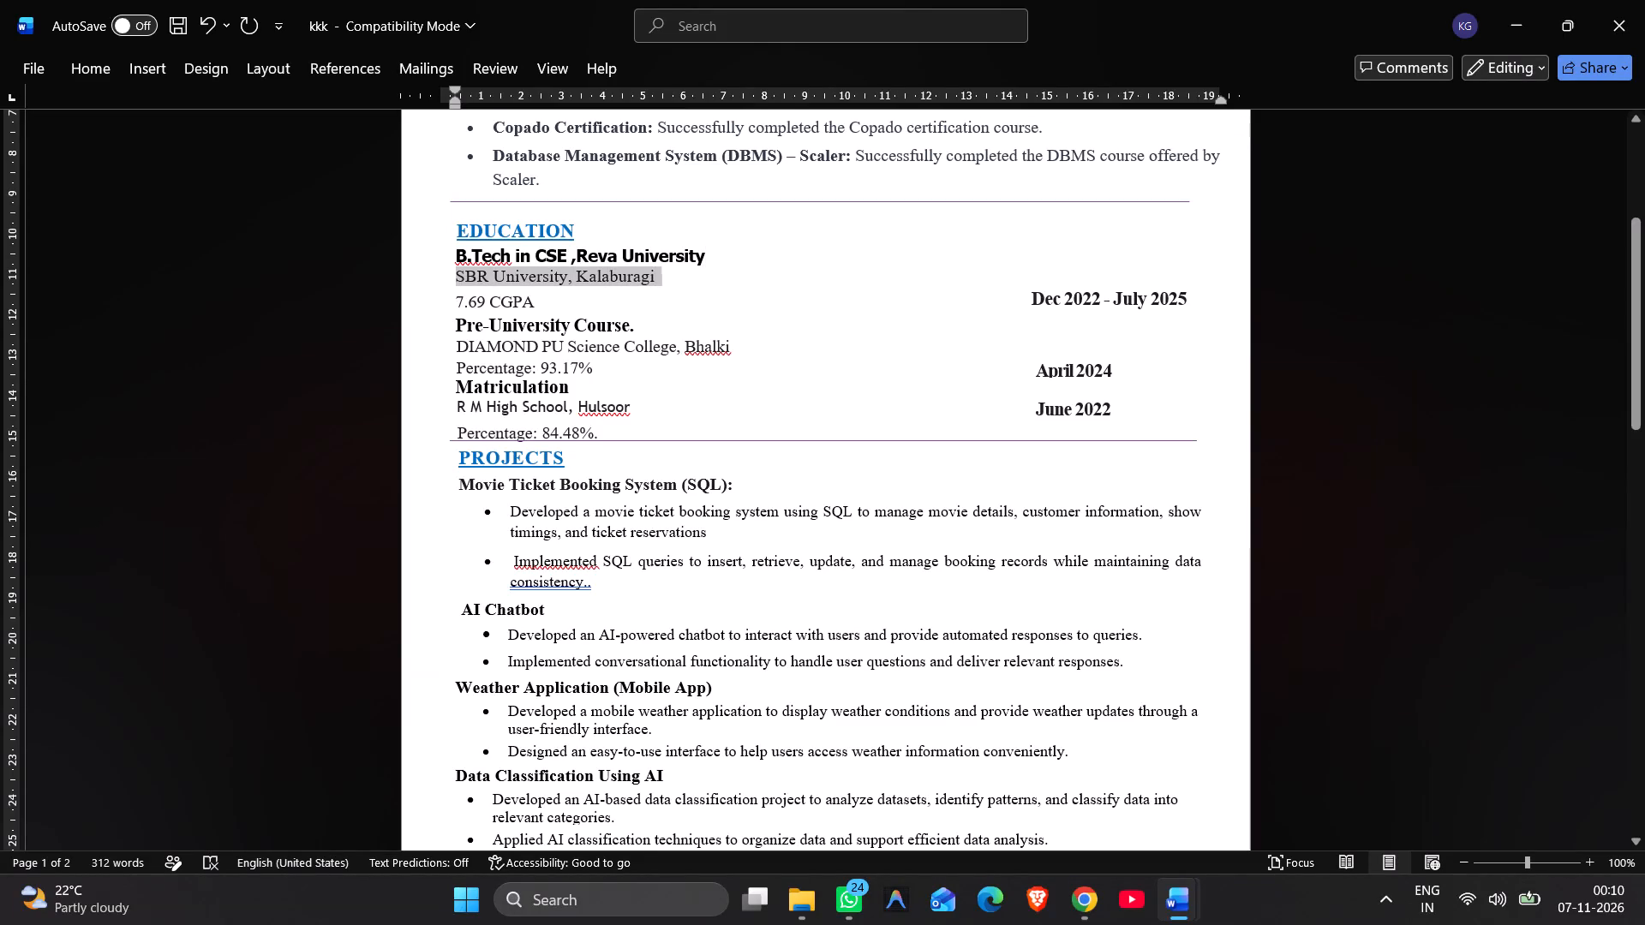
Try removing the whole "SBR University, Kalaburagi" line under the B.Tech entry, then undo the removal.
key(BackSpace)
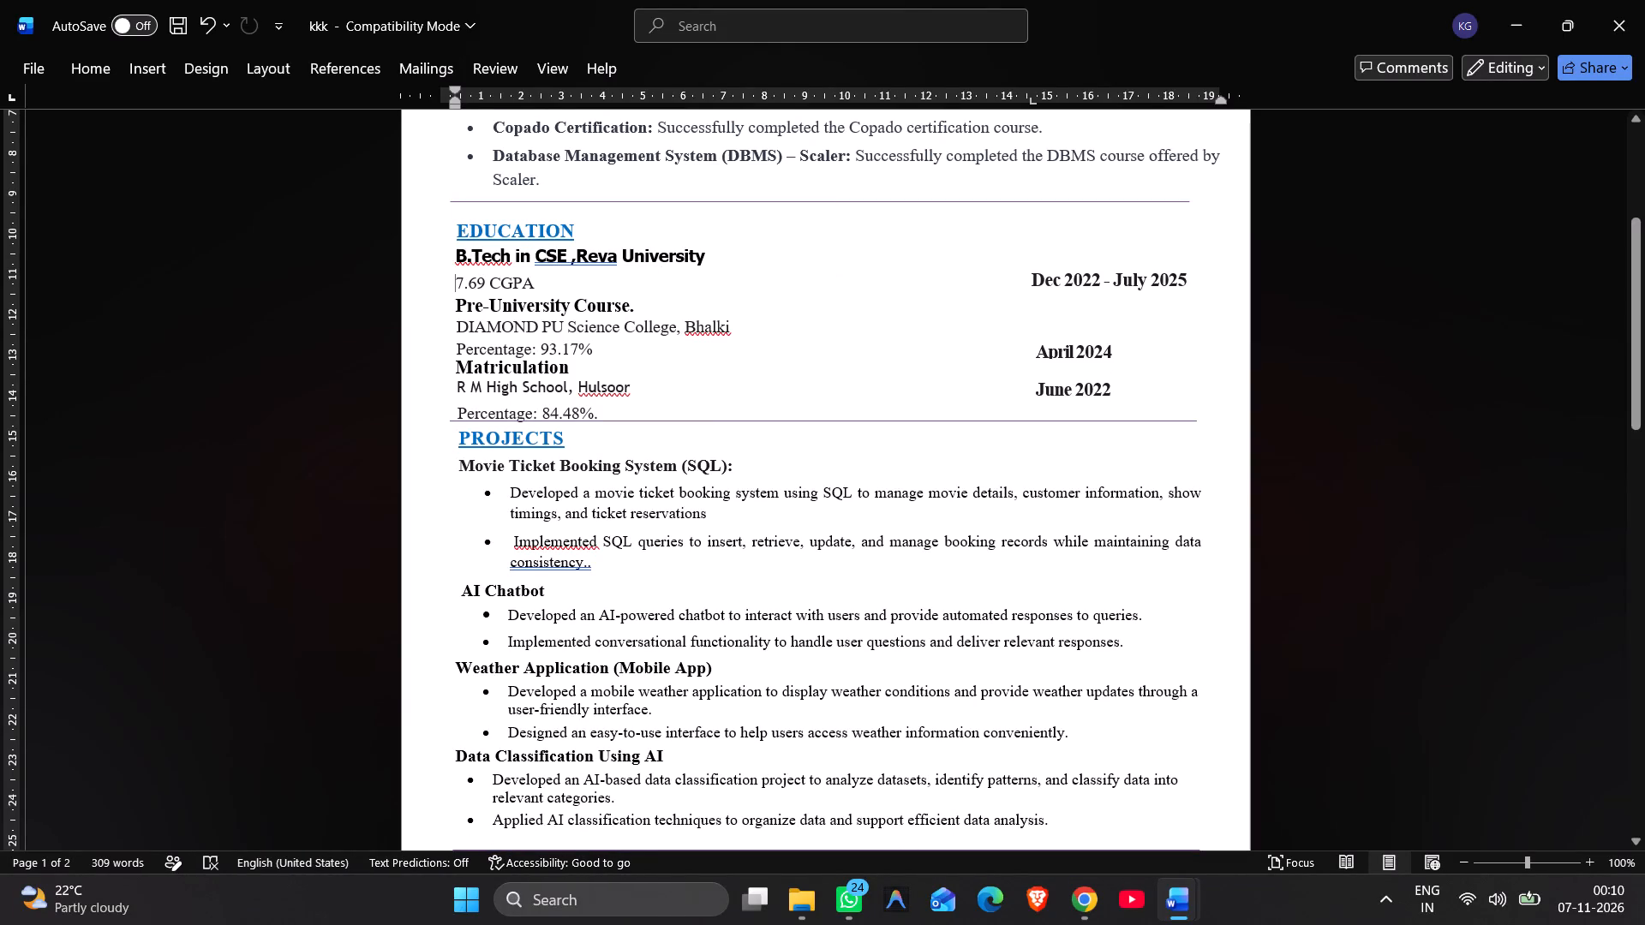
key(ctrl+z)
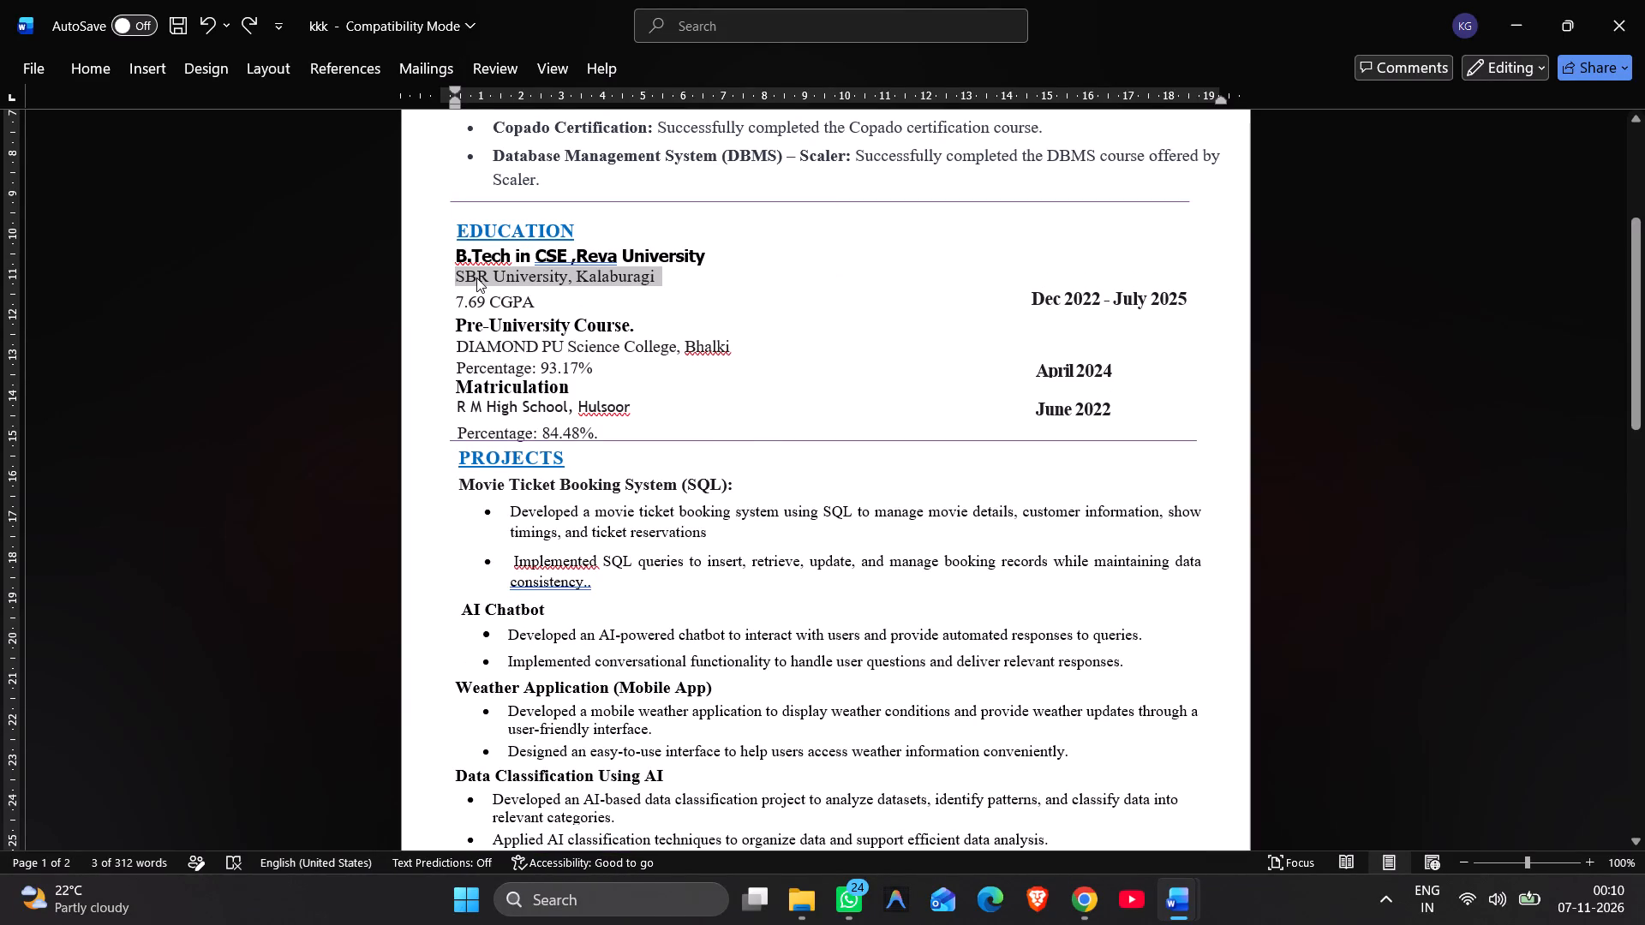
Replace "SBR" with "Reva" in the university line below the B.Tech degree in the Education section.
click(509, 273)
click(487, 278)
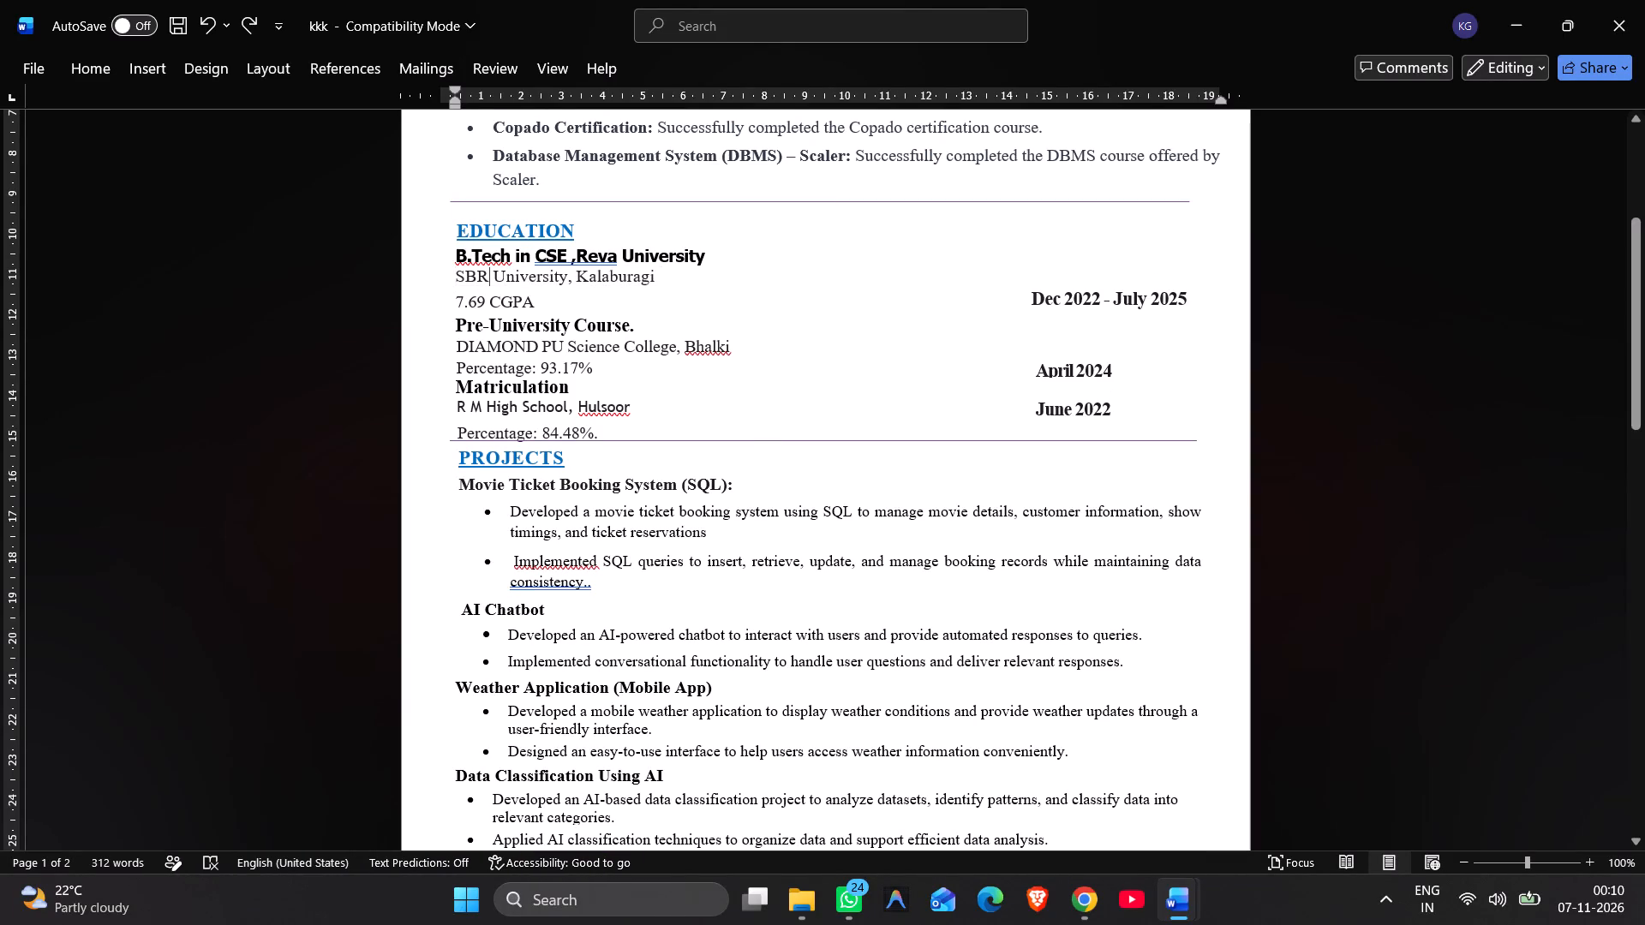
key(BackSpace)
key(BackSpace)
key(BackSpace)
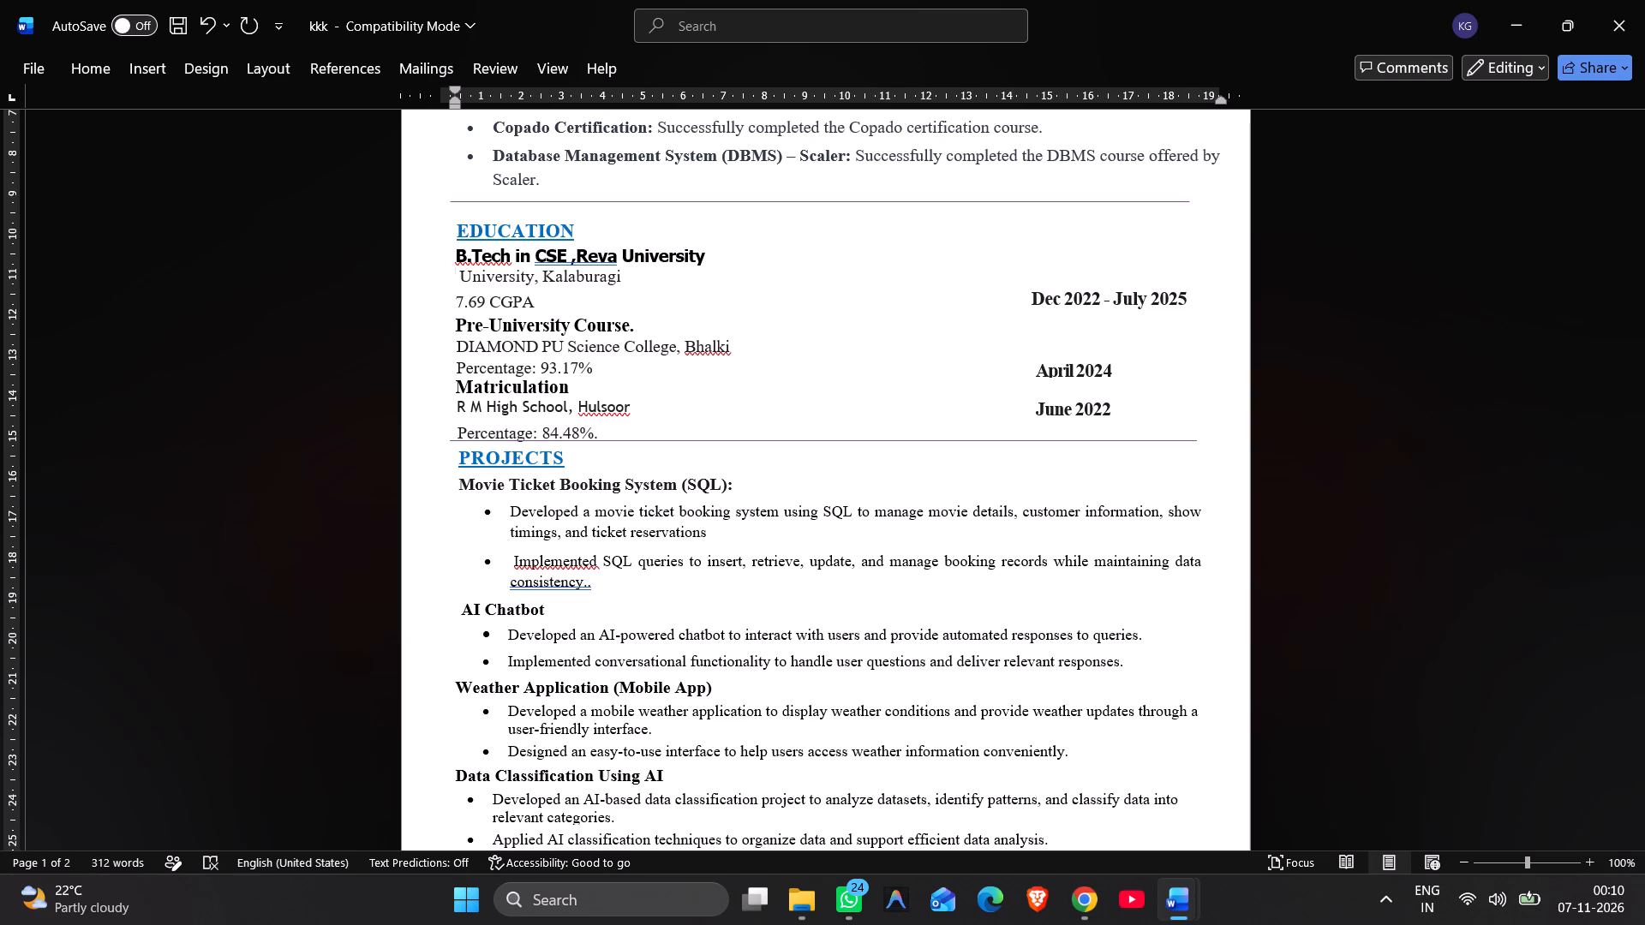
text(RE)
key(BackSpace)
text(eva)
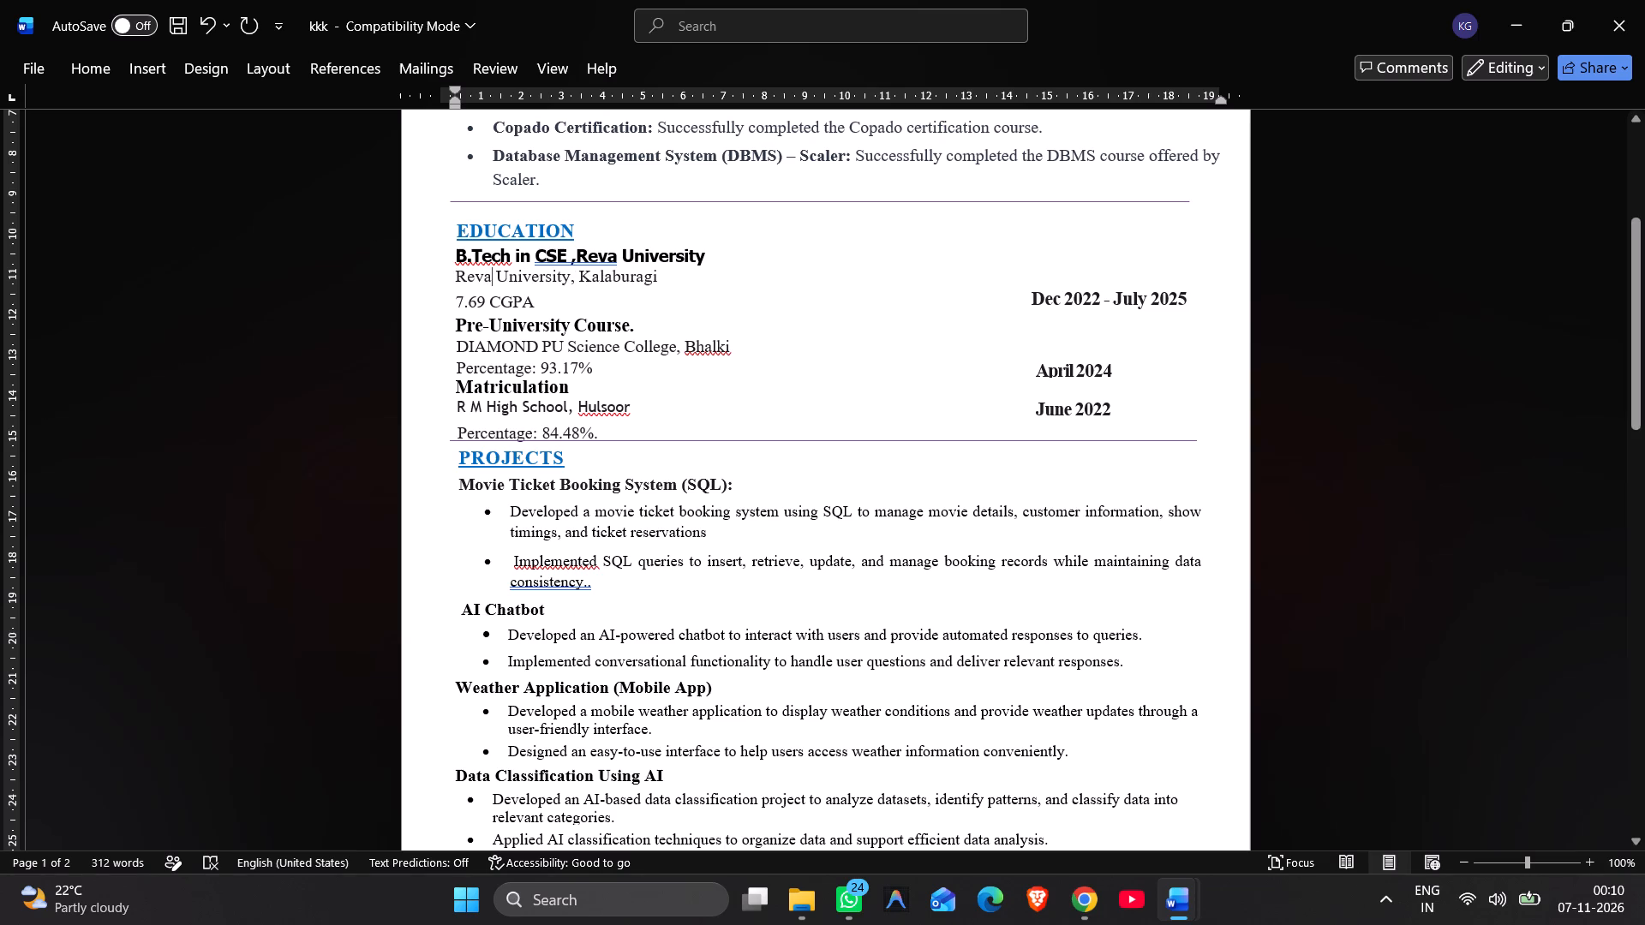
Delete the city "Kalaburagi" after "Reva University," on the line below the B.Tech degree.
click(666, 277)
key(BackSpace)
key(BackSpace)
key(BackSpace)
key(BackSpace)
key(BackSpace)
key(BackSpace)
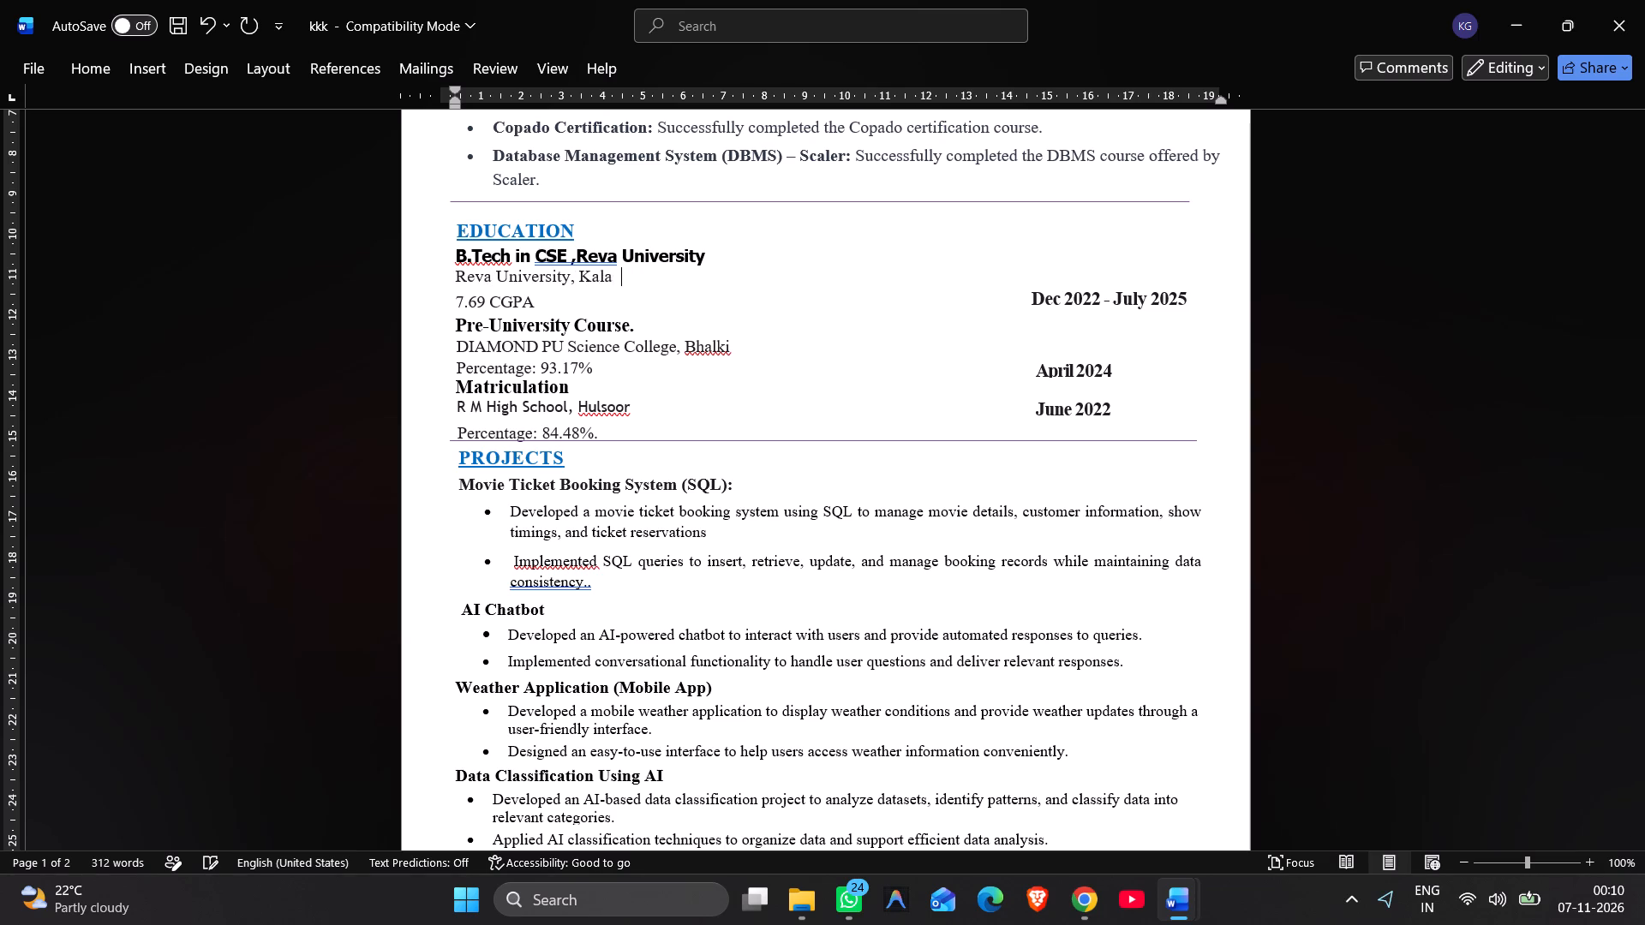
key(BackSpace)
key(BackSpace)
key(BackSpace)
key(BackSpace)
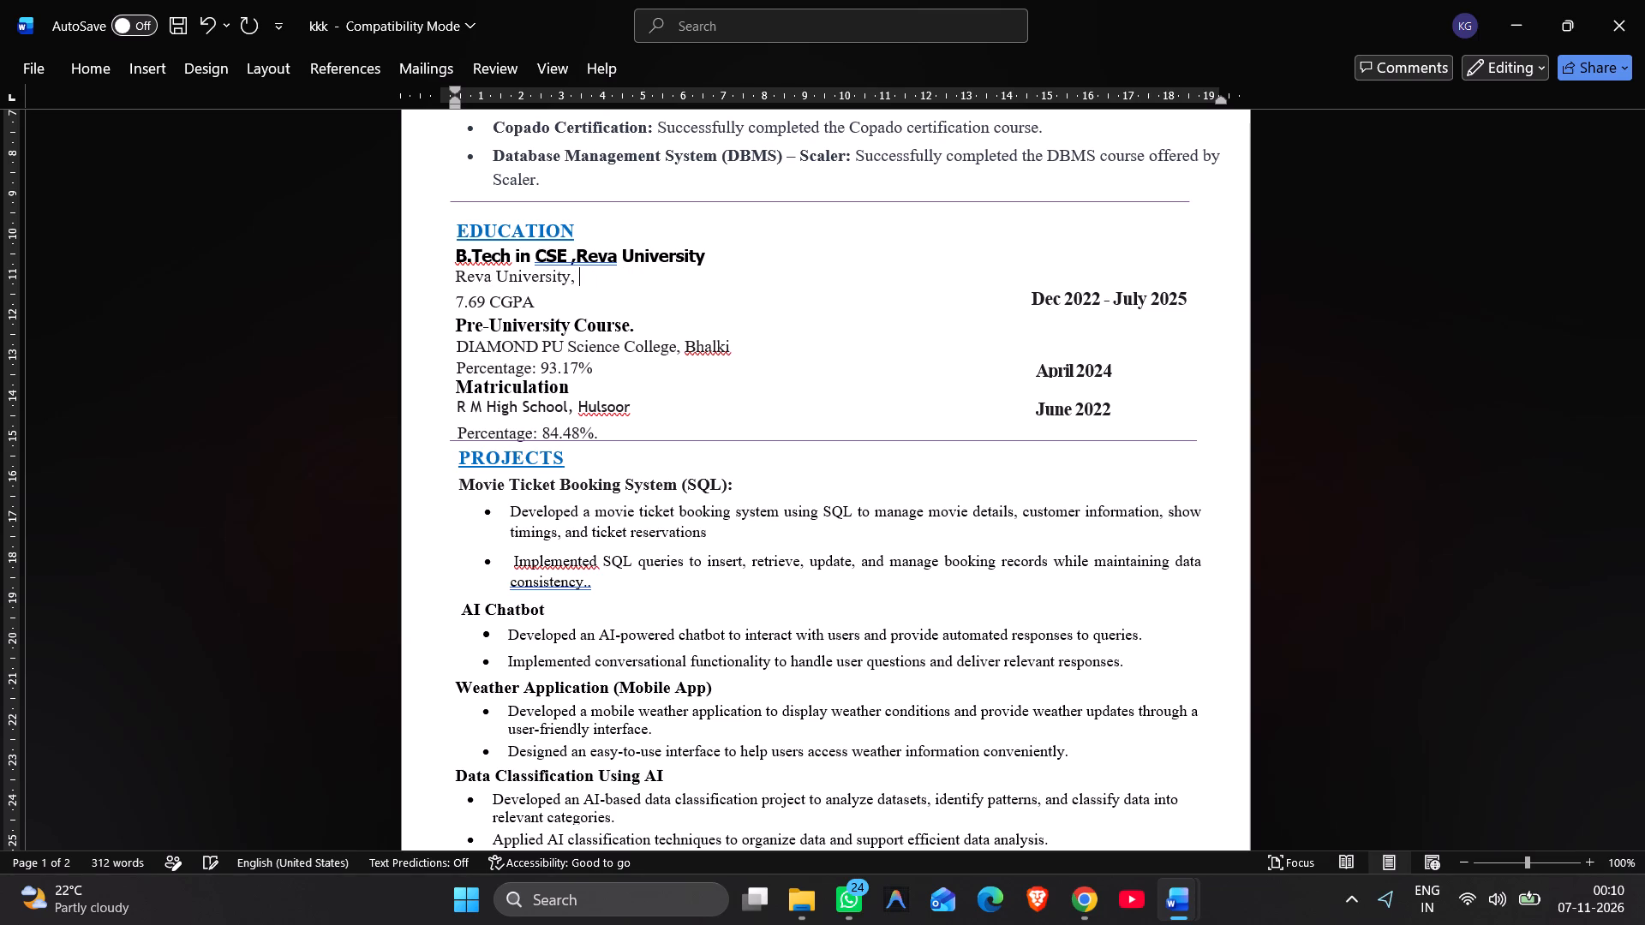
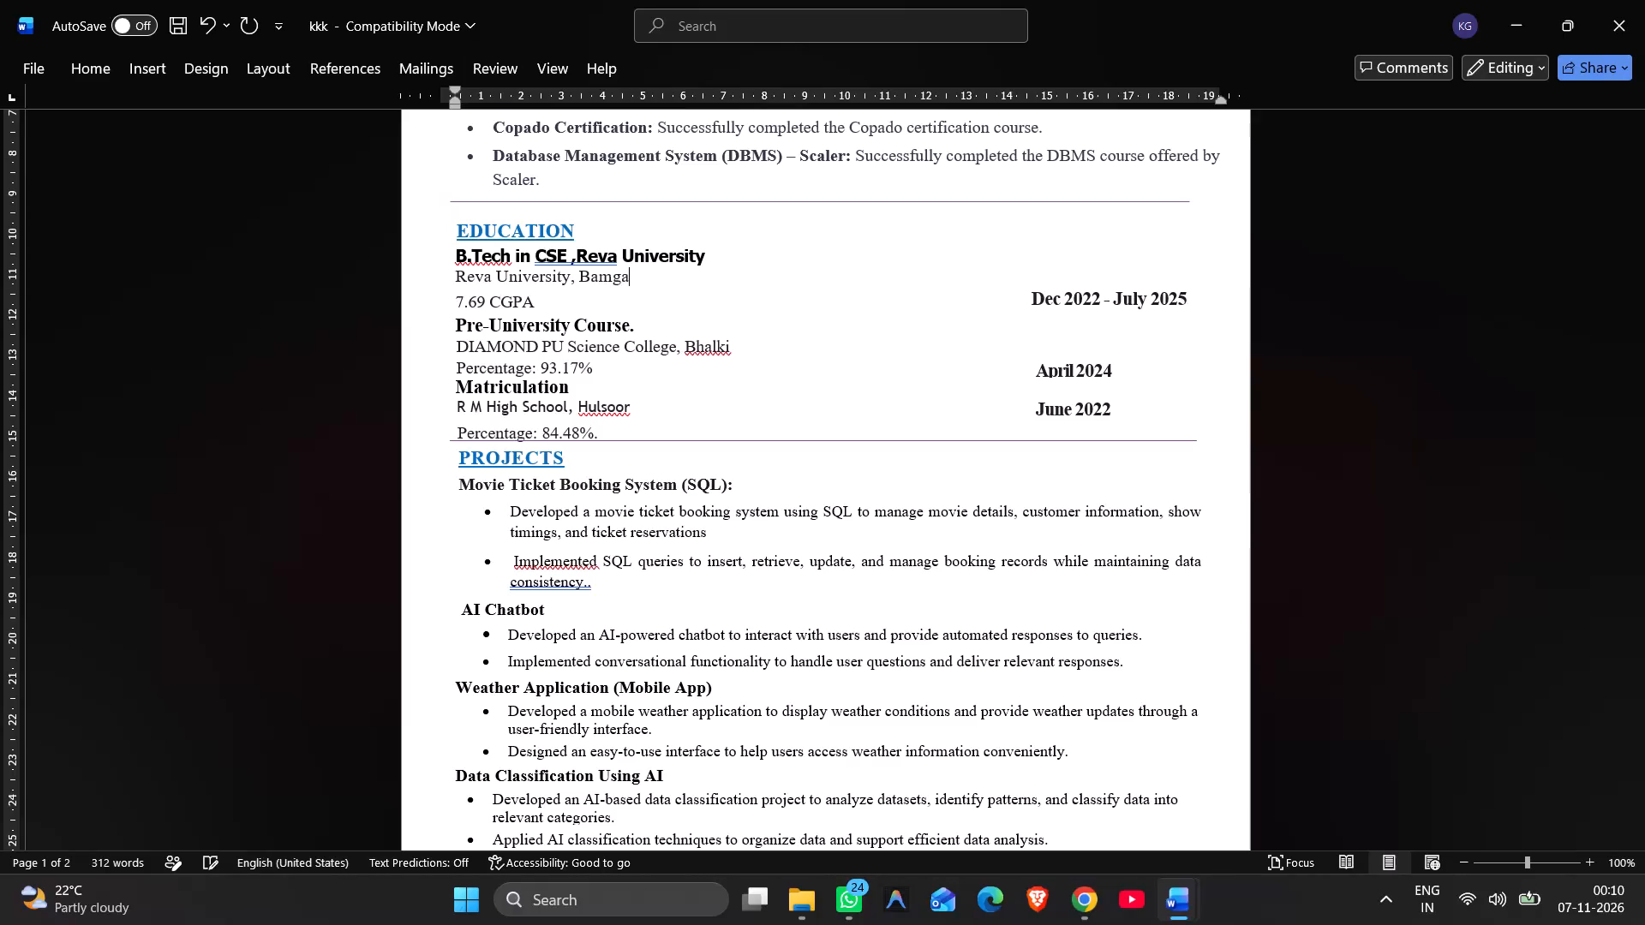
Complete the city after "Reva University," on the line below the B.Tech degree so it reads "Bangalore".
key(BackSpace)
key(BackSpace)
key(BackSpace)
text(ngalore)
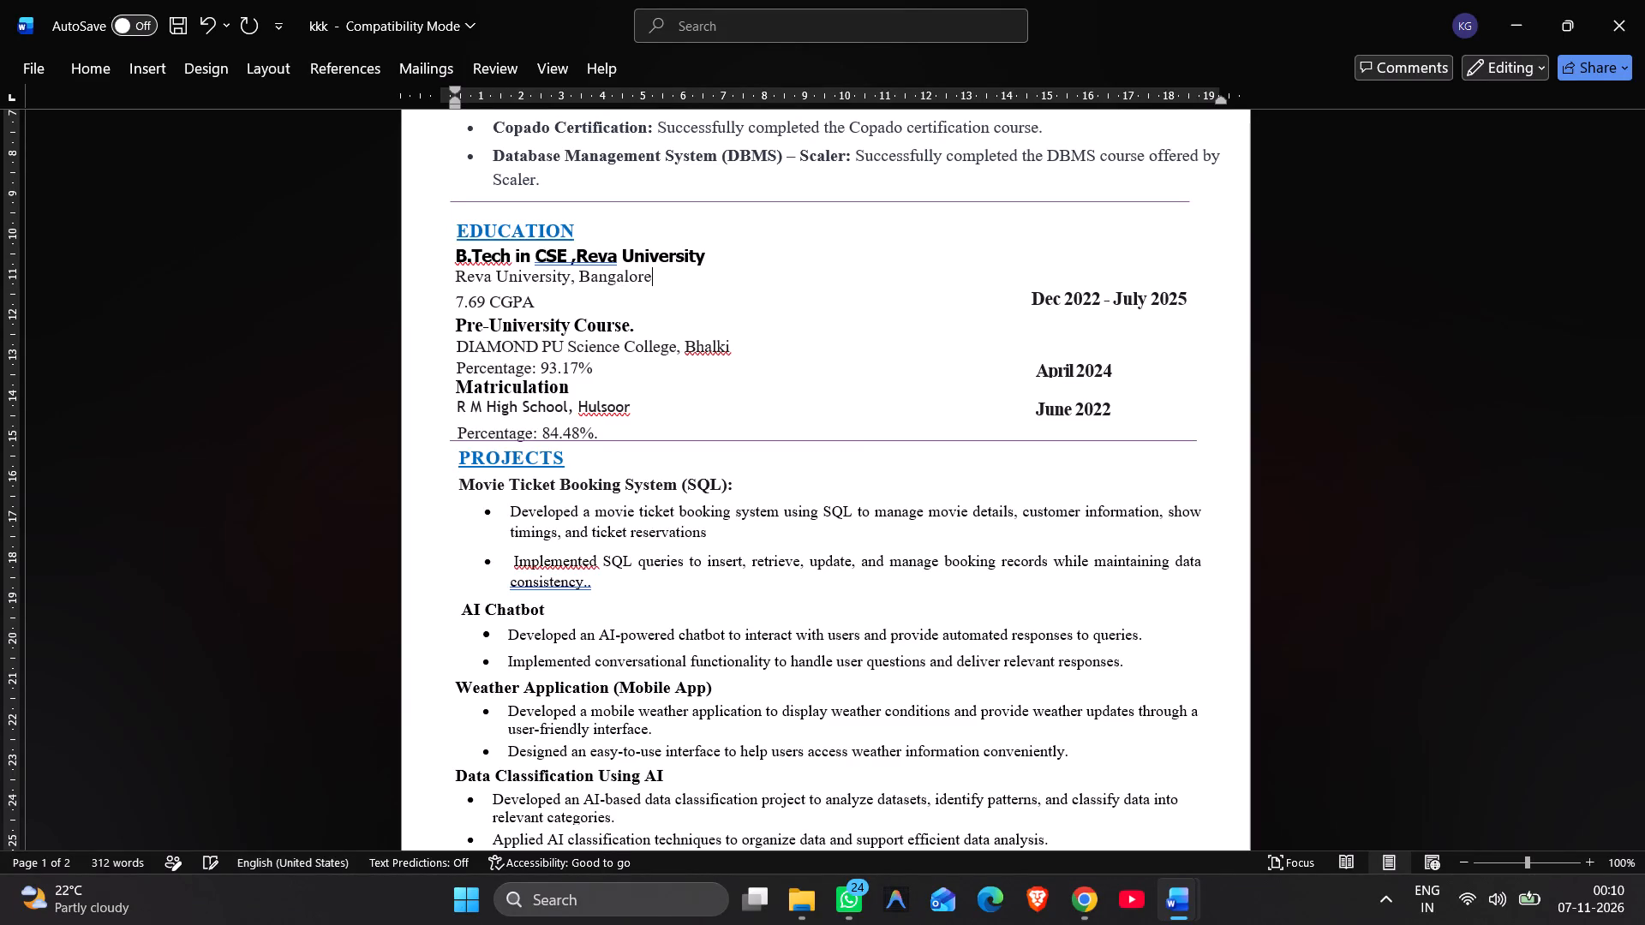
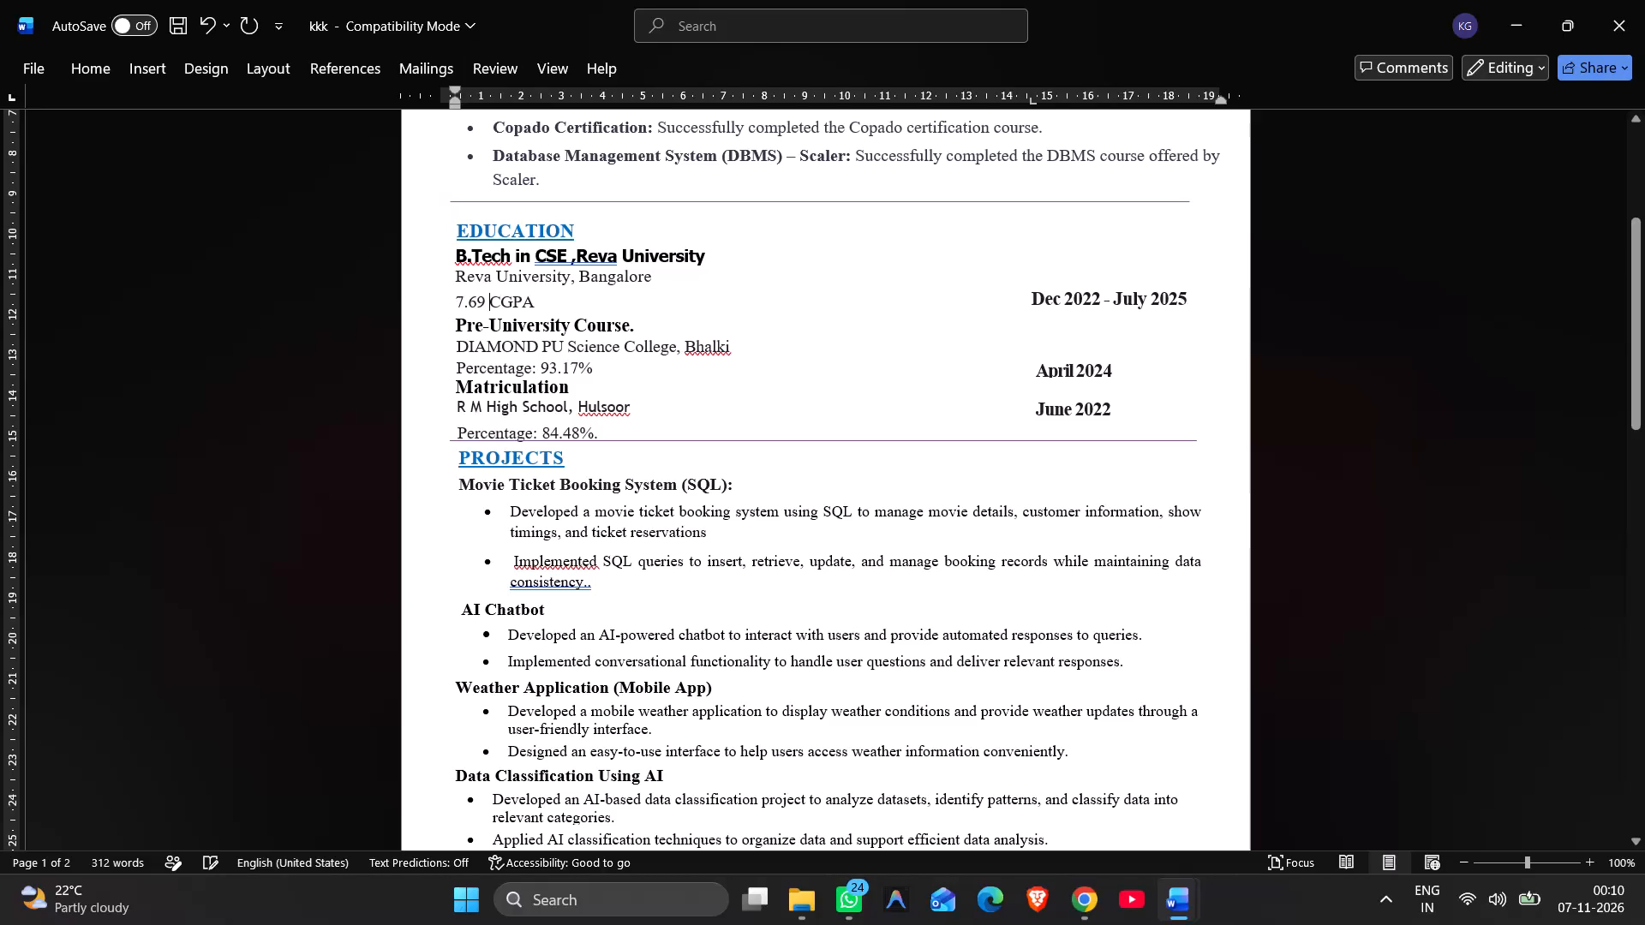
Delete the score in front of "CGPA" in the B.Tech entry, leaving only the word CGPA.
key(BackSpace)
key(BackSpace)
key(BackSpace)
key(BackSpace)
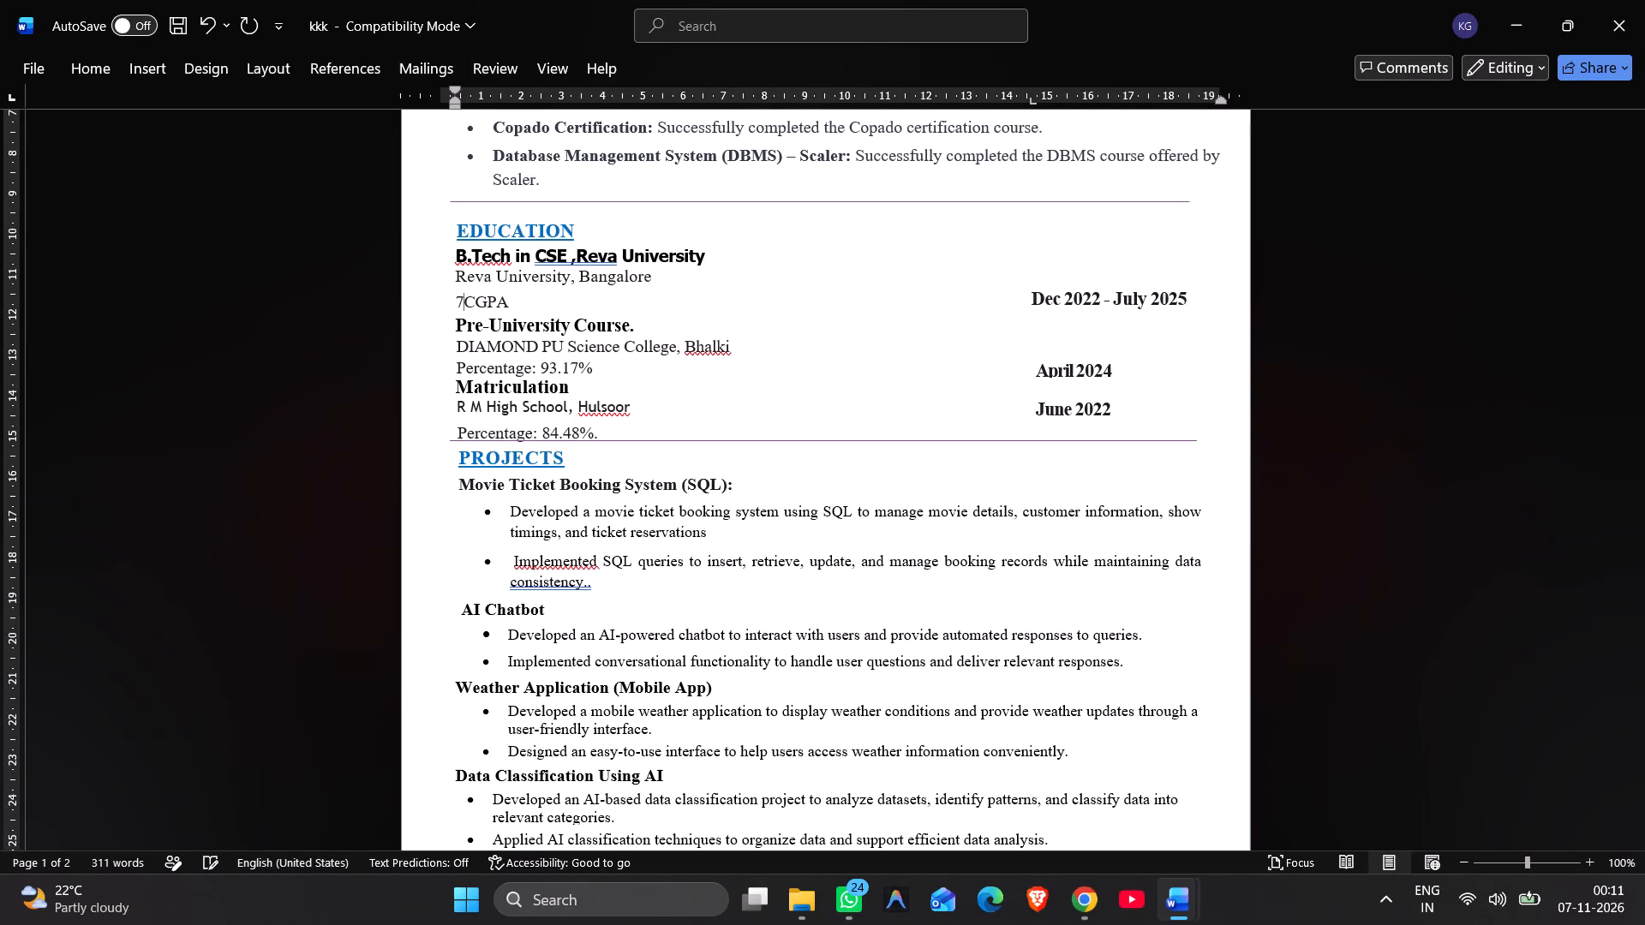
key(BackSpace)
Switch to Calculator and add the four grade values 8.57, 9.05, 8.2 and 8.5.
text(cal)
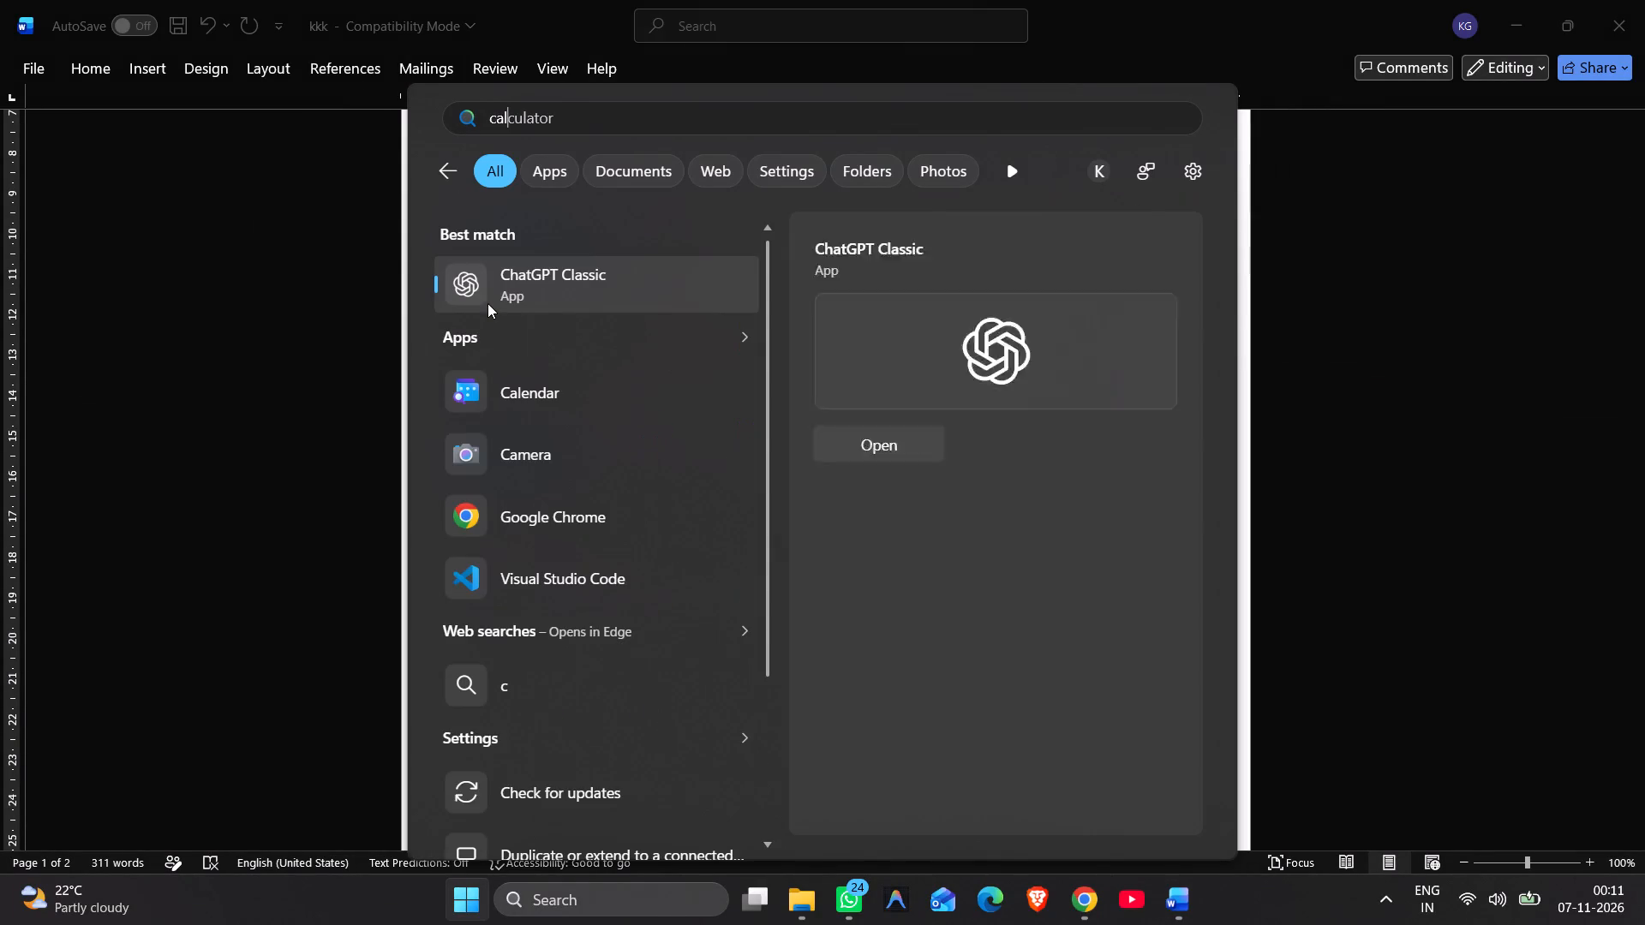
click(889, 447)
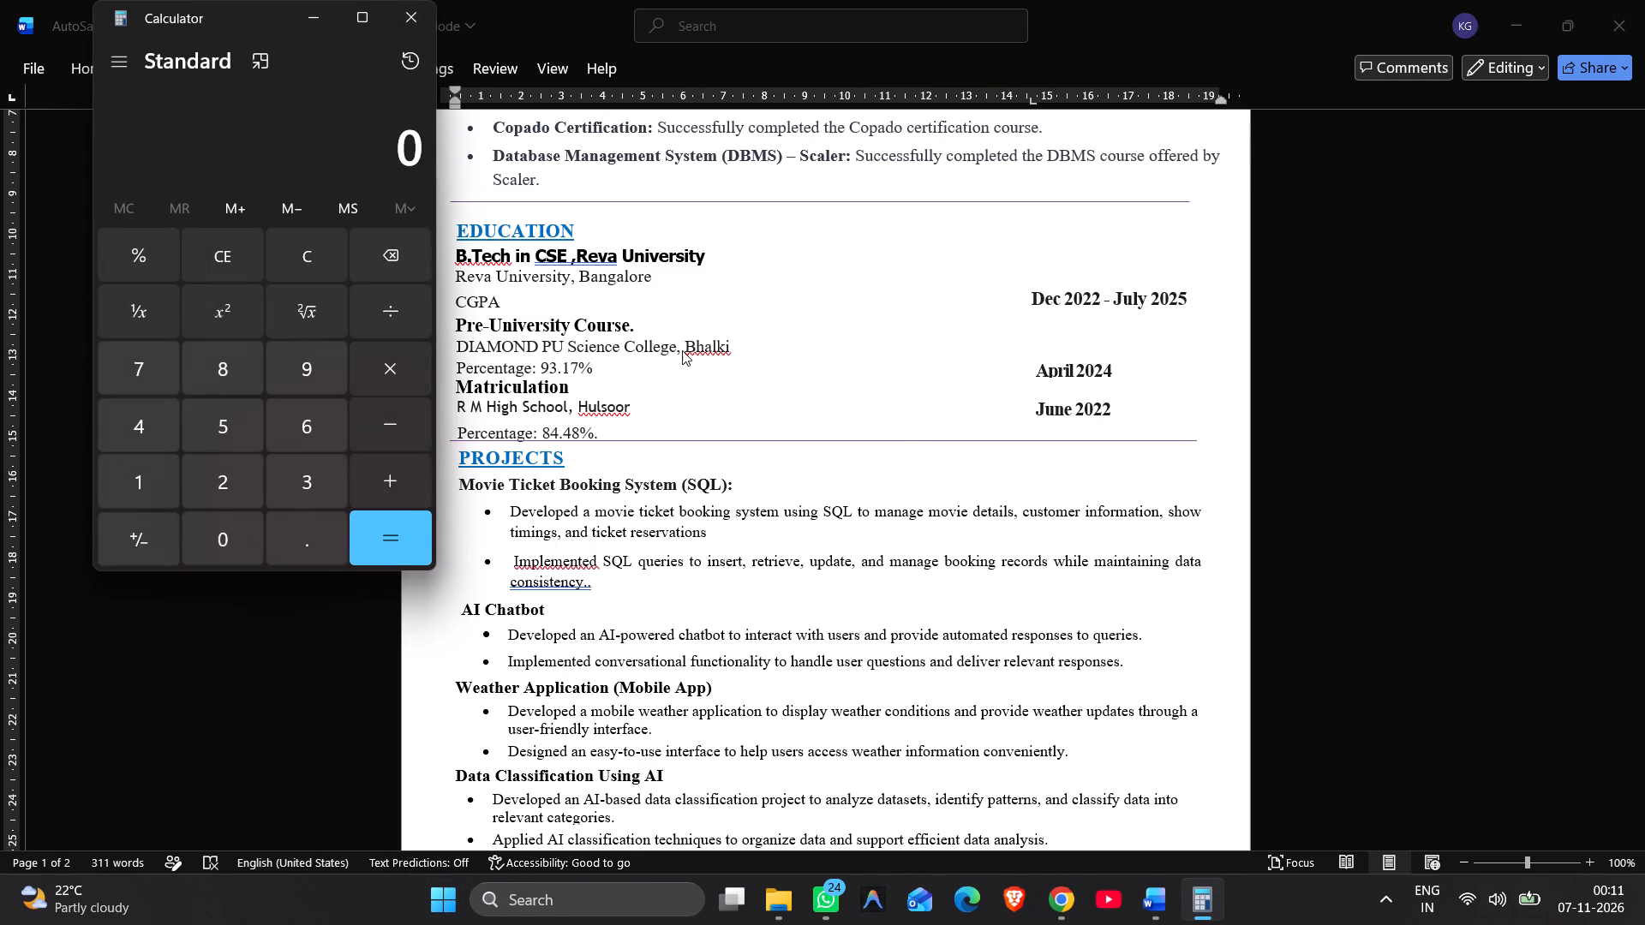
click(239, 379)
click(279, 543)
drag(237, 434, 133, 363)
click(133, 363)
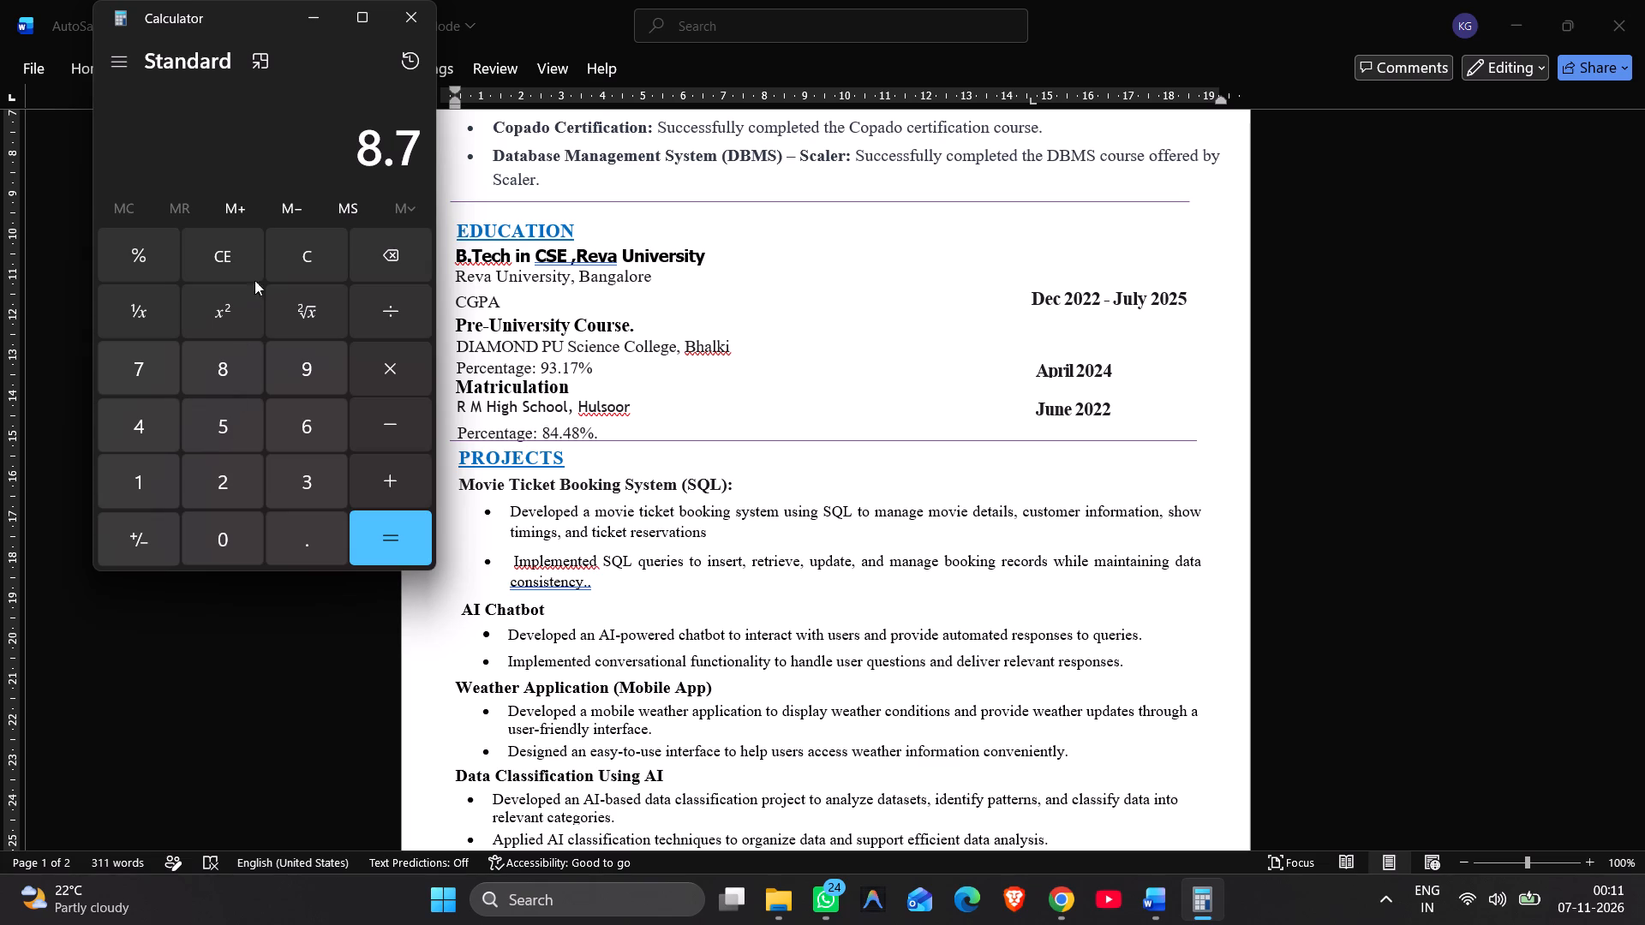
click(383, 260)
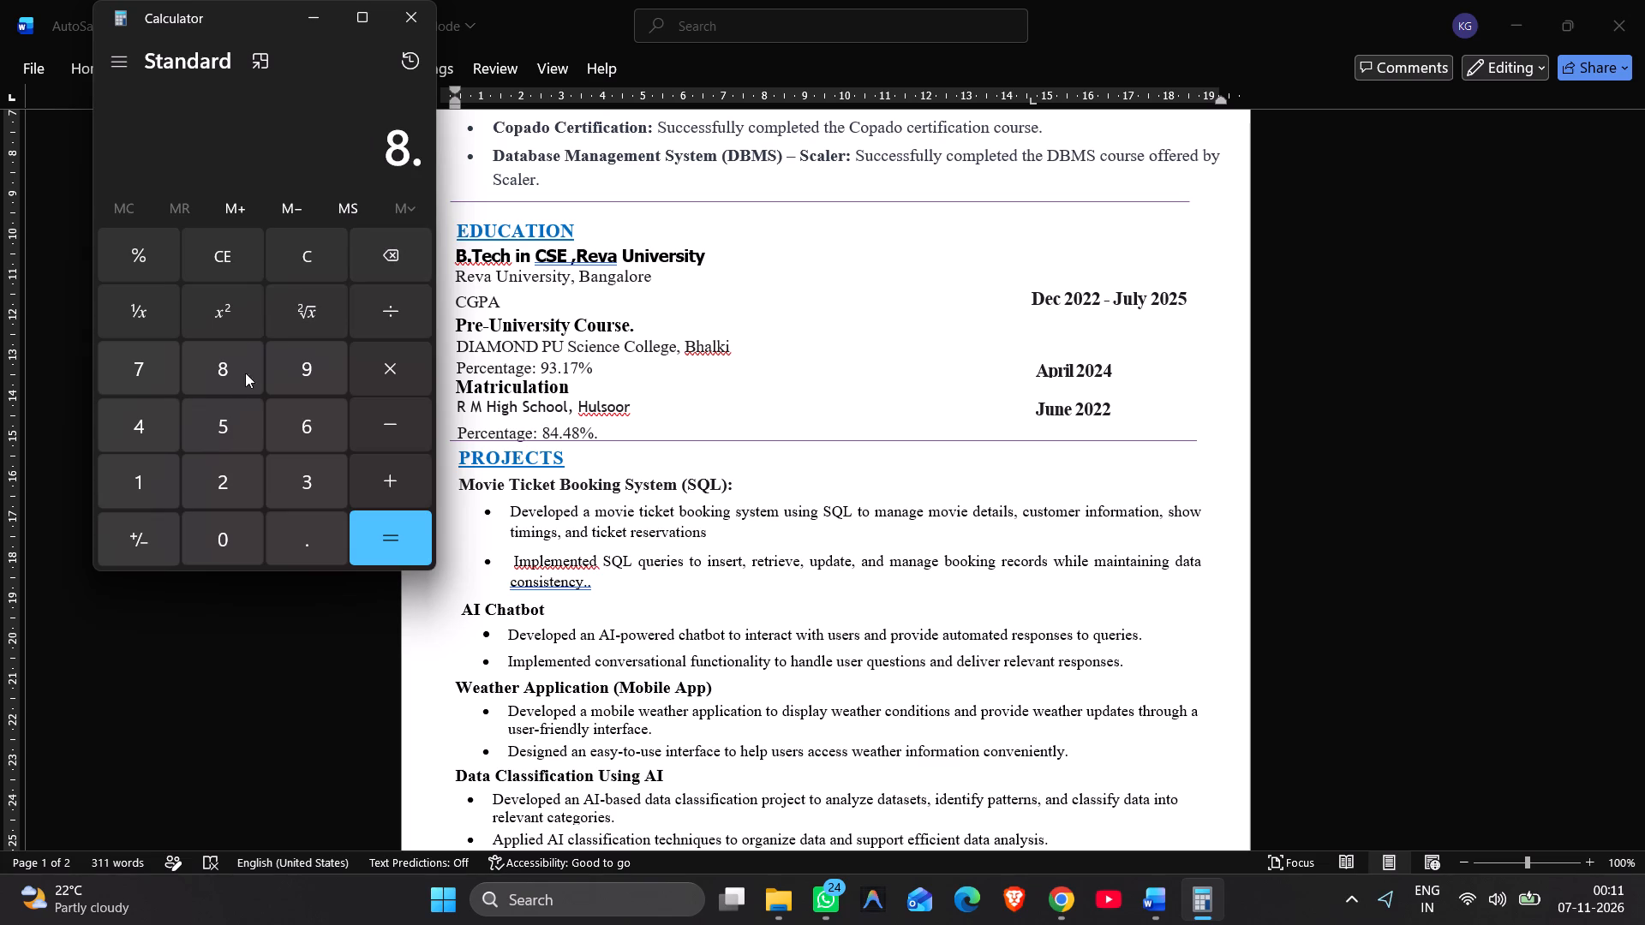
click(222, 419)
click(137, 368)
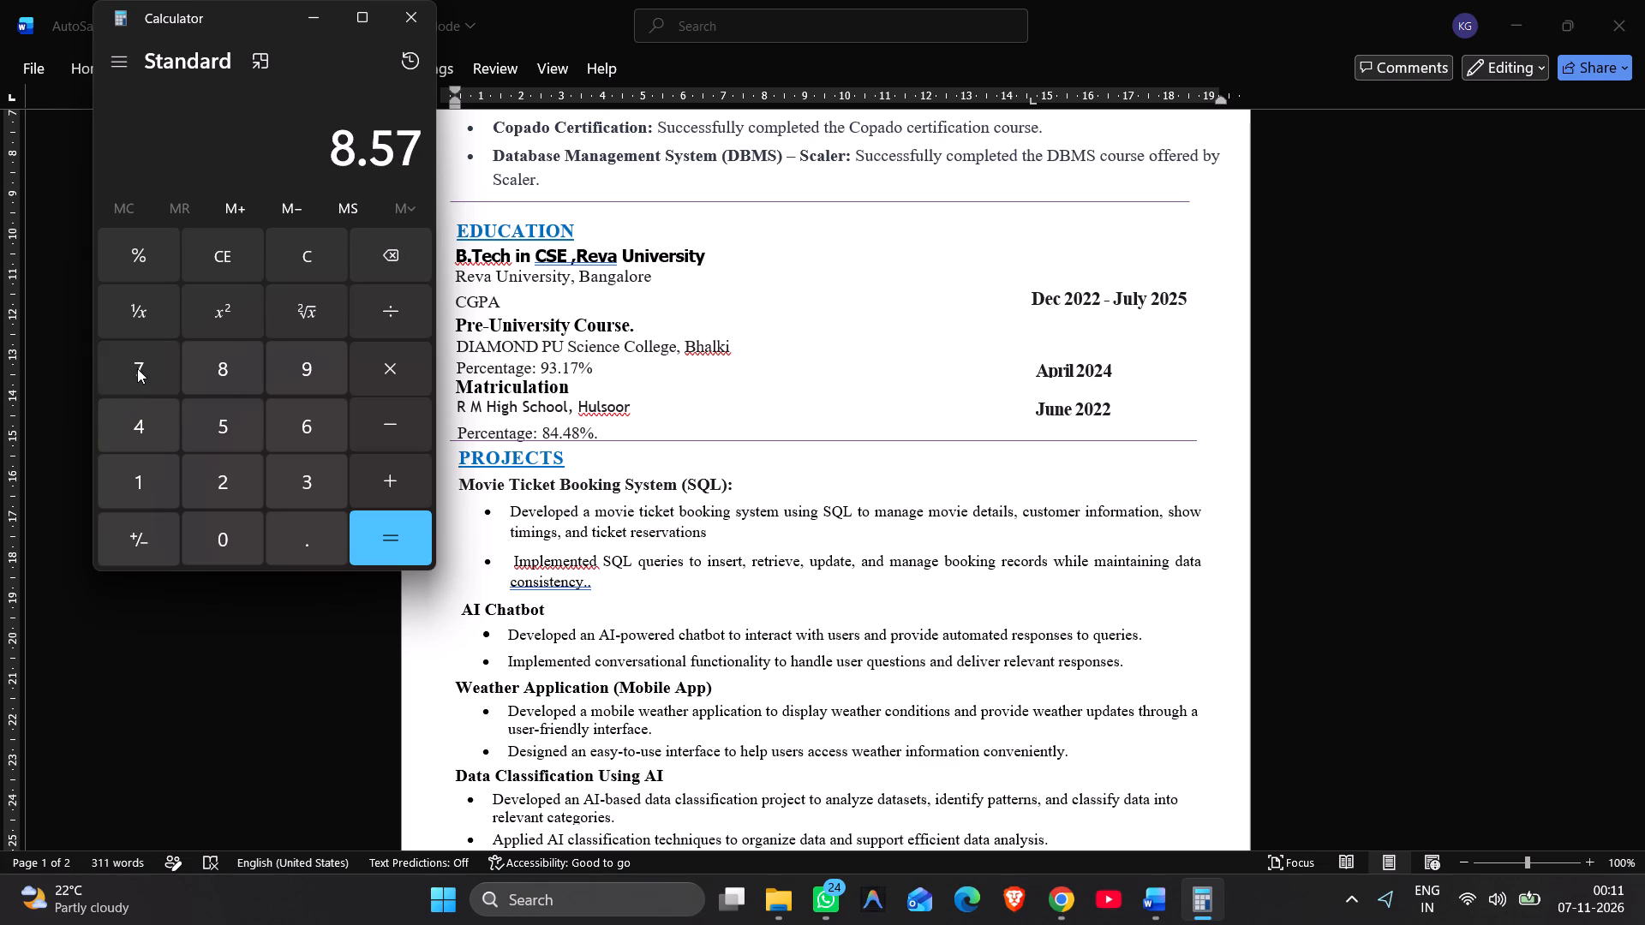
click(392, 485)
click(295, 379)
click(315, 544)
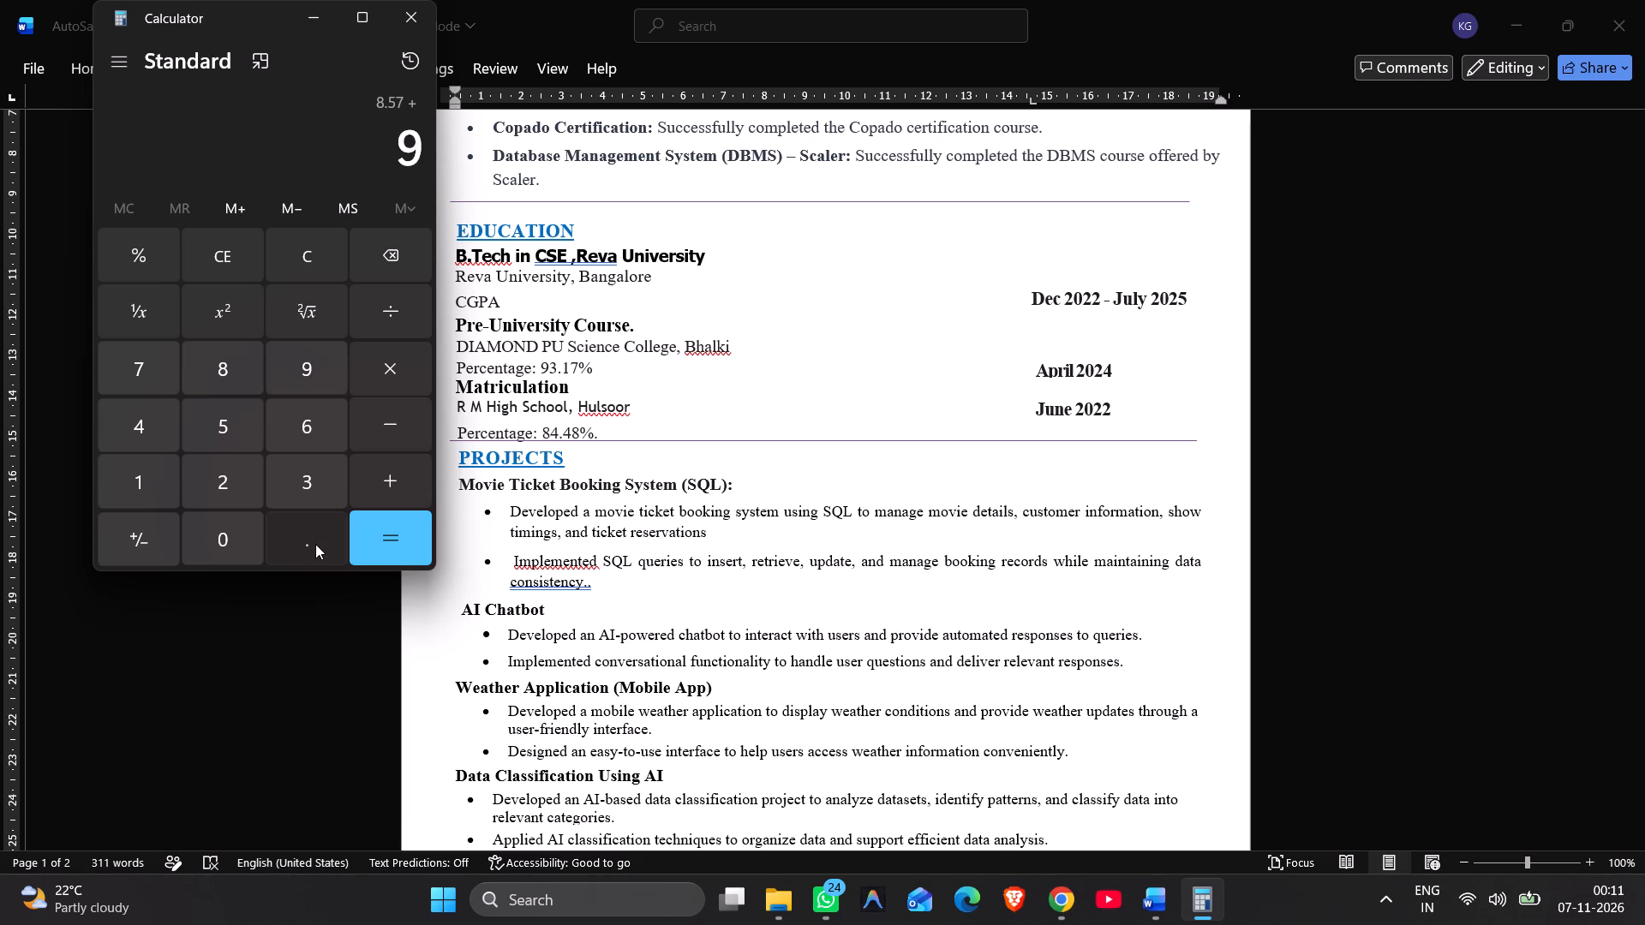
click(208, 539)
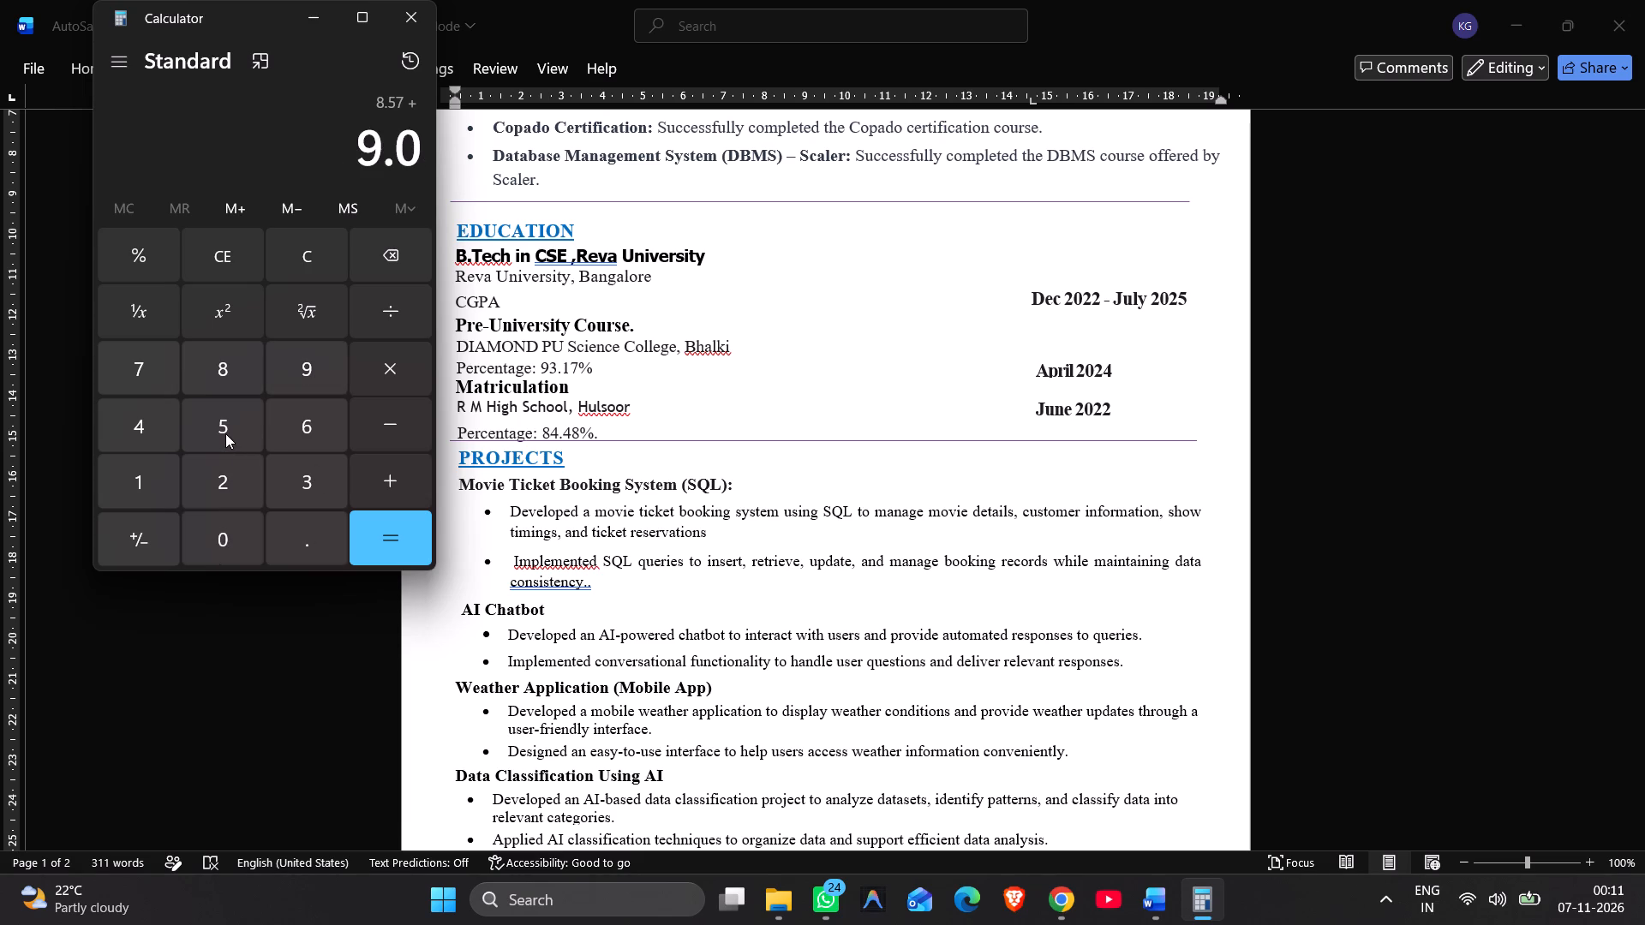
click(225, 433)
click(397, 468)
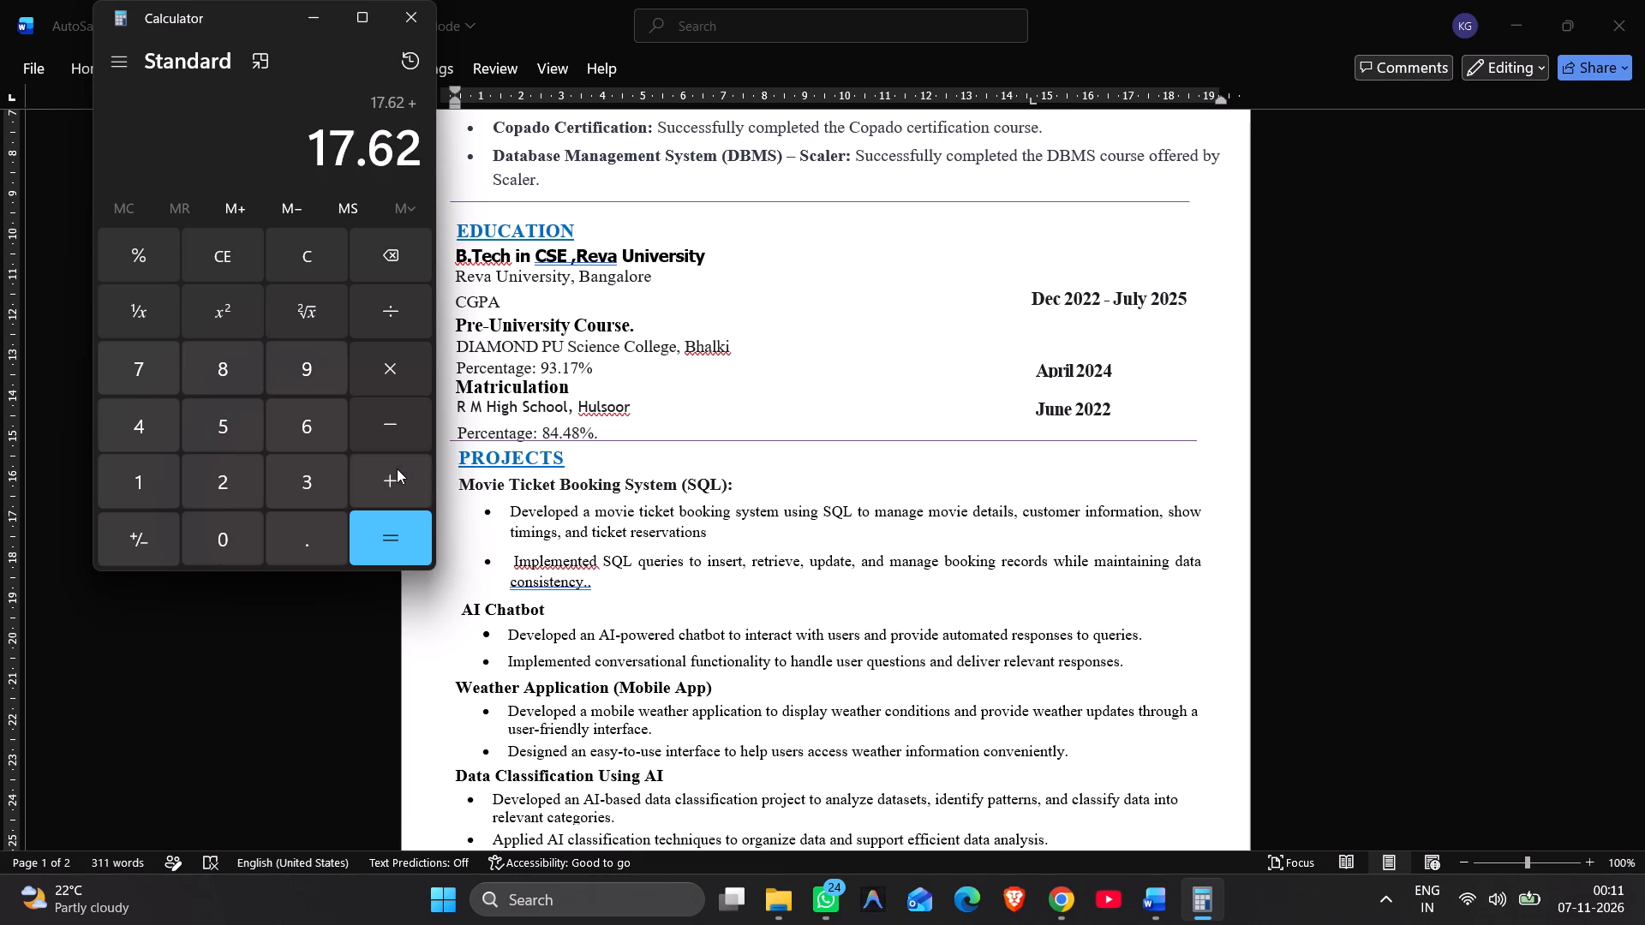
click(238, 373)
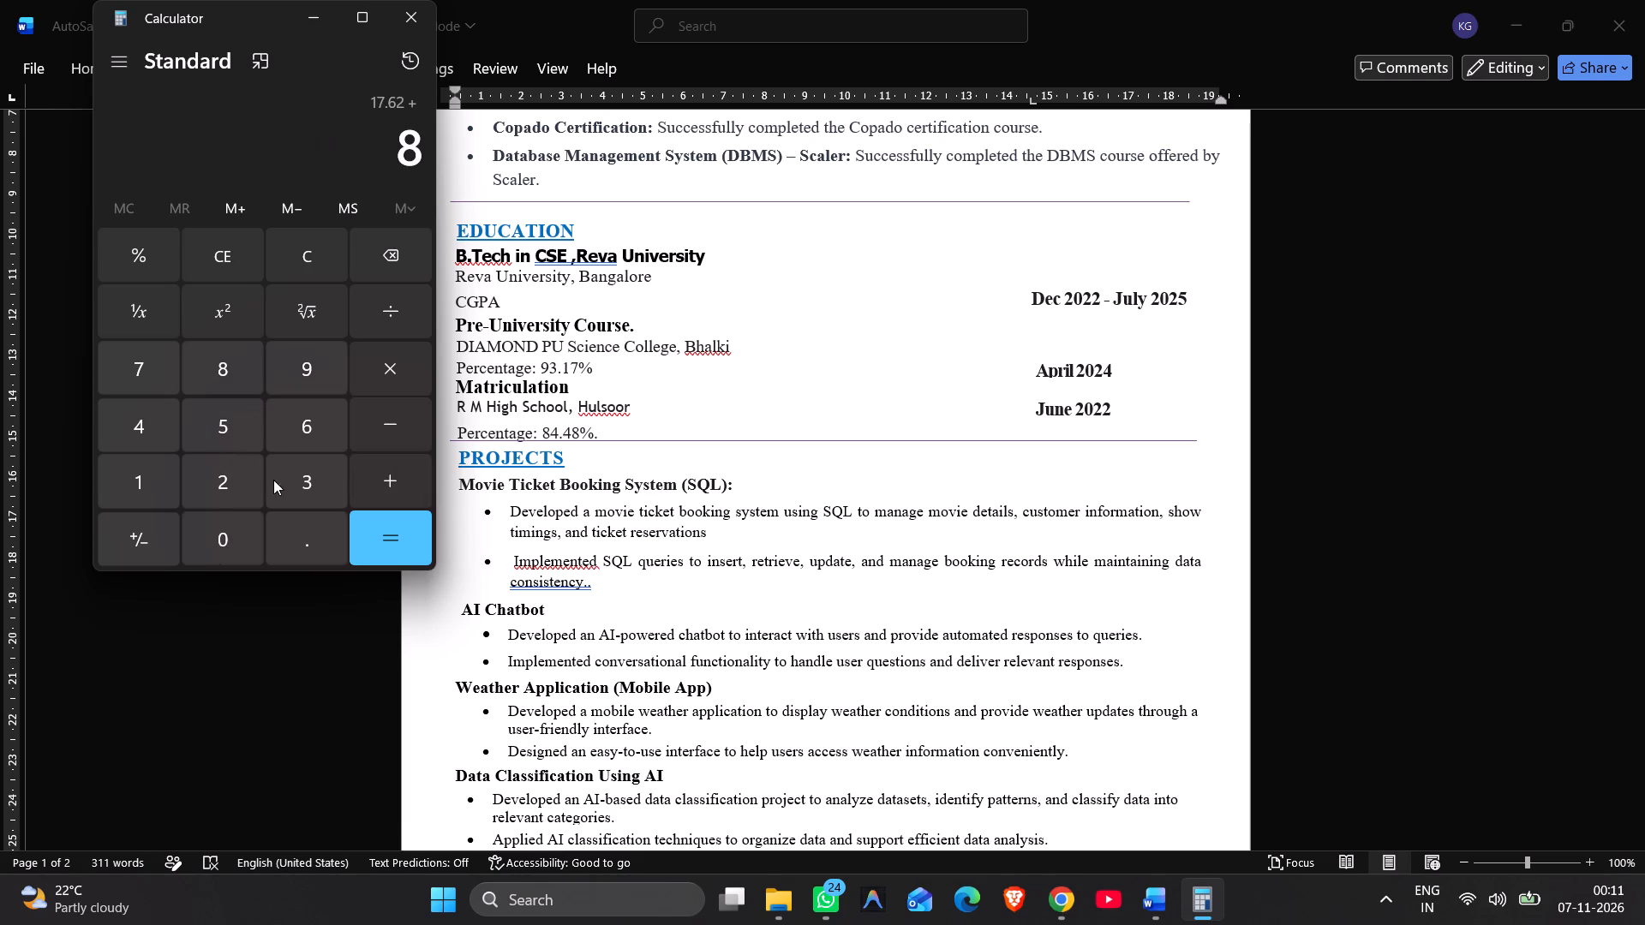
click(299, 540)
click(237, 481)
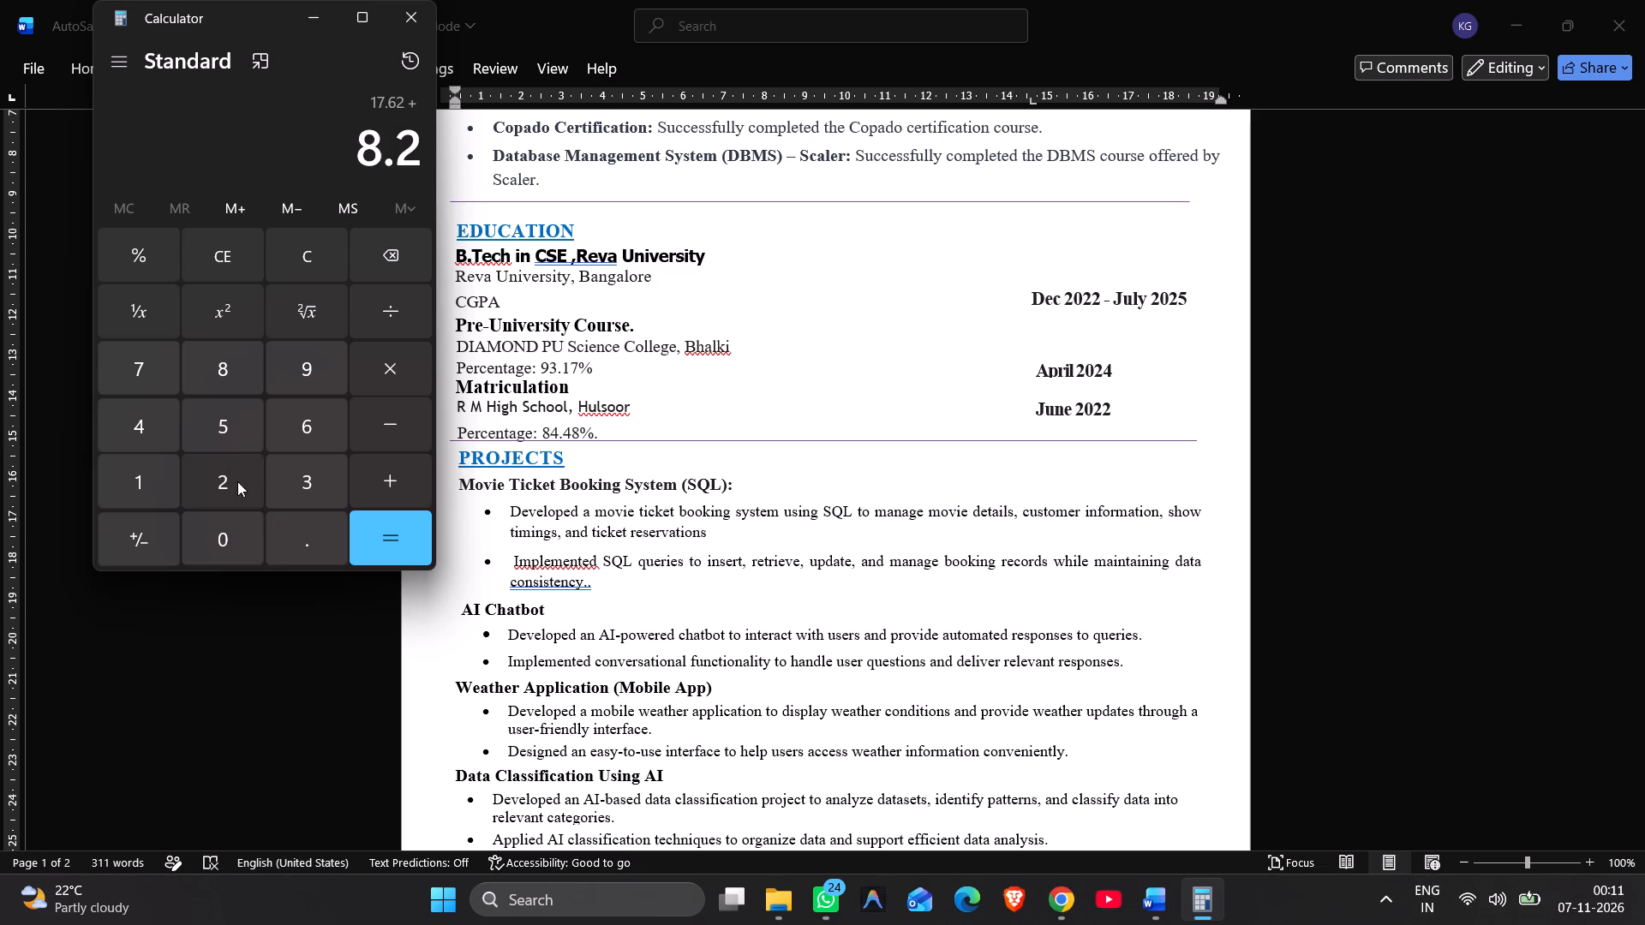
click(383, 486)
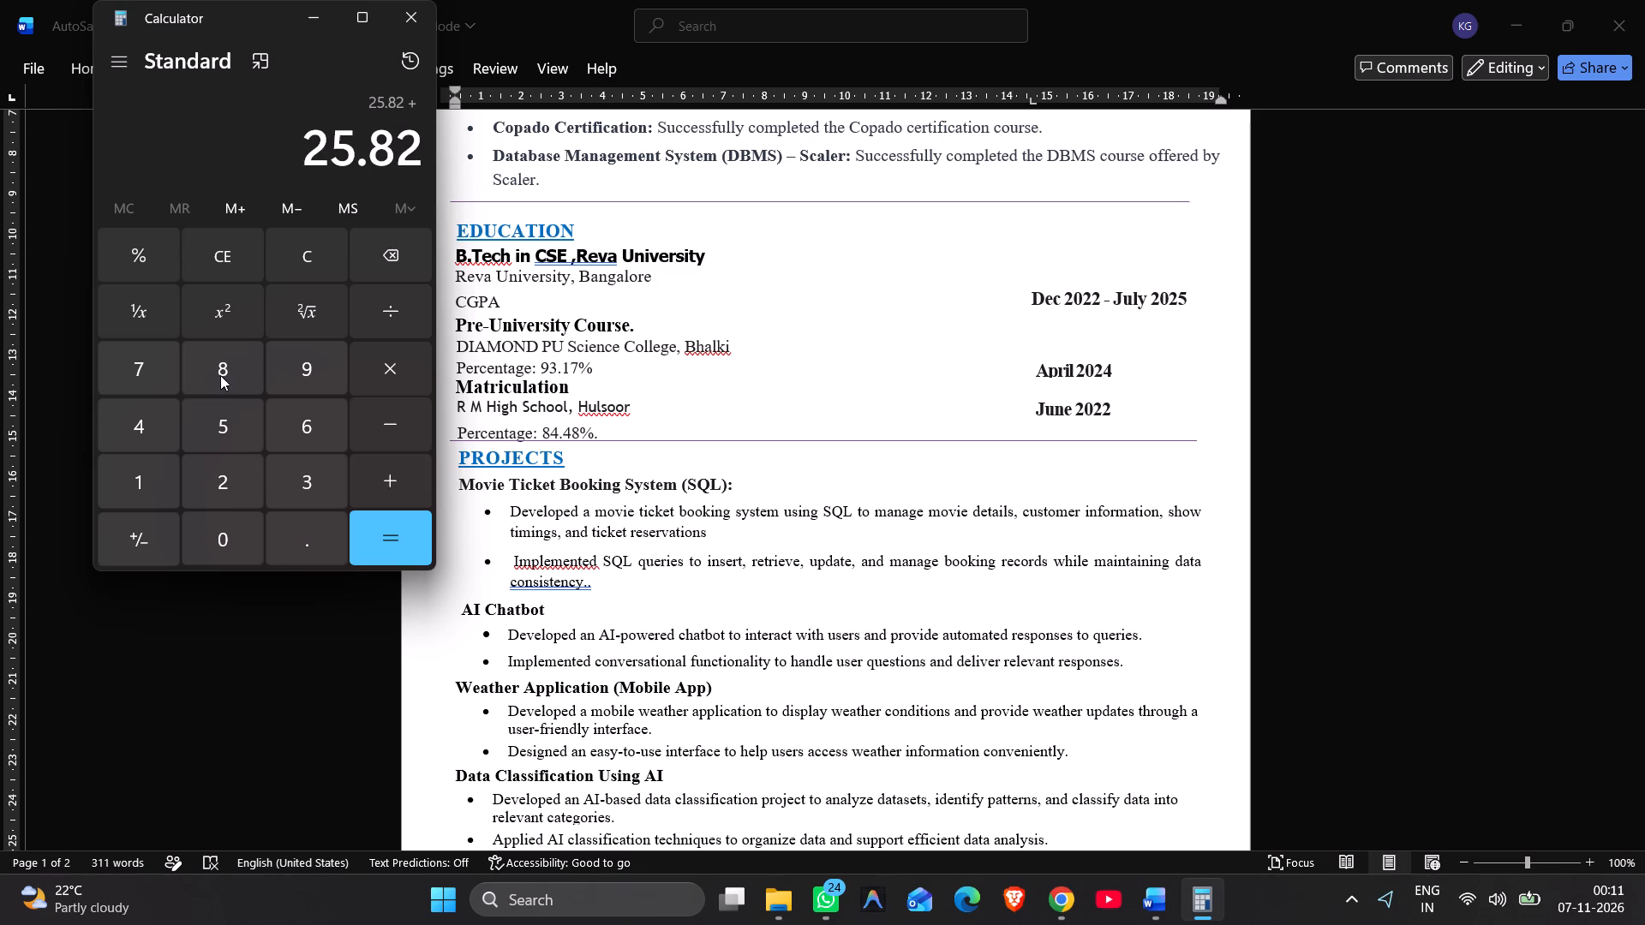
click(220, 375)
click(319, 549)
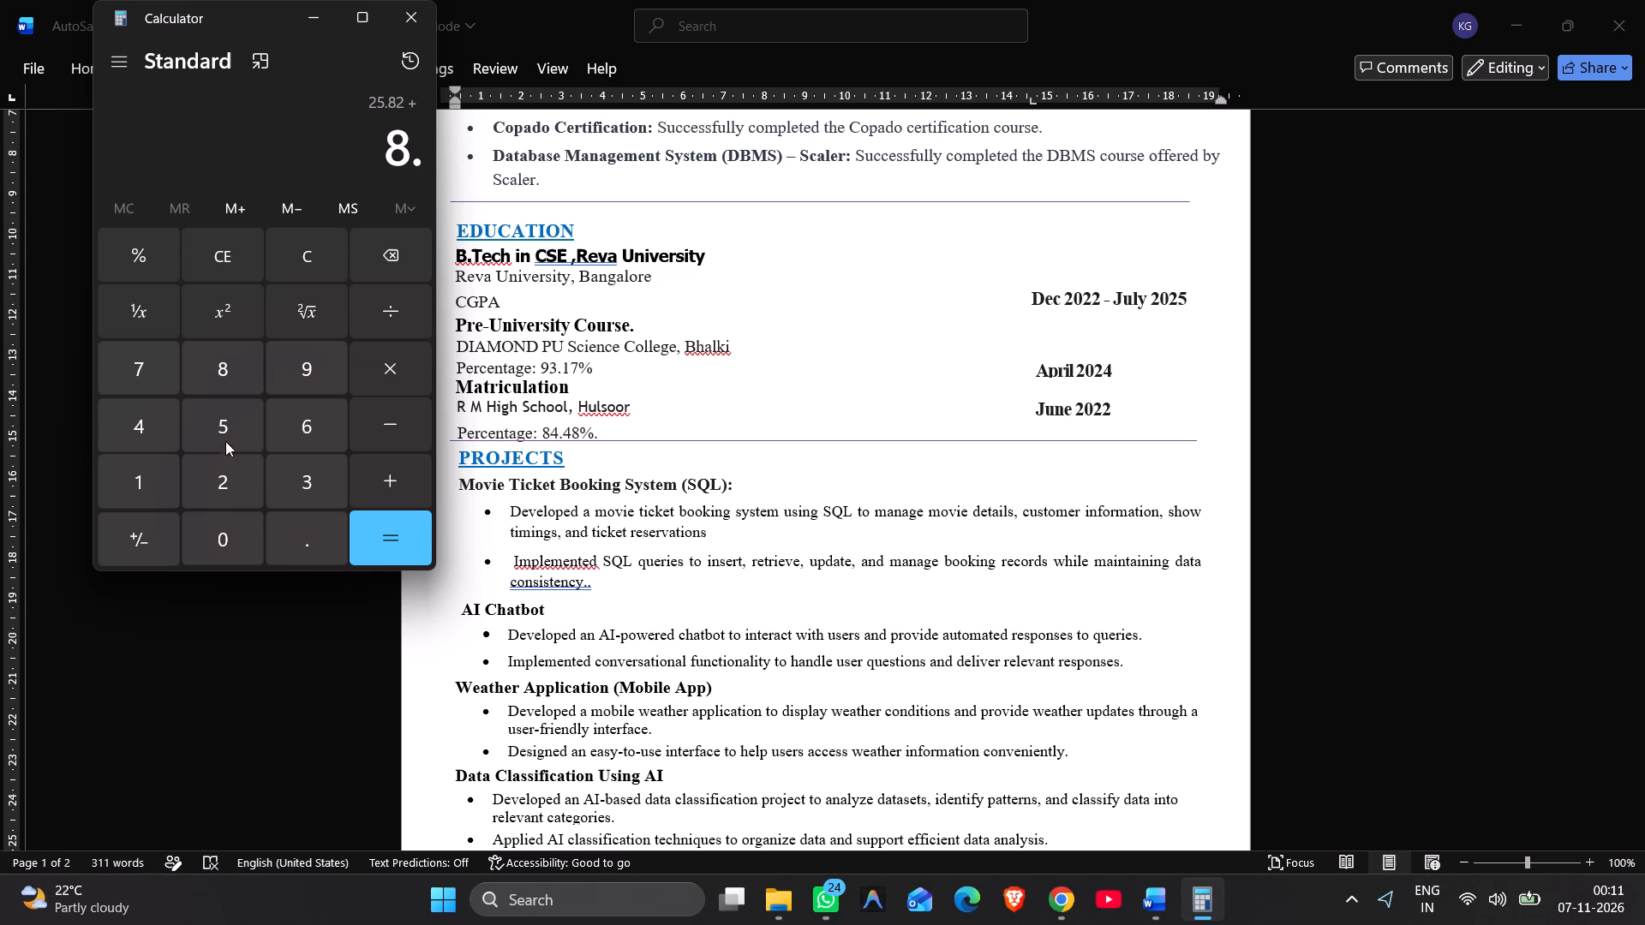
click(225, 419)
click(392, 537)
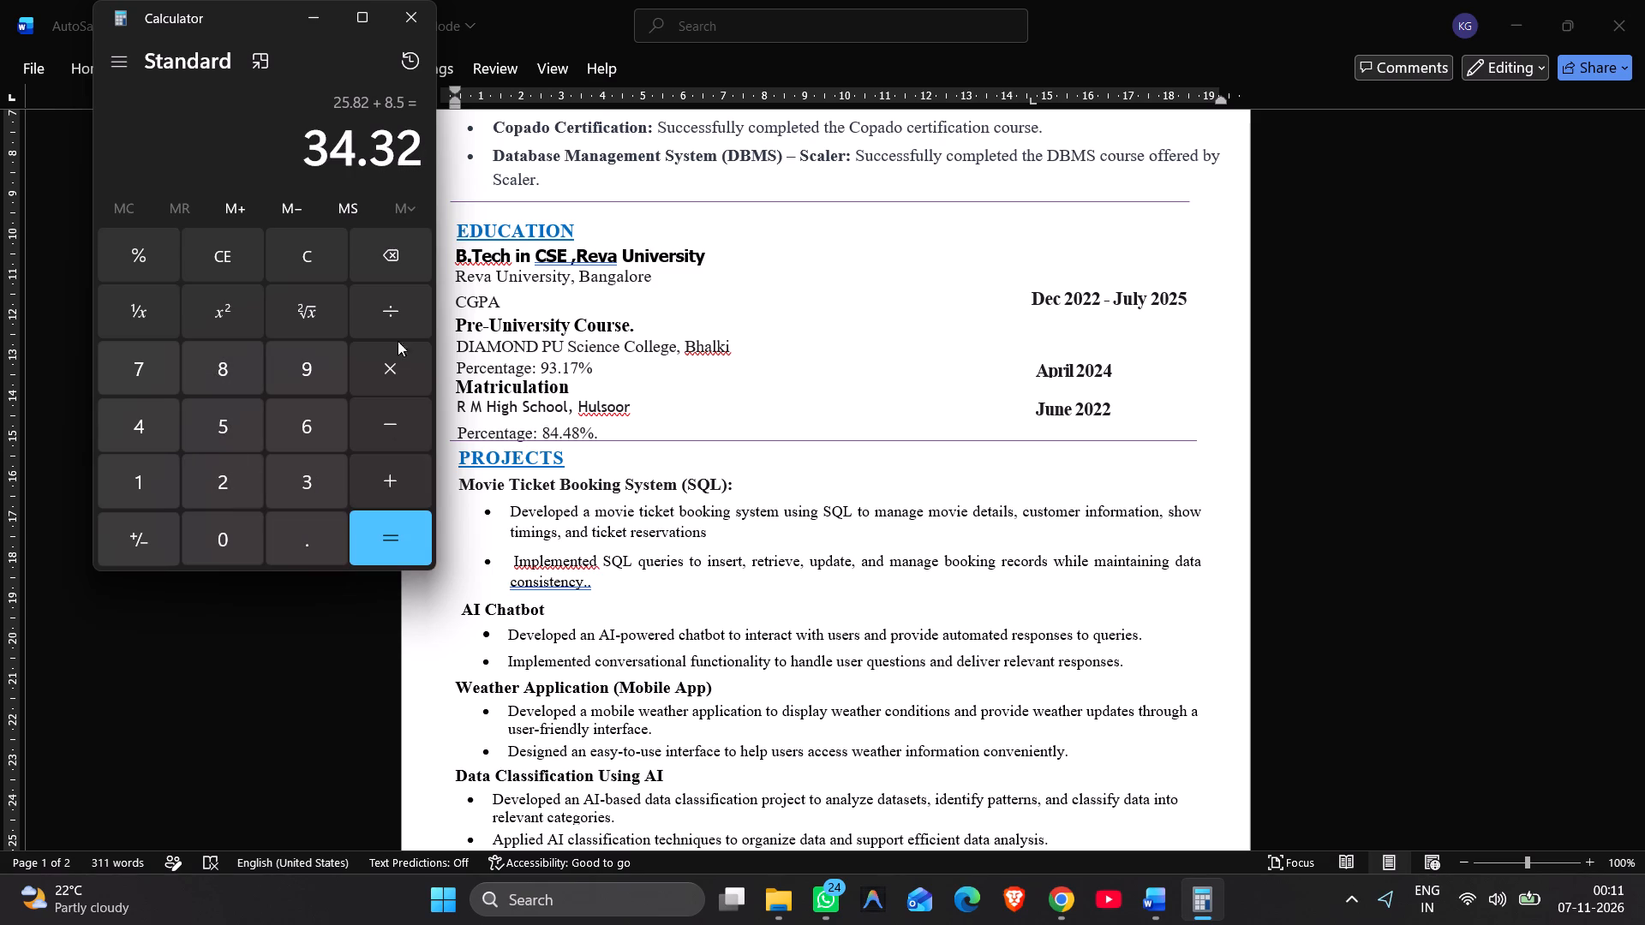
Divide the sum by 4 to get the average, and close Calculator.
click(398, 315)
click(143, 426)
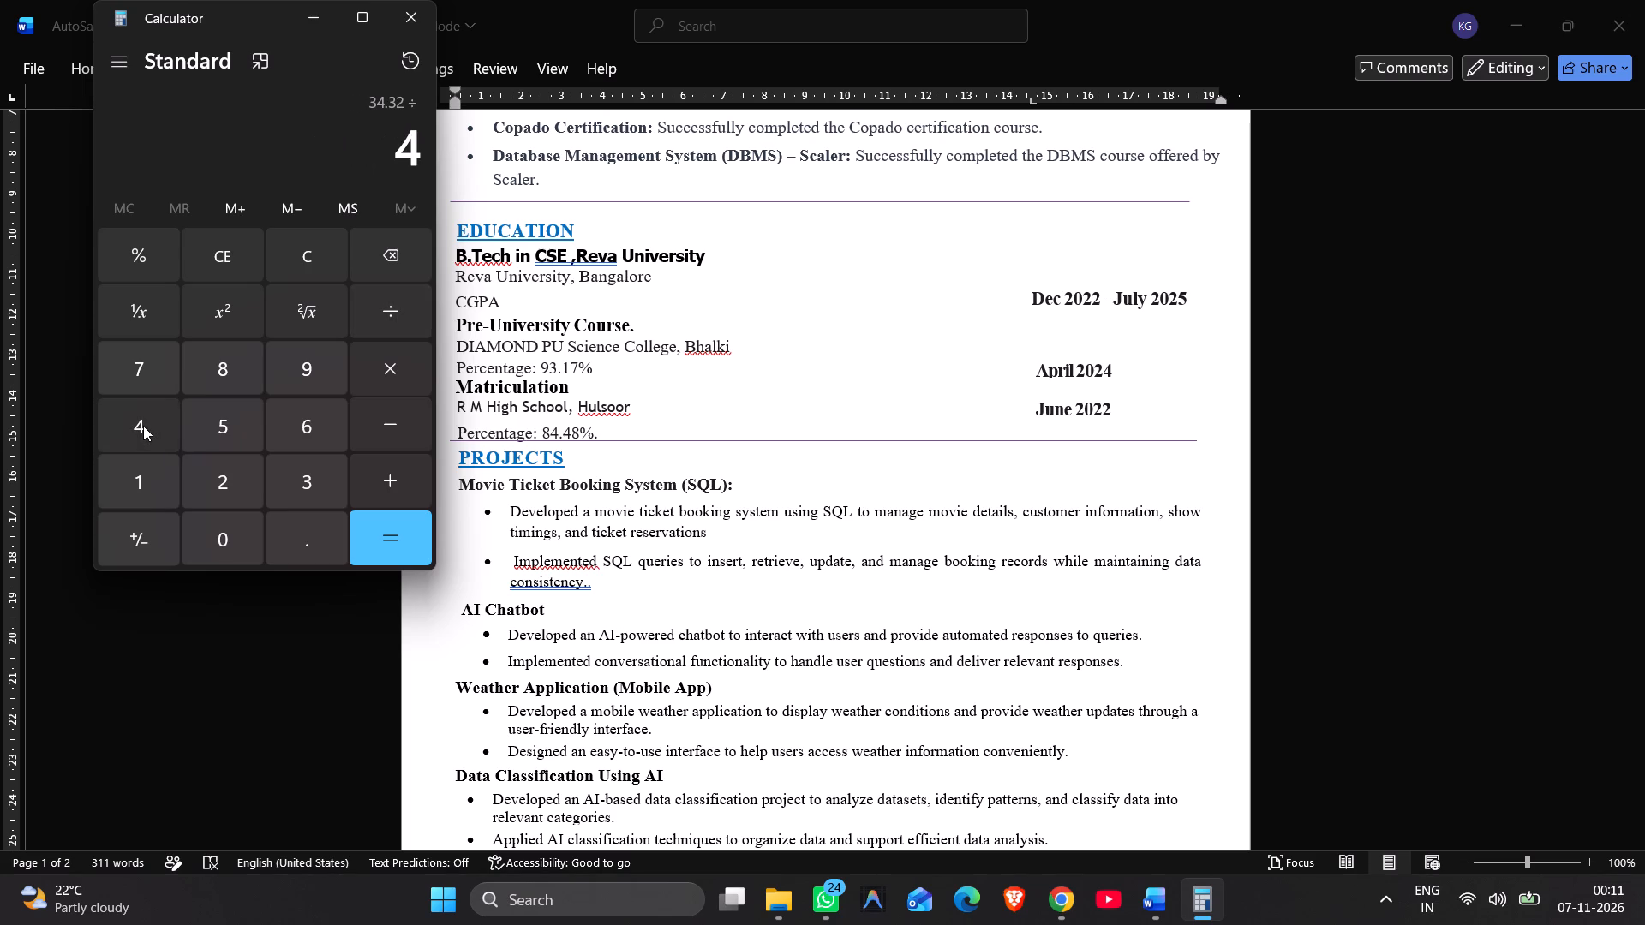
click(389, 554)
click(410, 9)
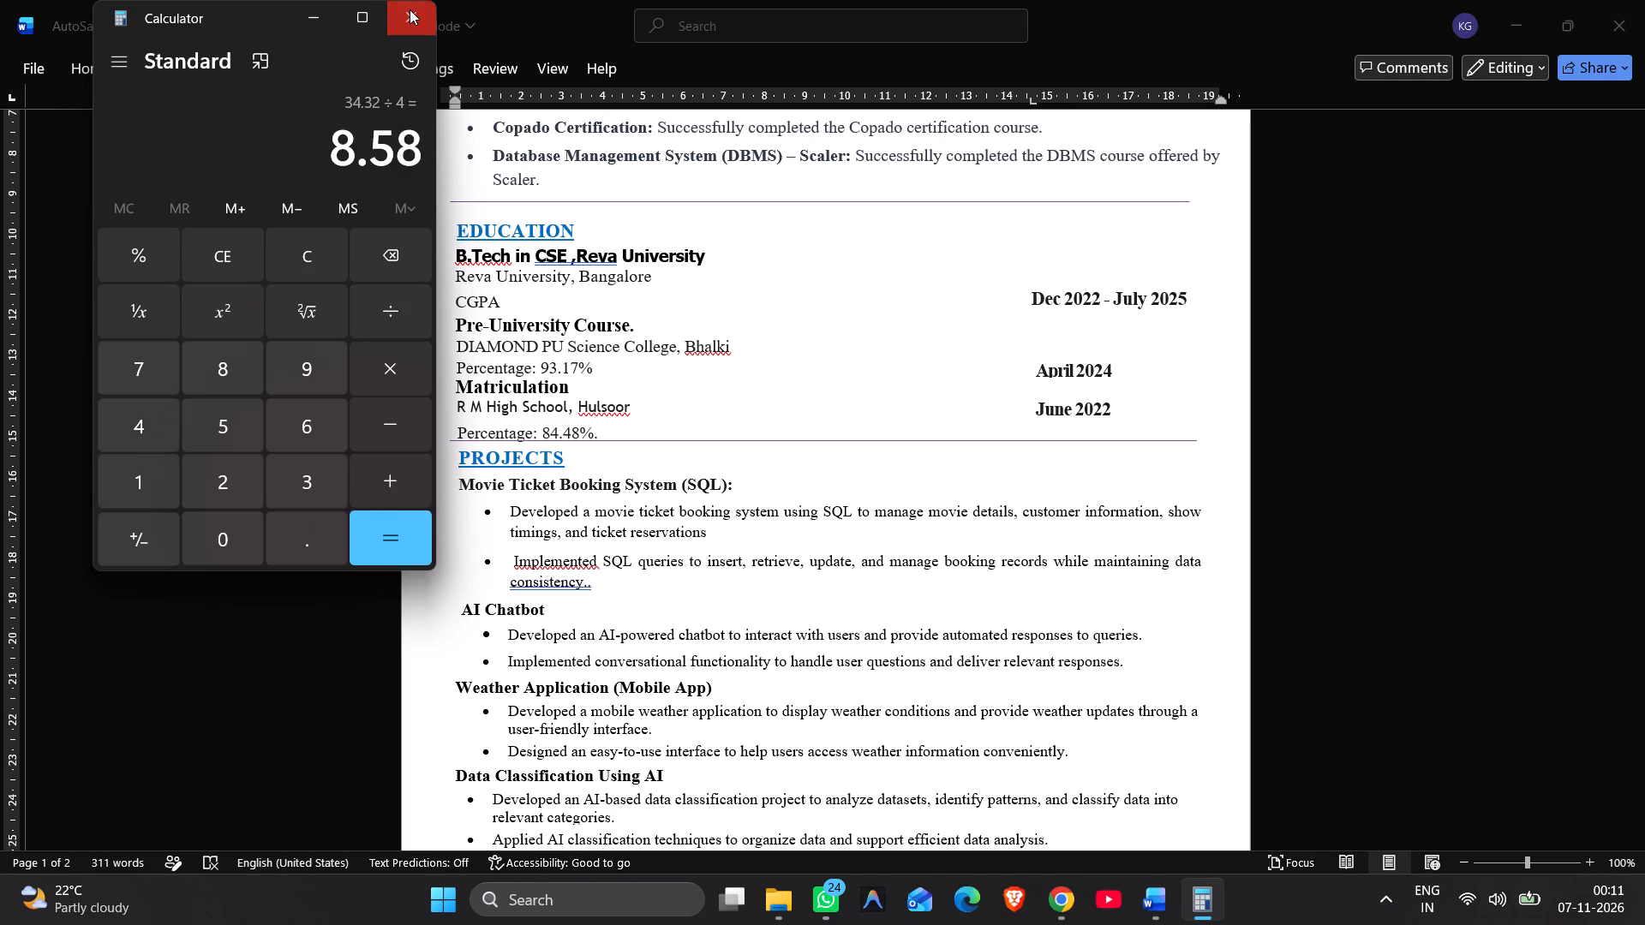
Enter "8.58/10" in front of "CGPA" in the B.Tech entry, keeping one space before the word.
key(space)
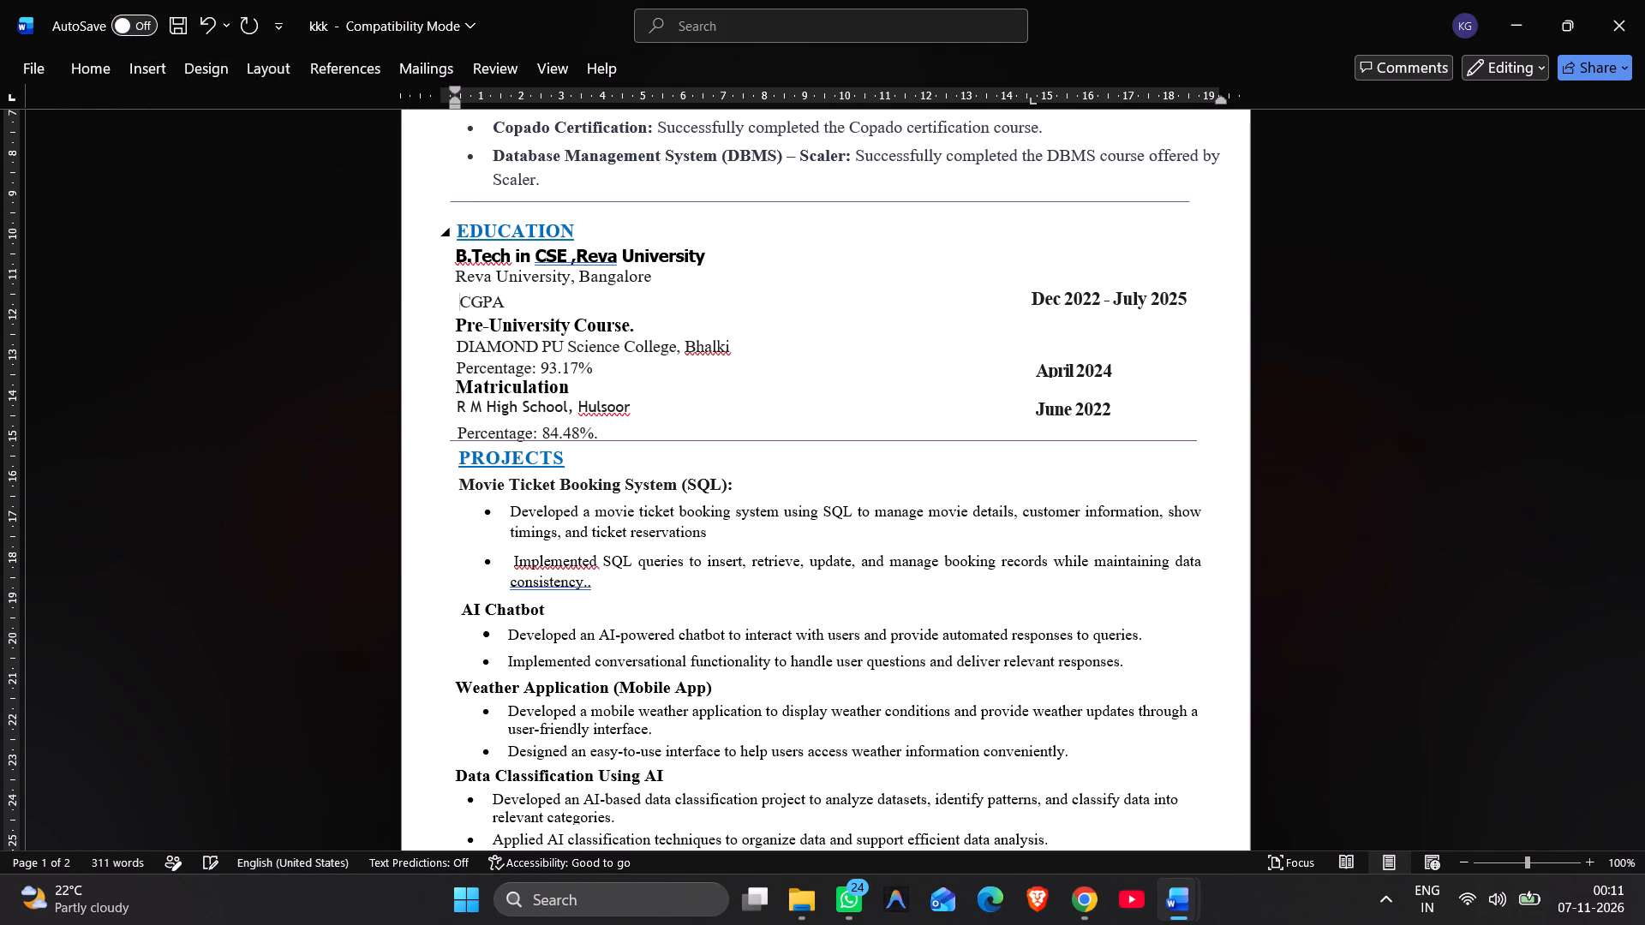
key(BackSpace)
text(8.58)
key(space)
key(Left)
text(/10)
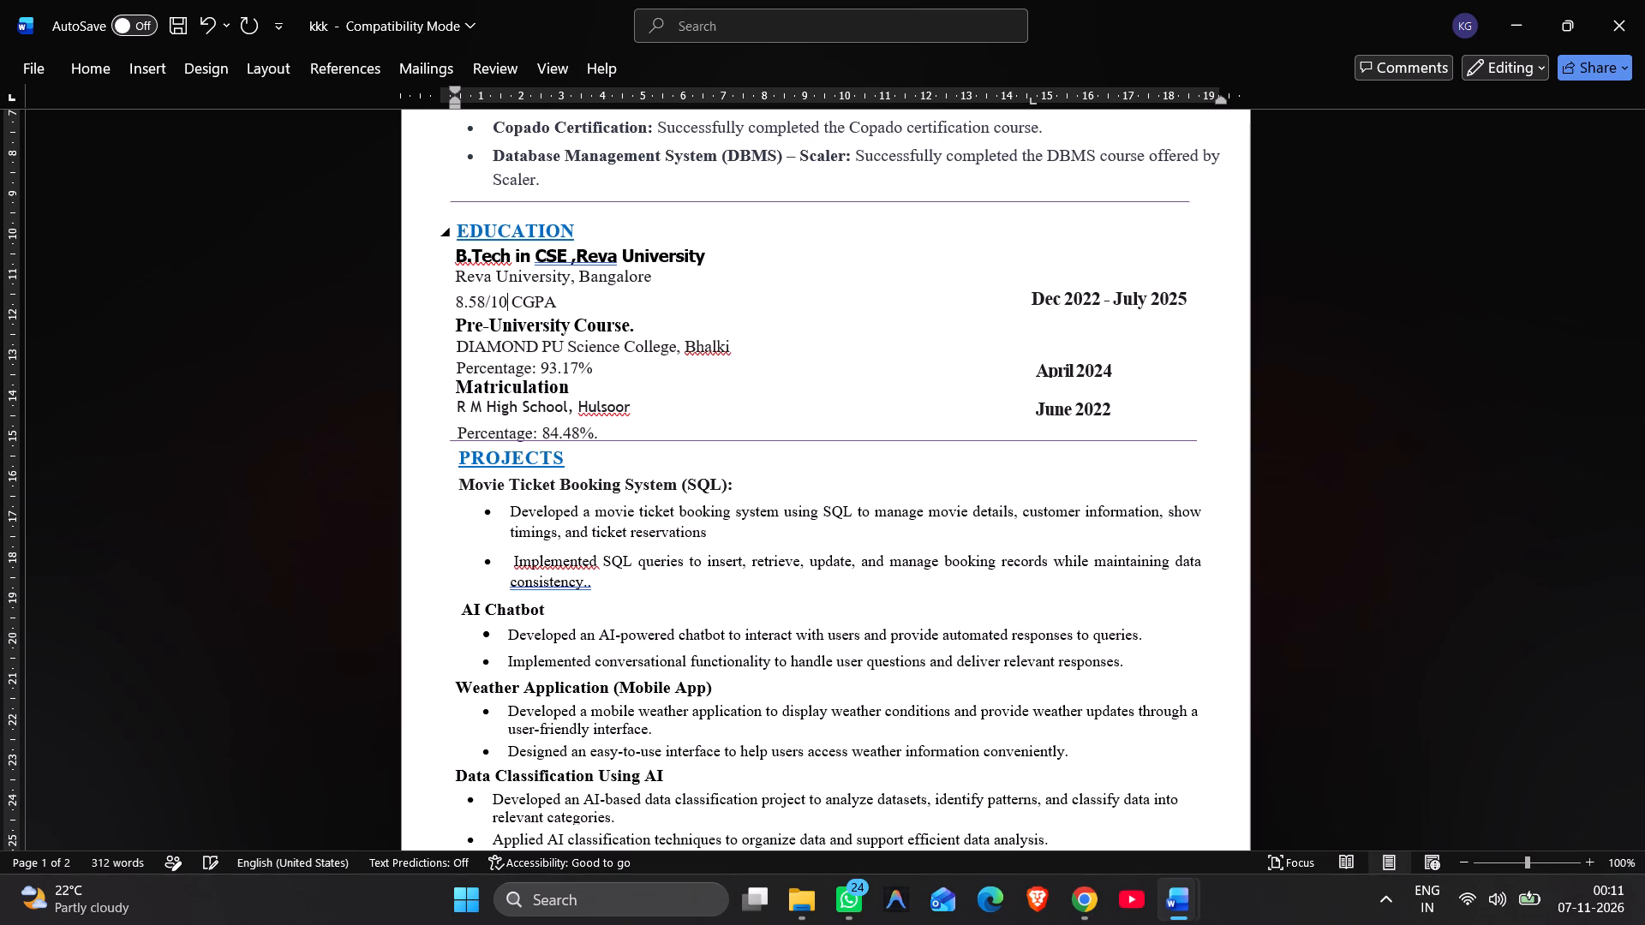
key(space)
key(BackSpace)
Remove the space between the start year and the dash in the B.Tech date range.
click(1104, 294)
key(BackSpace)
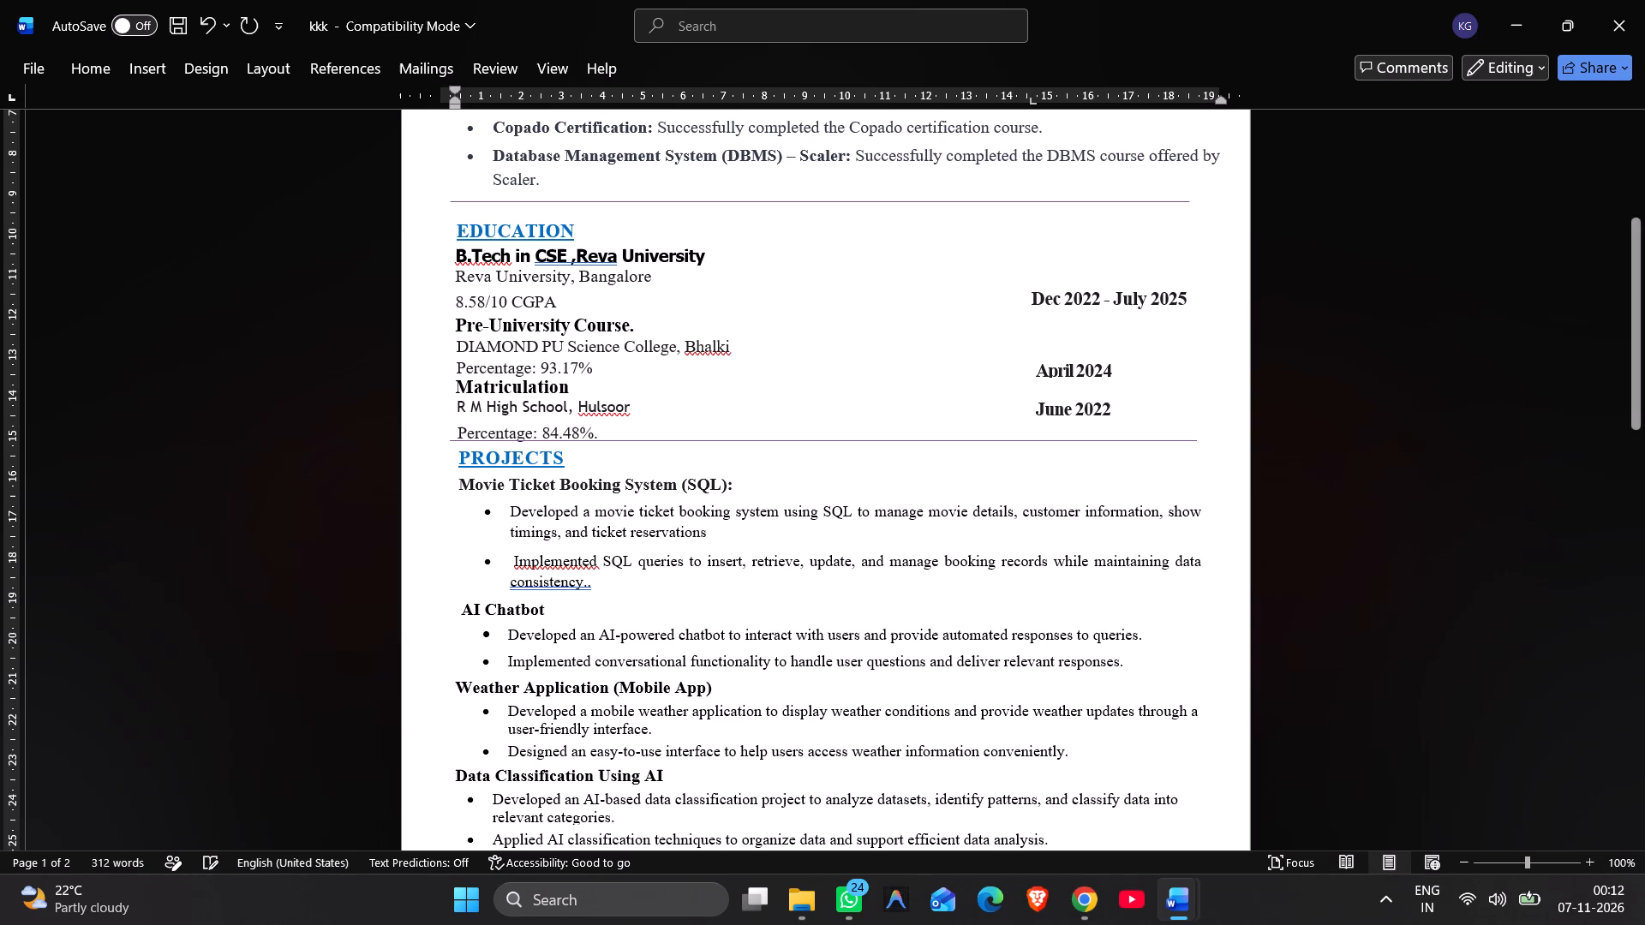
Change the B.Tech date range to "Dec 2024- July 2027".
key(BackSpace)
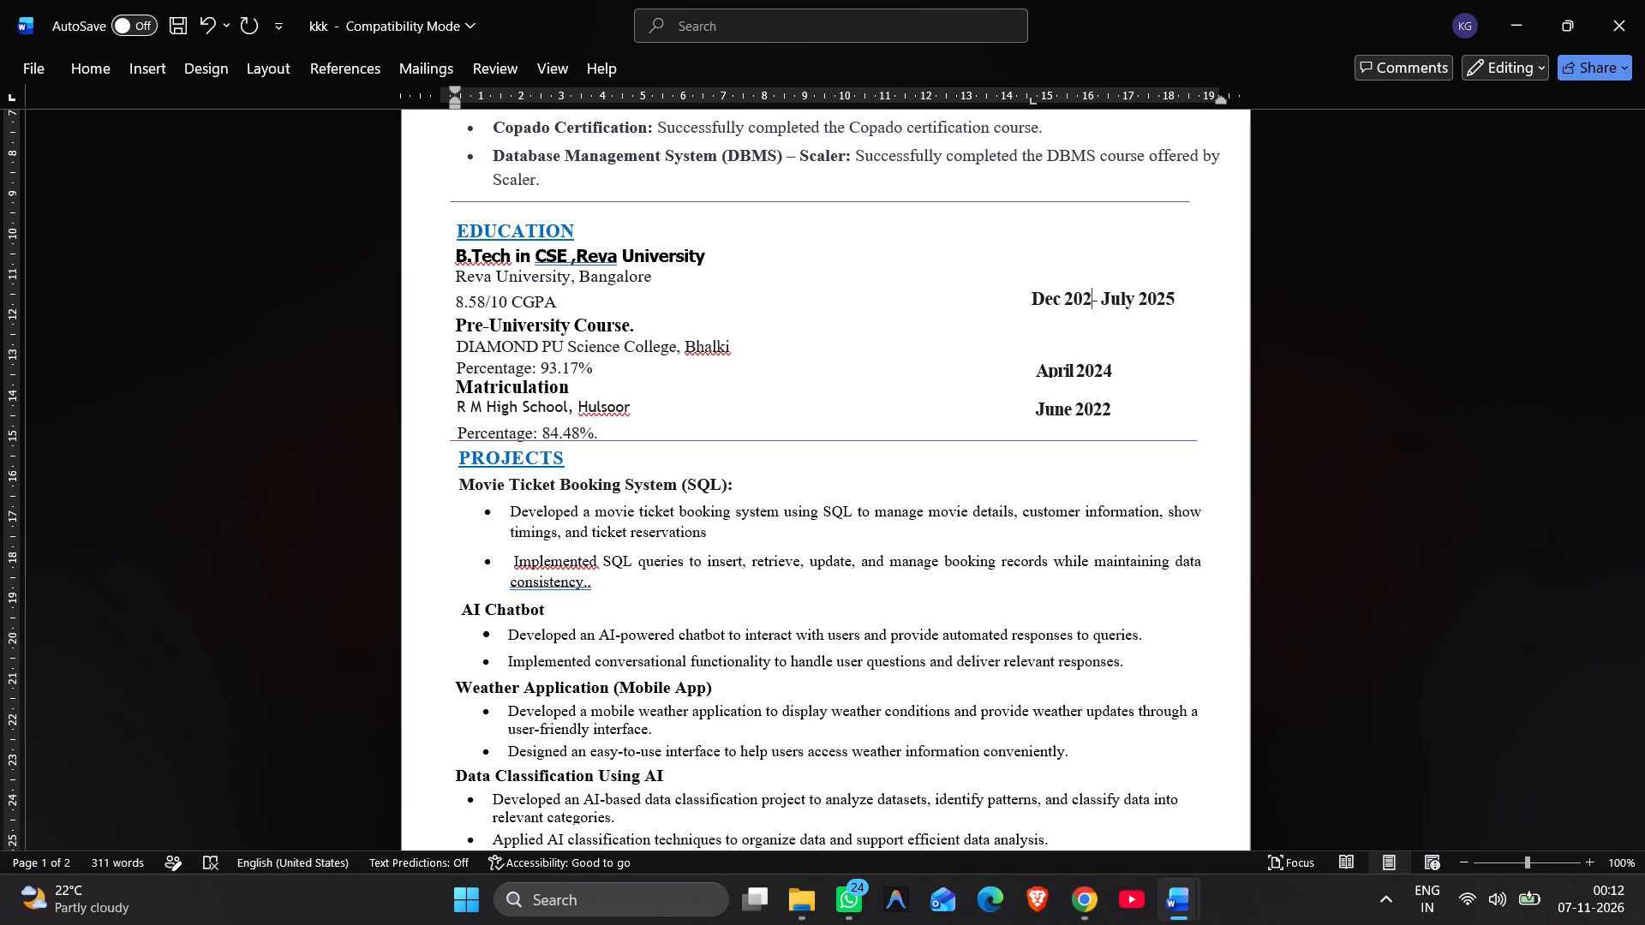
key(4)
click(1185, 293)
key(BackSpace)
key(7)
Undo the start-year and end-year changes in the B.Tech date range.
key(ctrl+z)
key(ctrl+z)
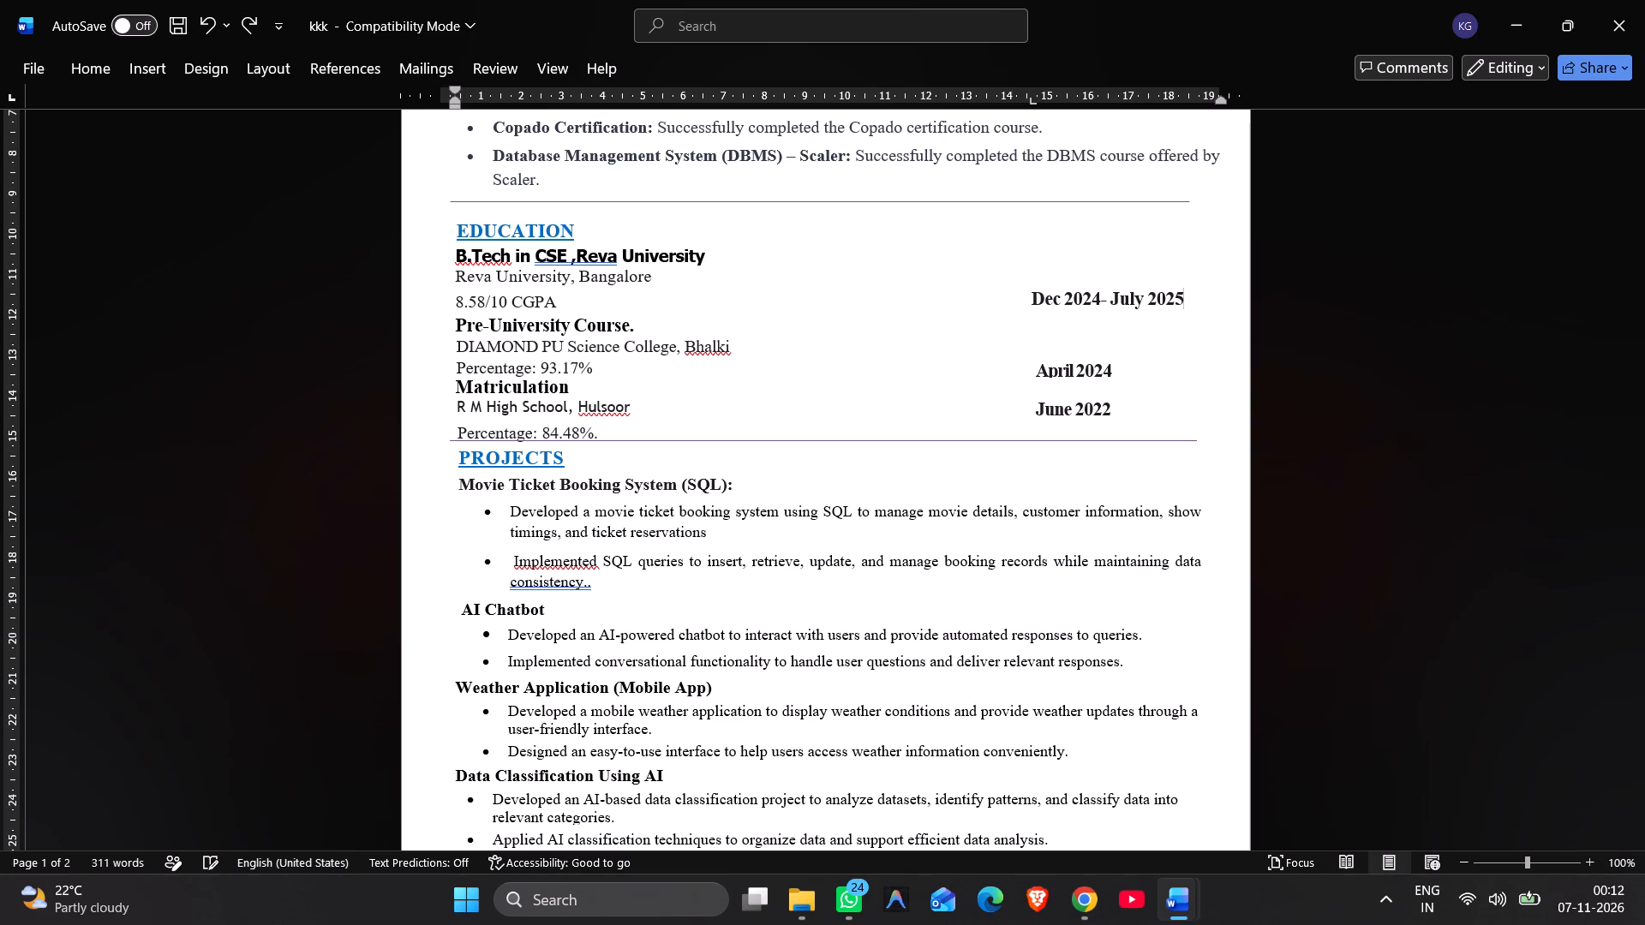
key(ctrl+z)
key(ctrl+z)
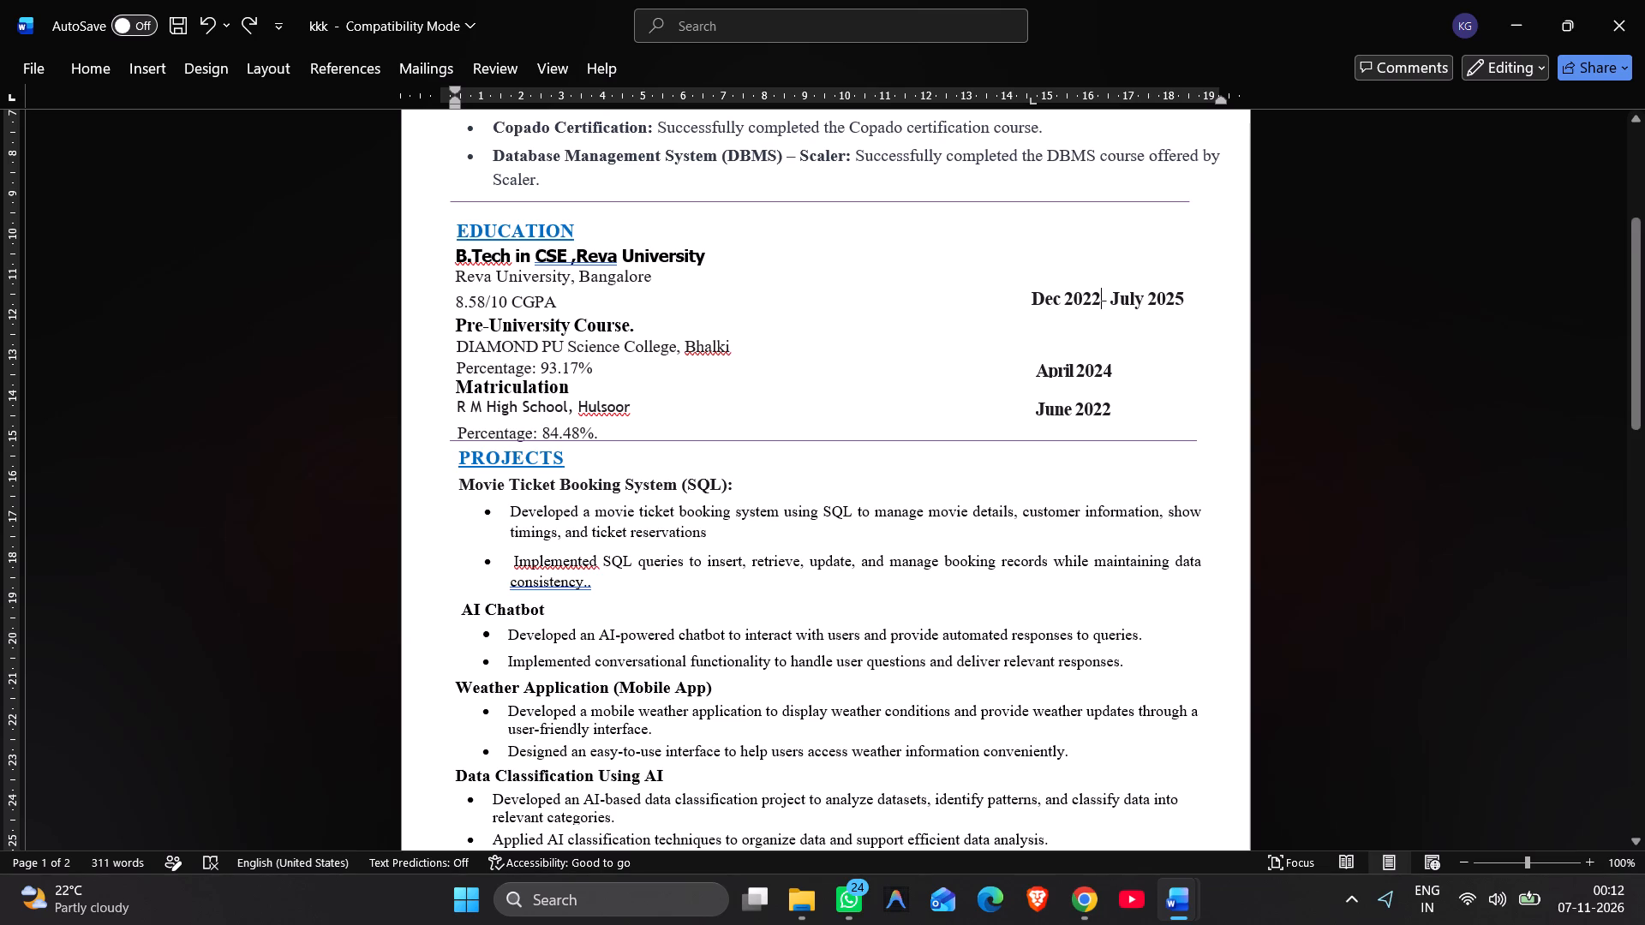
Set the B.Tech date range's start year to 2024 and its end year to 2027.
key(BackSpace)
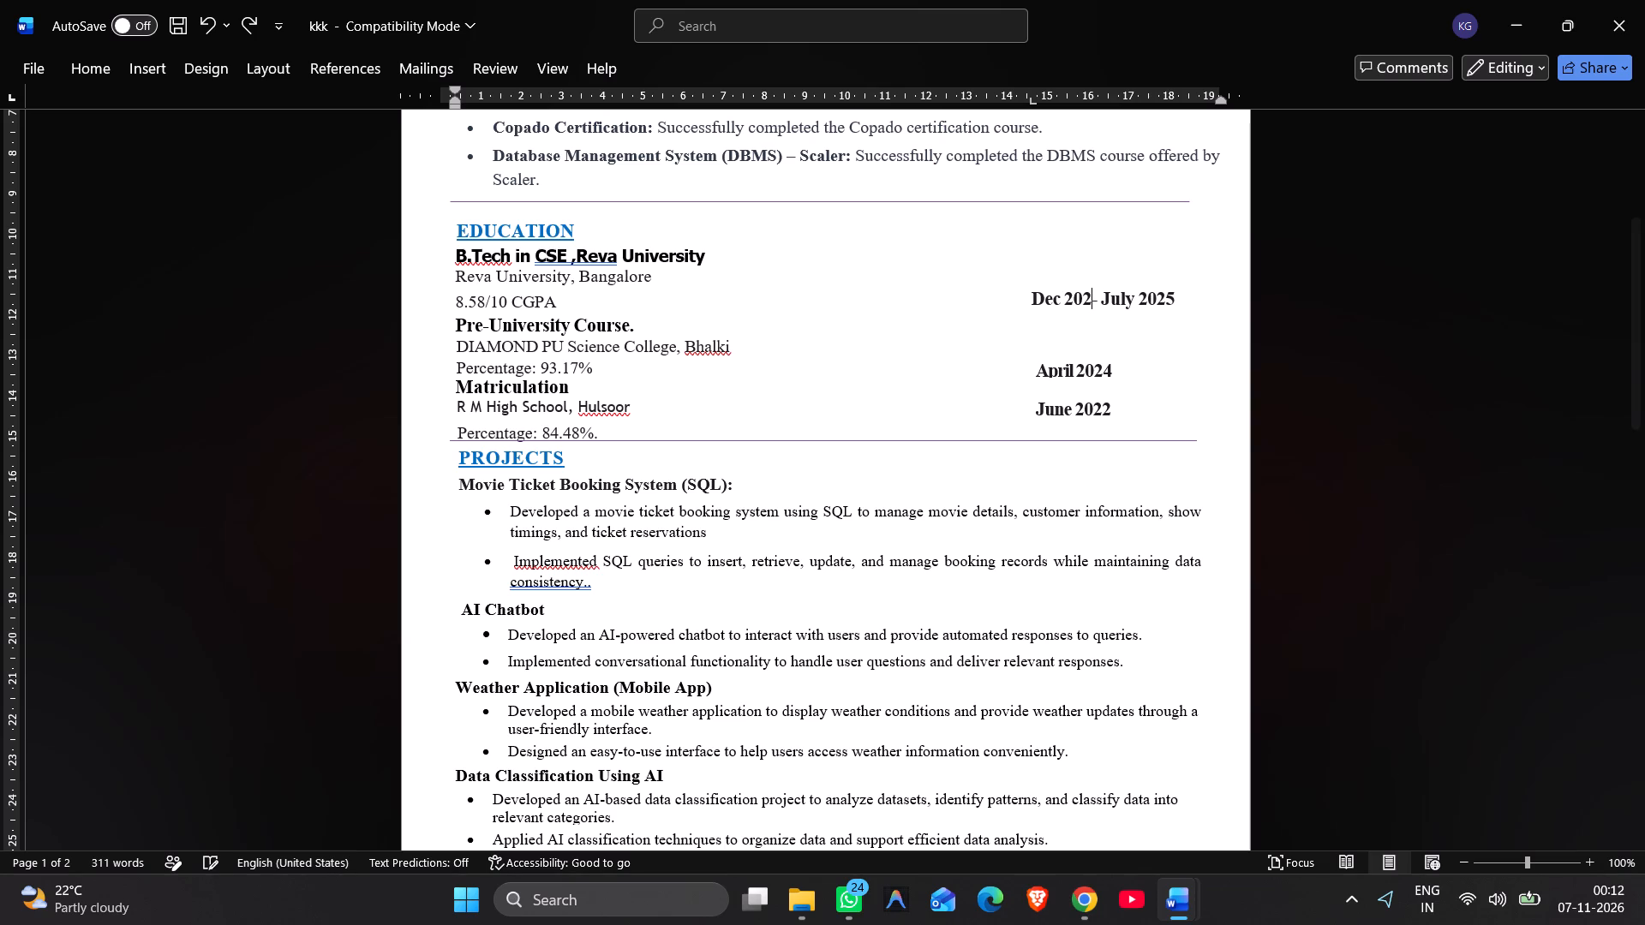
key(4)
key(Right)
key(Right)
key(Right)
key(Right)
key(Right)
key(Right)
key(Right)
key(Right)
key(Right)
key(Right)
key(Right)
key(BackSpace)
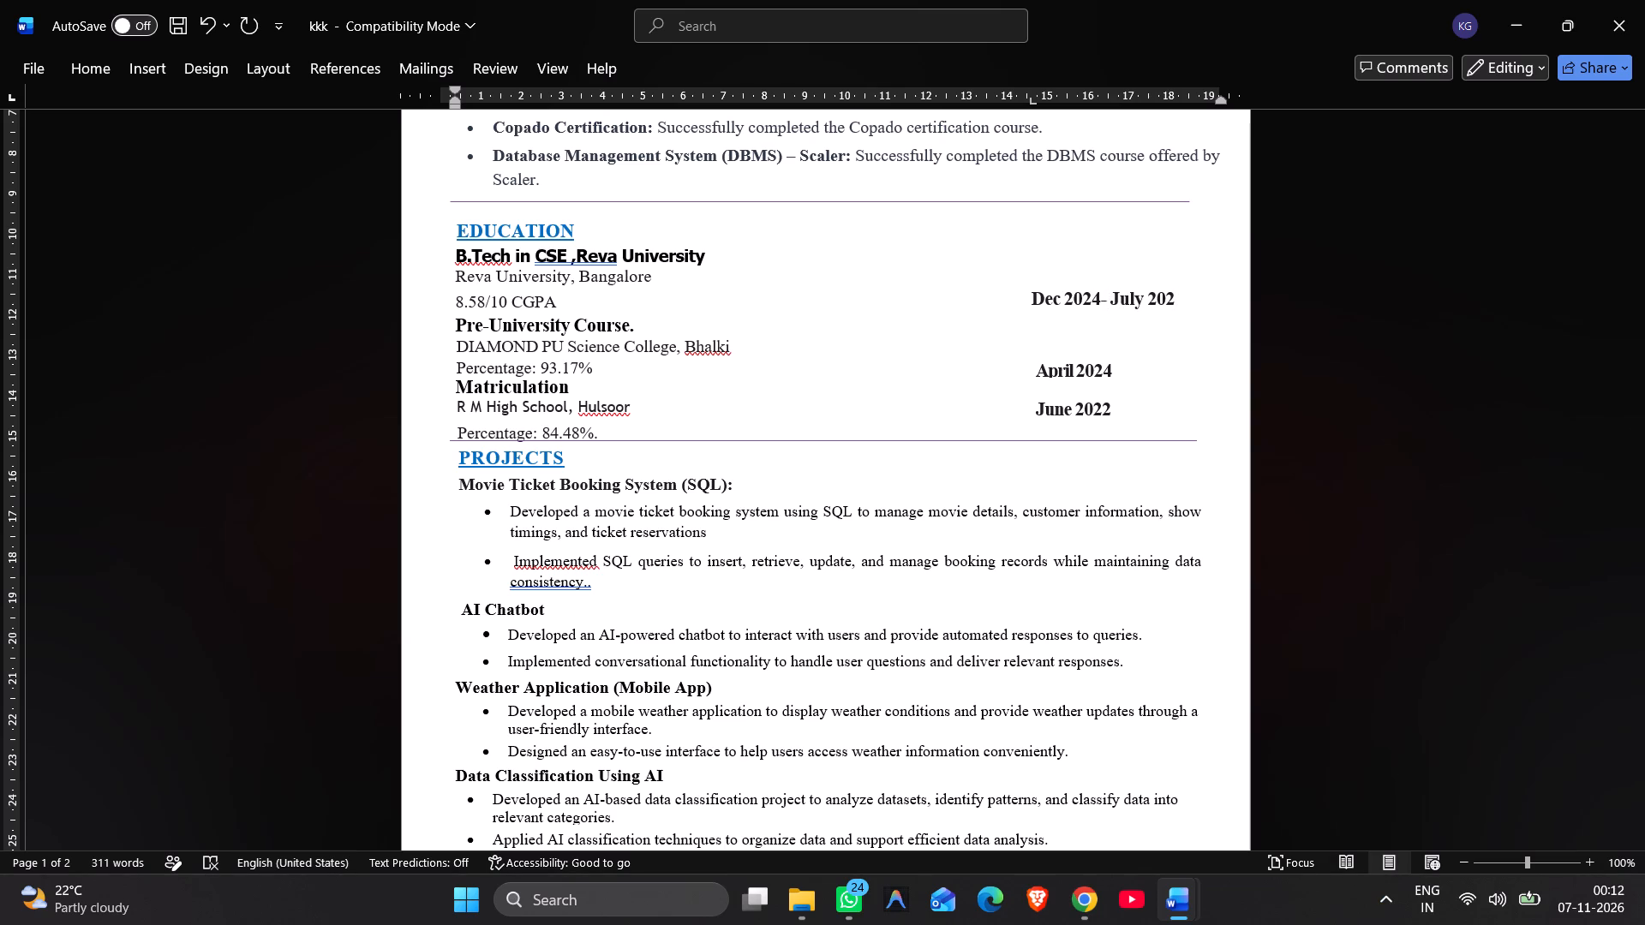
key(7)
key(BackSpace)
key(6)
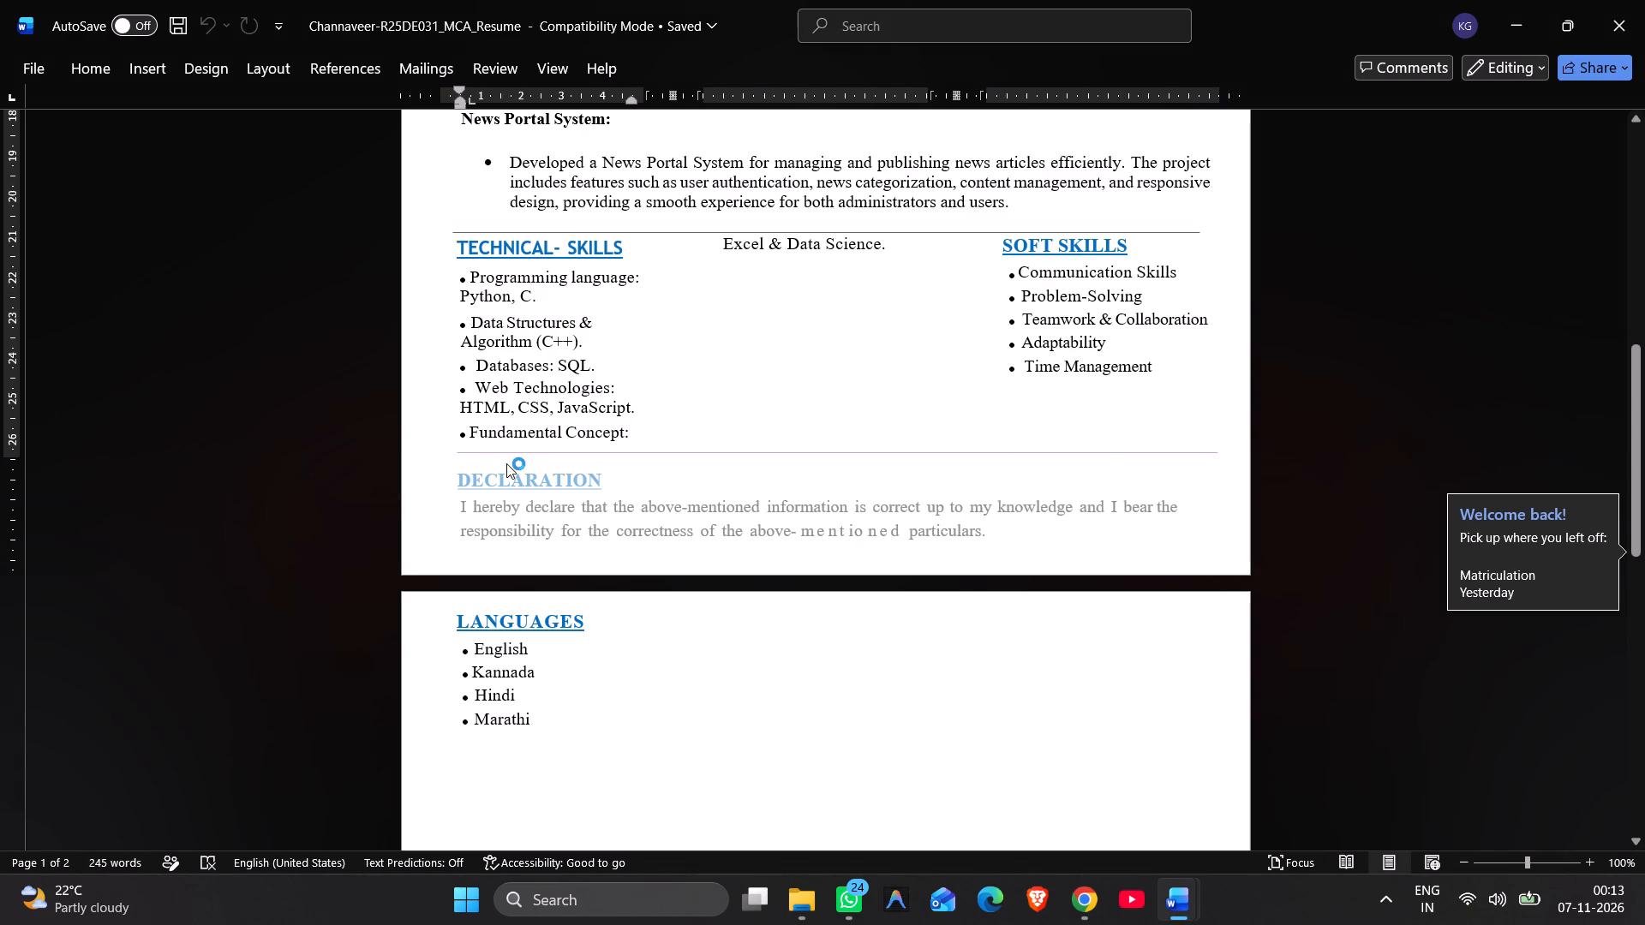
key(Escape)
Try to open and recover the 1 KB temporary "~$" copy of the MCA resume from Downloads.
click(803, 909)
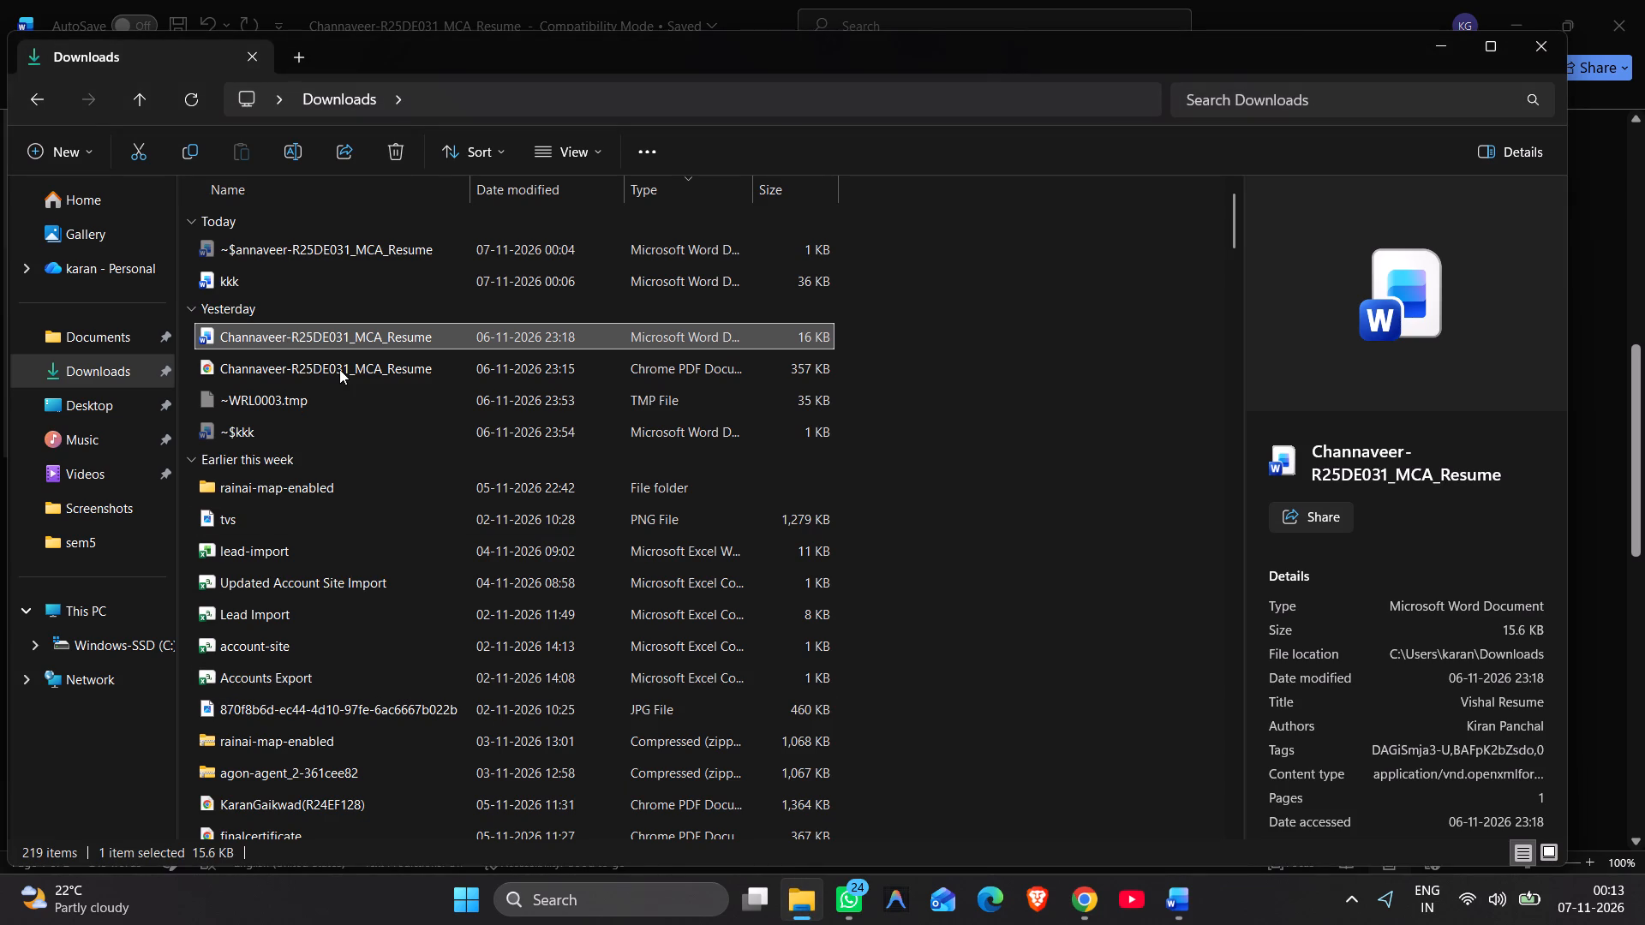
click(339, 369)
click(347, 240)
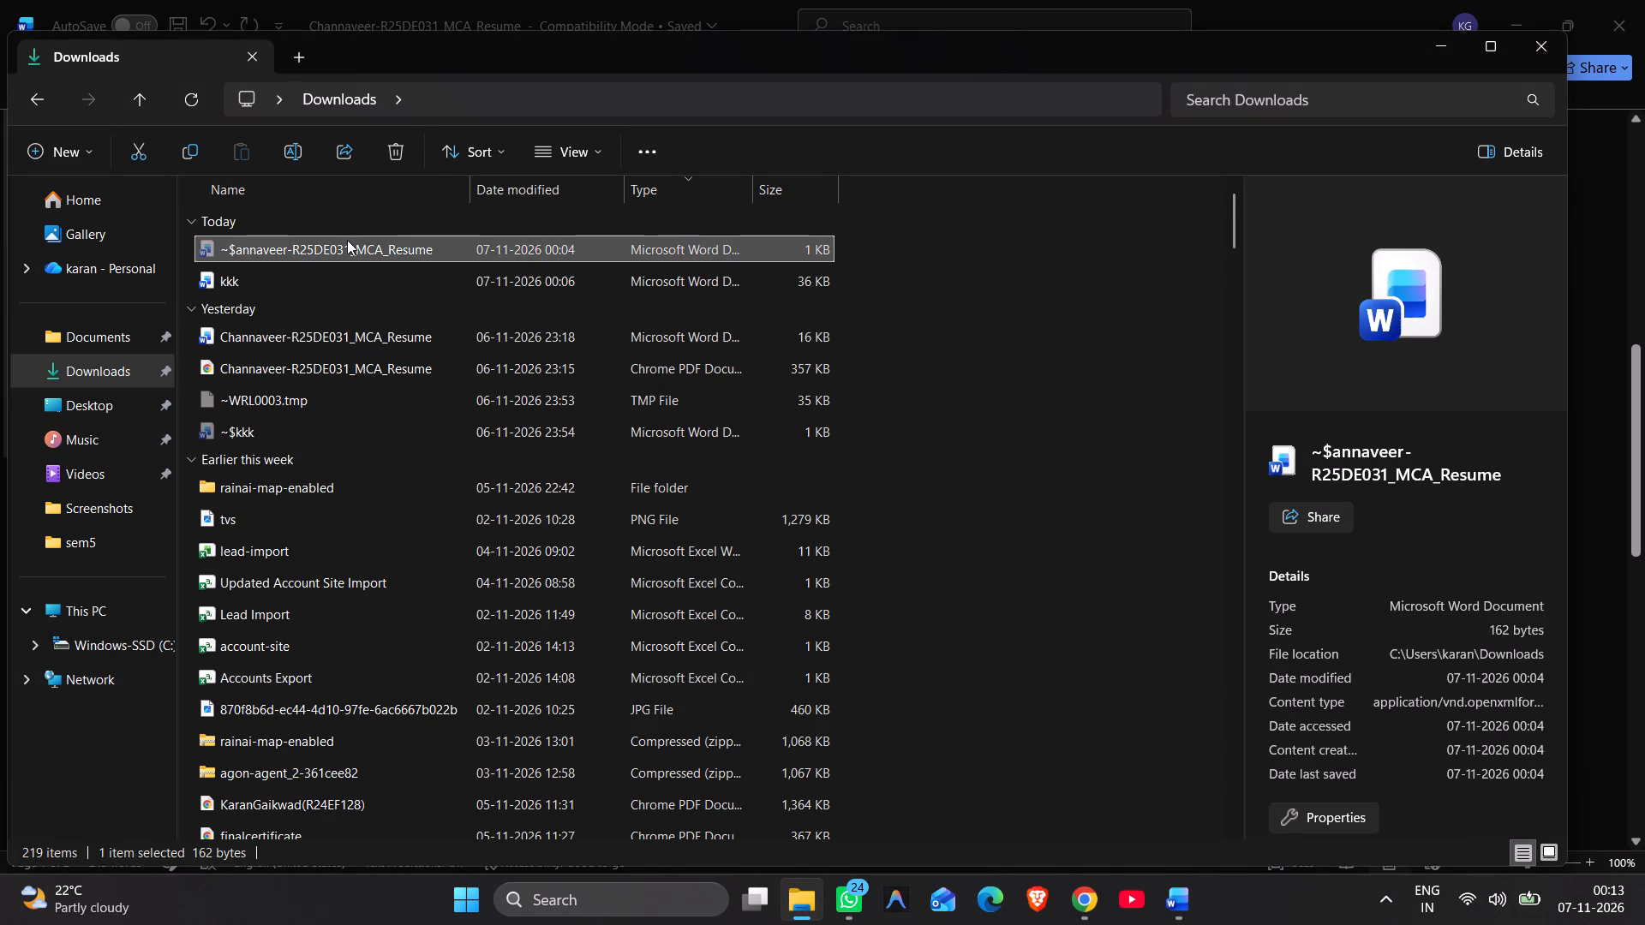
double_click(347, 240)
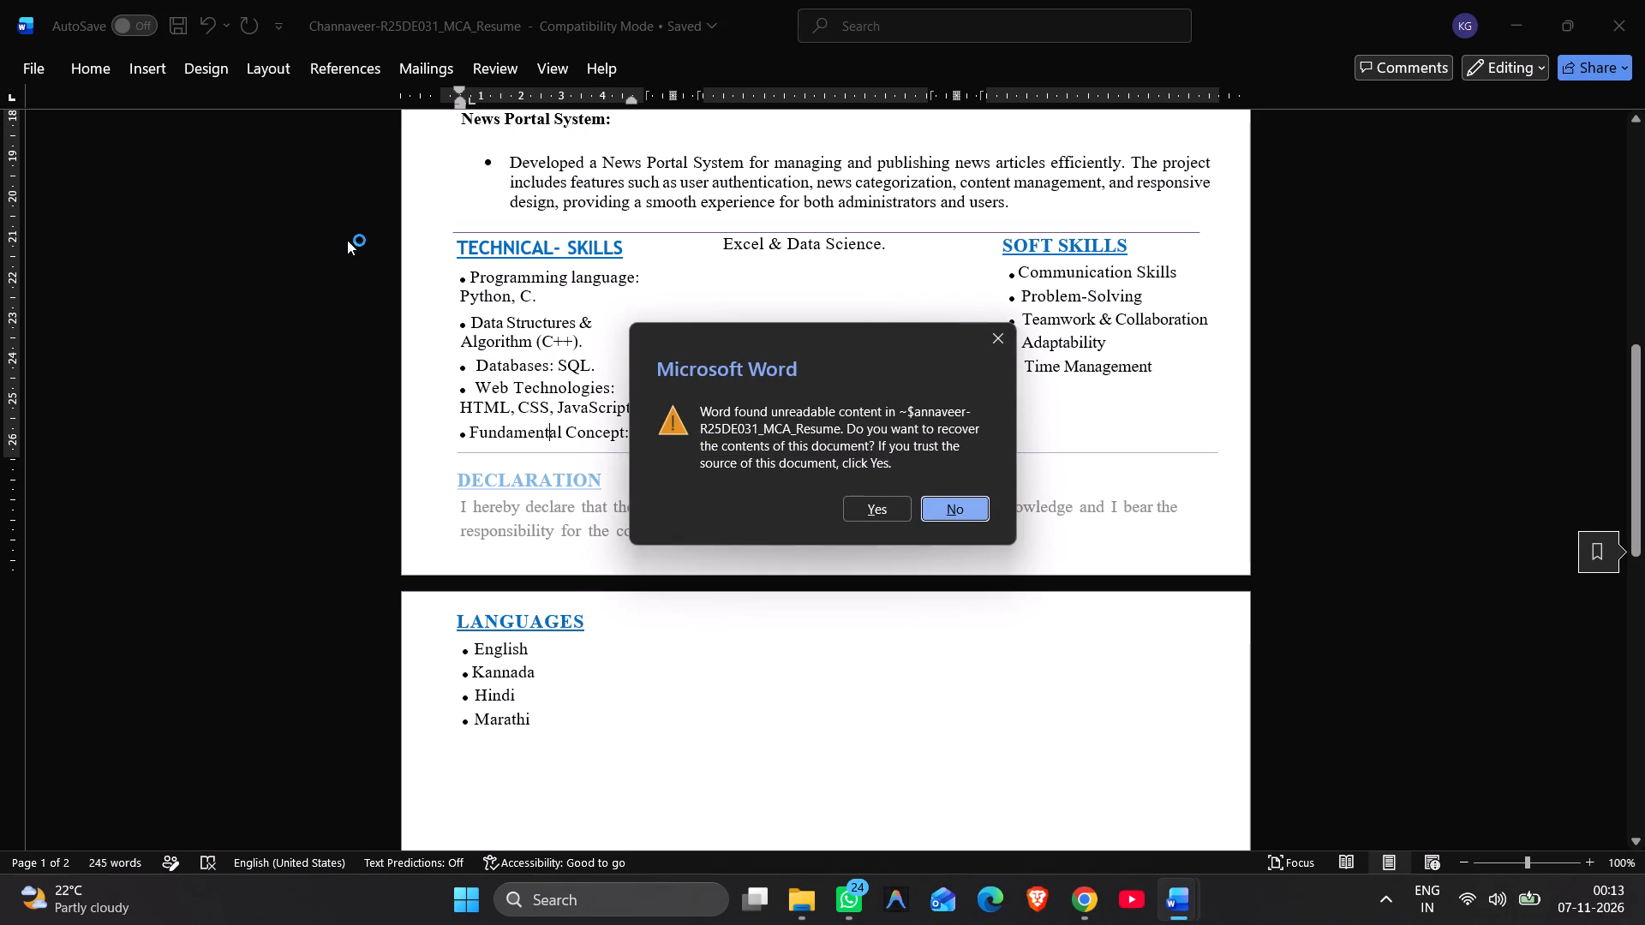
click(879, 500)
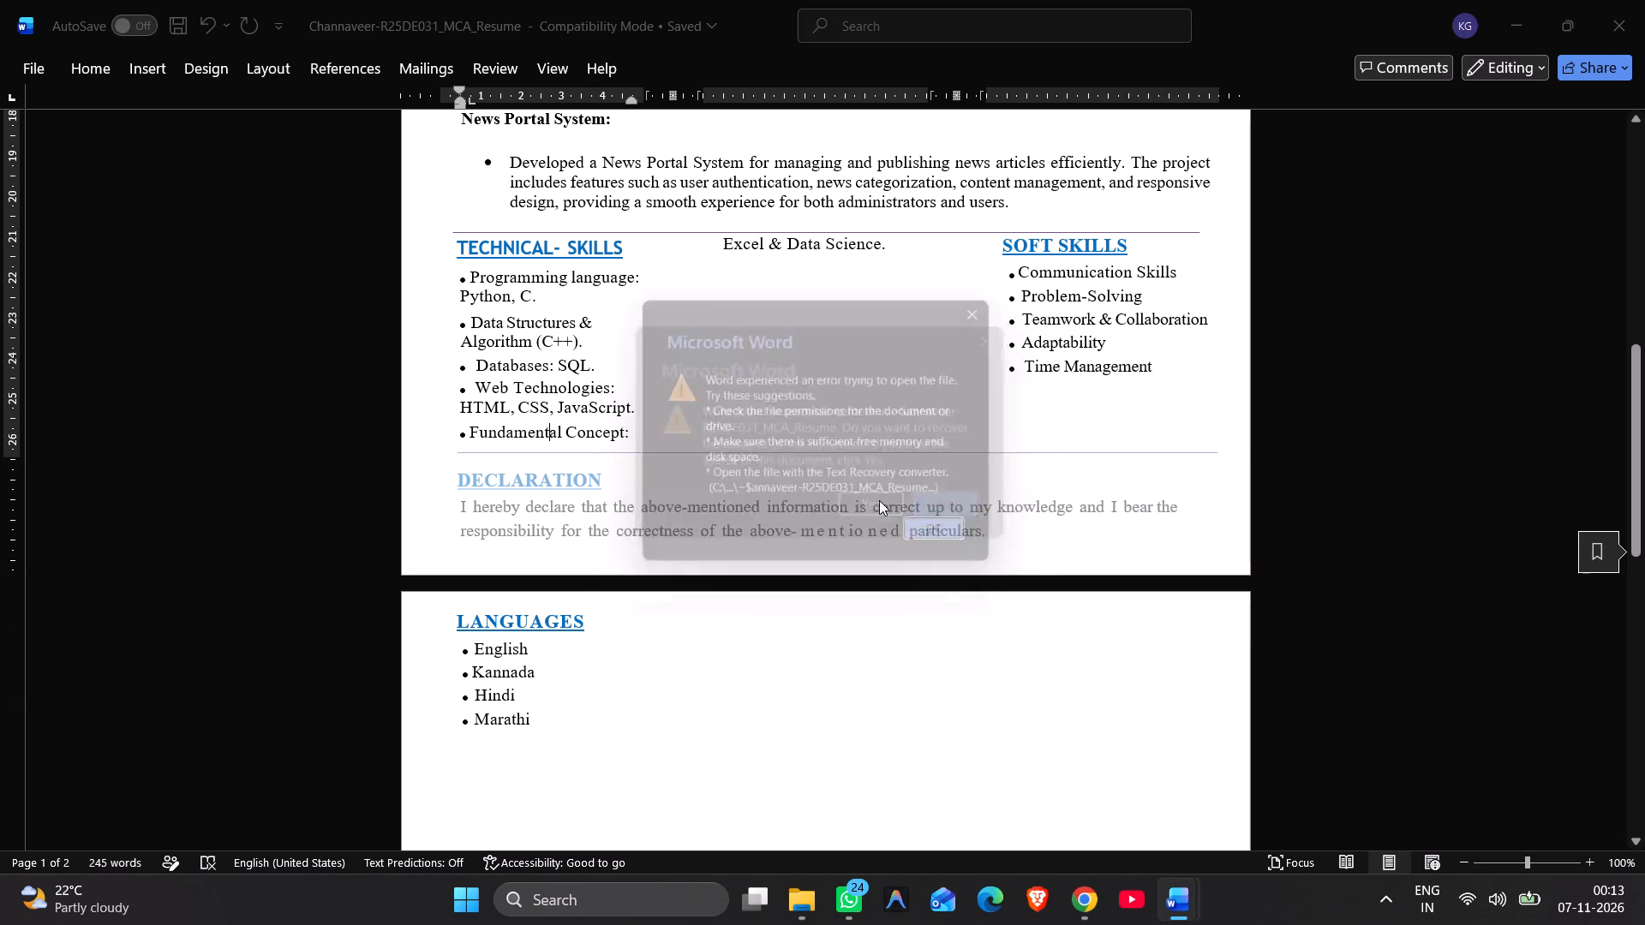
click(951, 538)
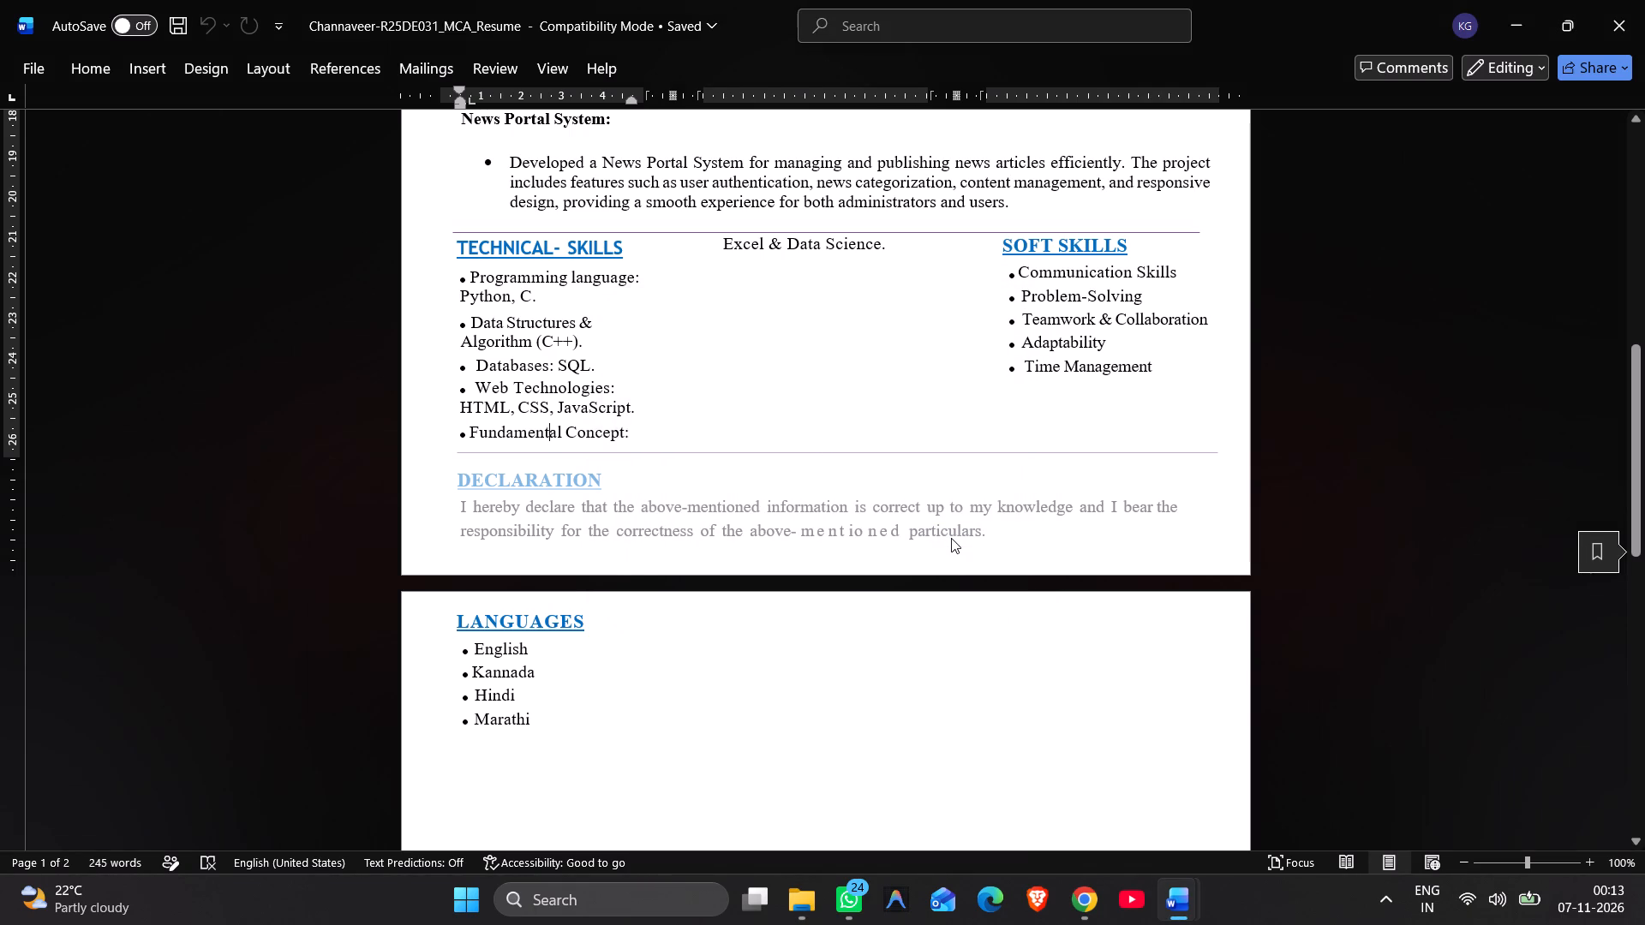
Examine the MCA resume's education, projects and skills sections, and reopen its Word document from Downloads.
scroll(609, 450, up, 2)
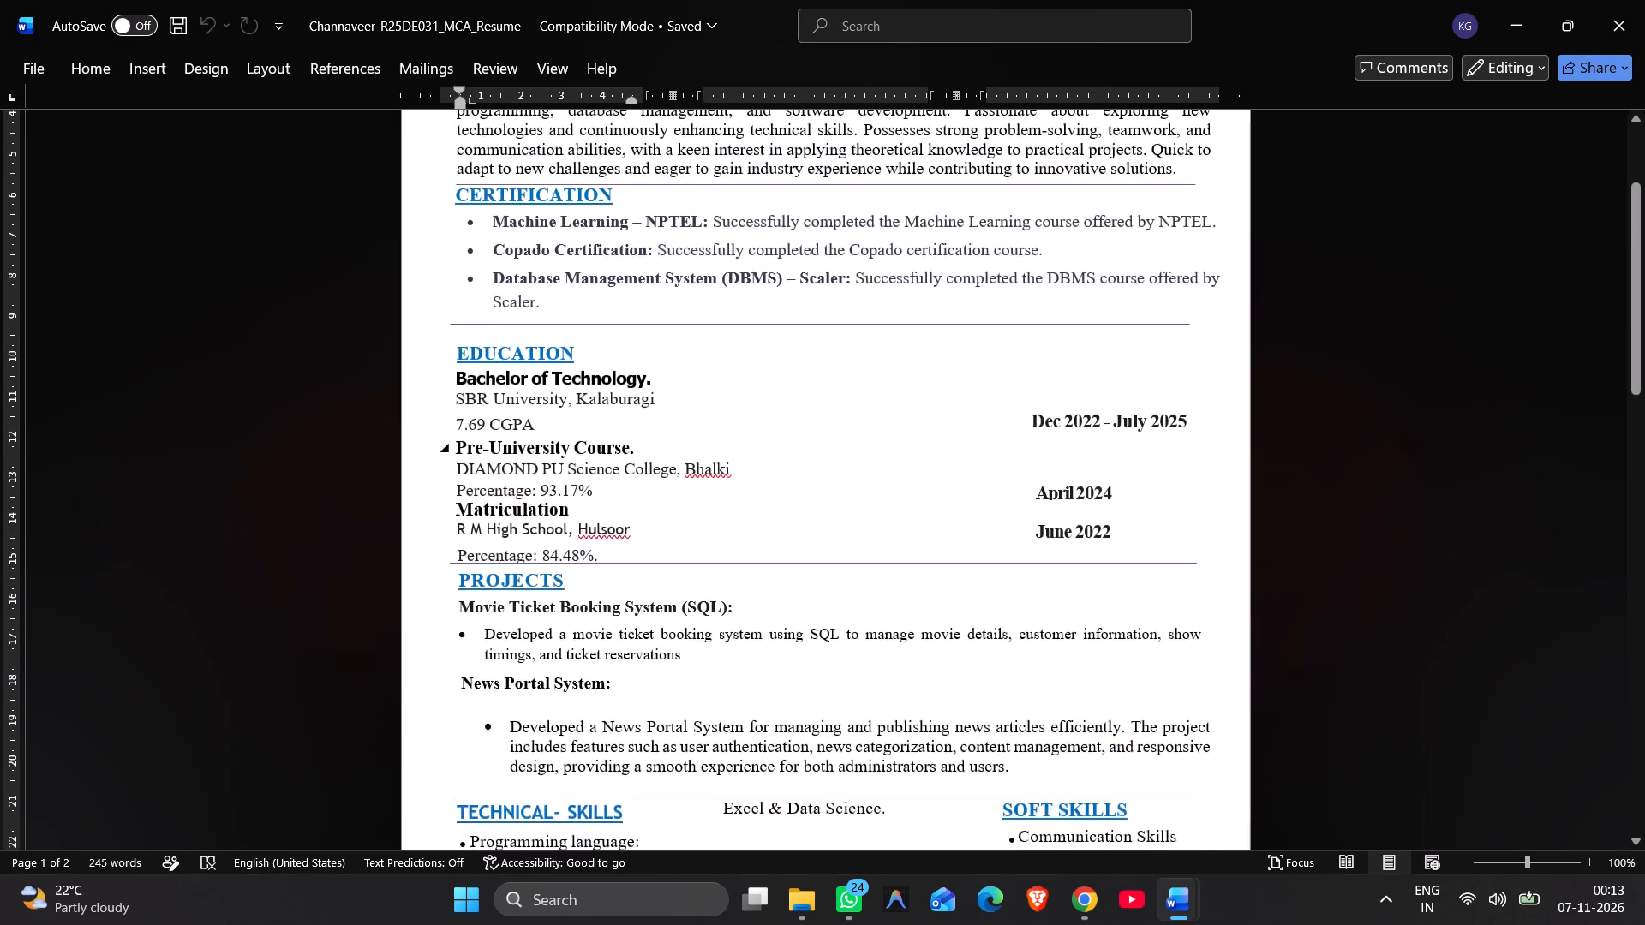
scroll(609, 450, down, 1)
scroll(609, 450, up, 1)
scroll(609, 450, down, 1)
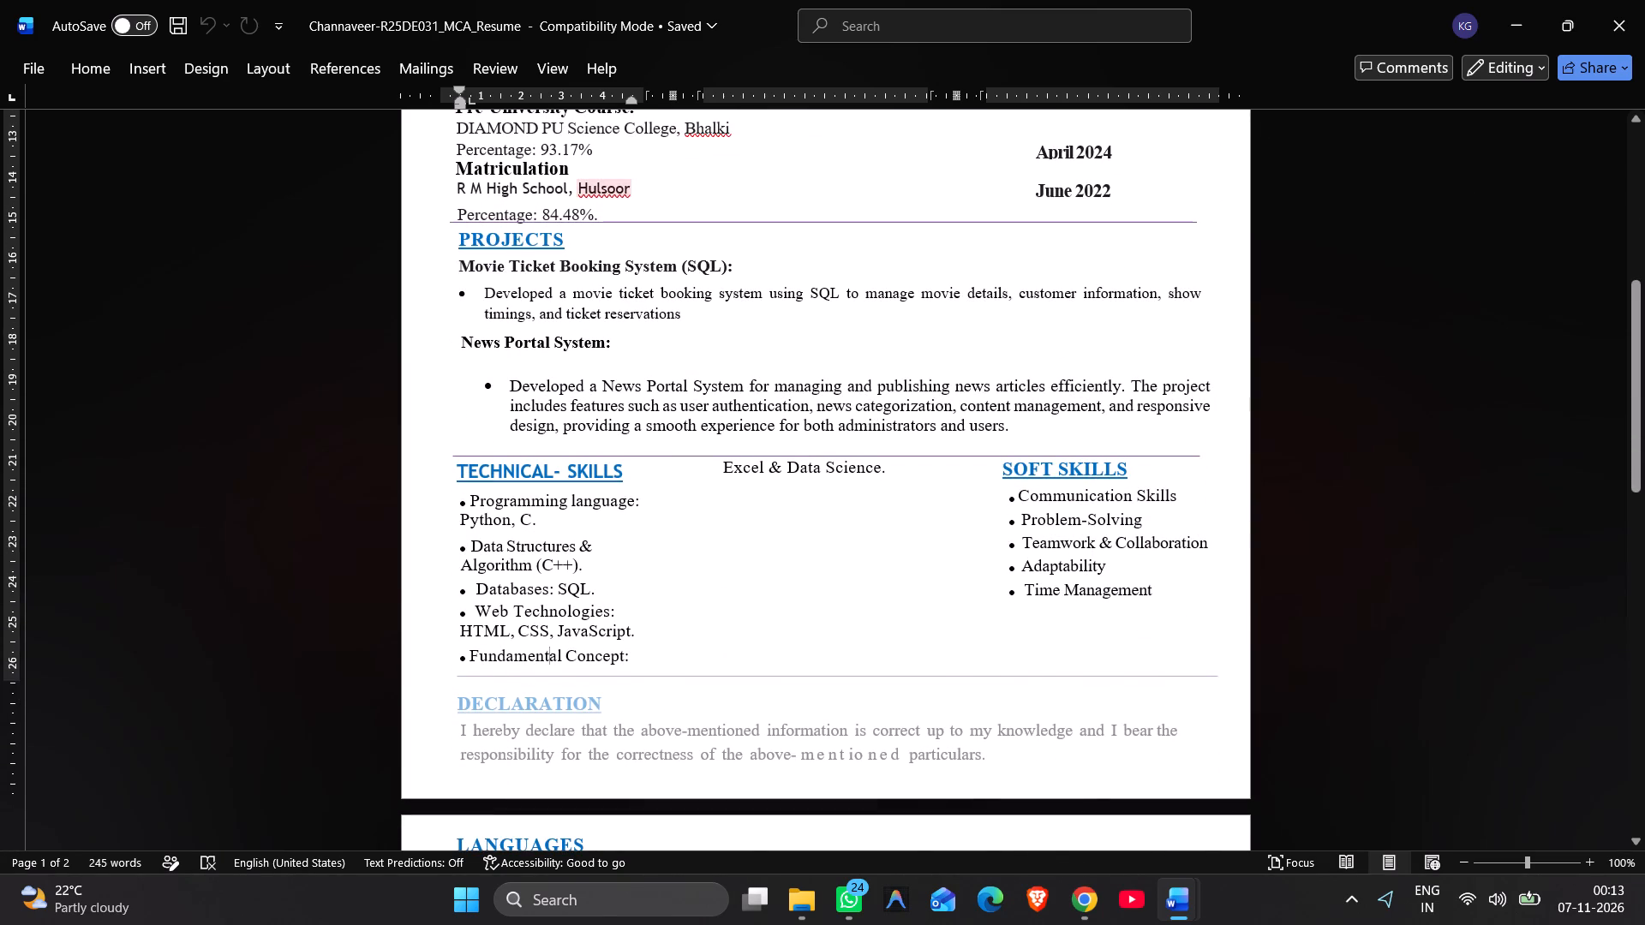
key(alt+Tab)
double_click(338, 332)
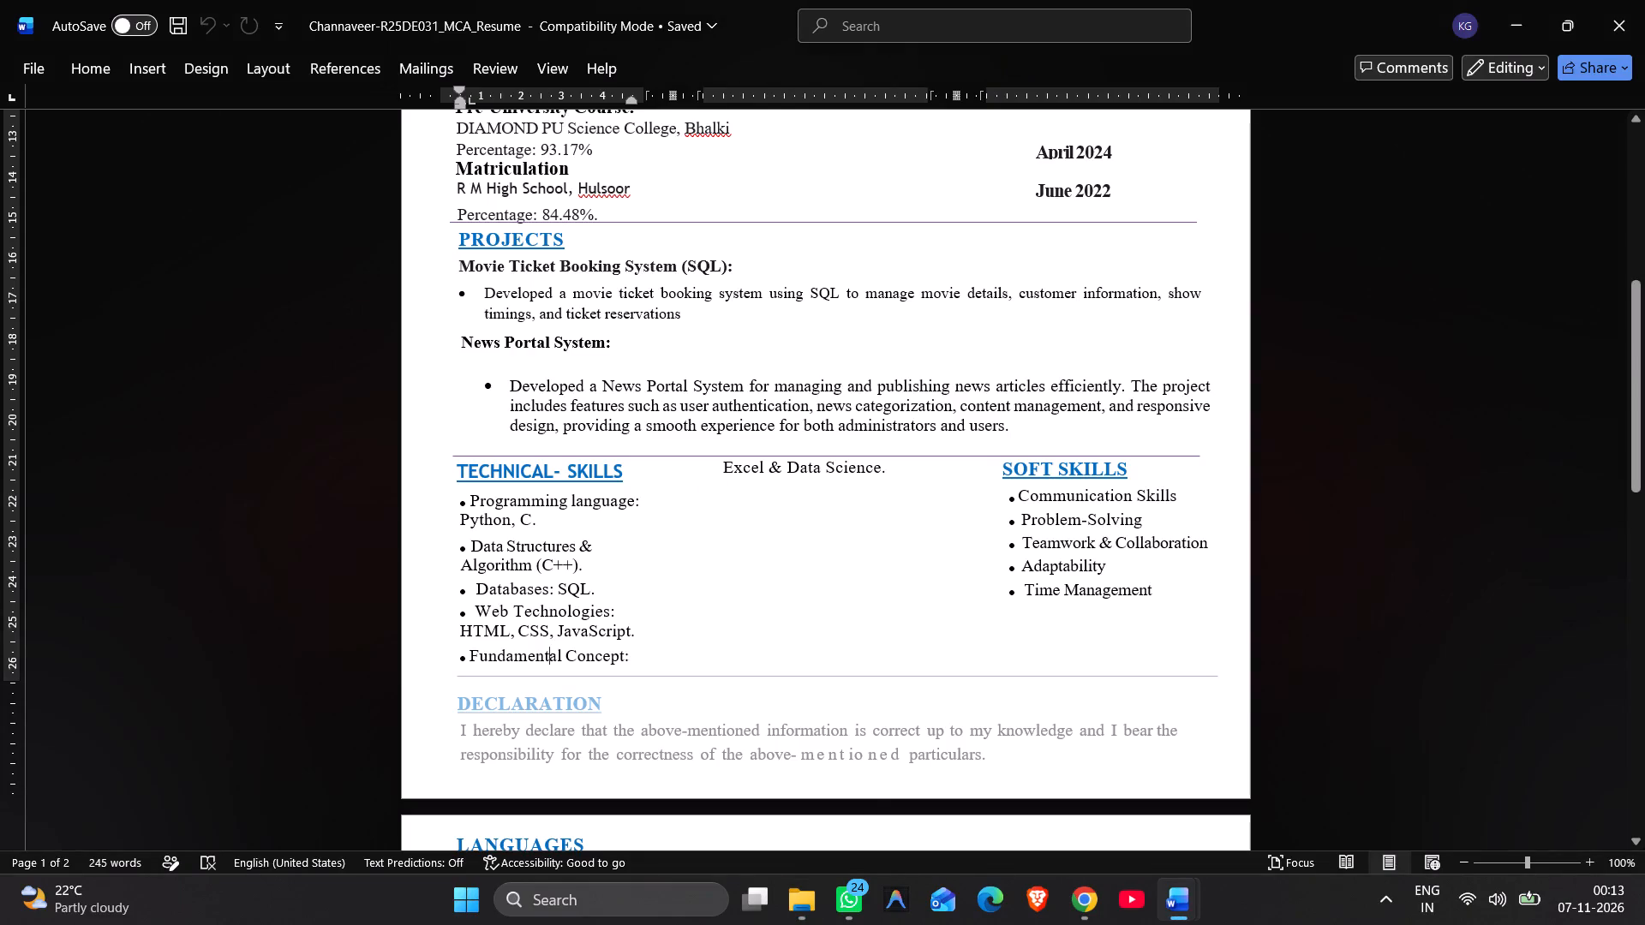
Return to the kkk resume, save it again and minimize its window.
key(alt+Tab)
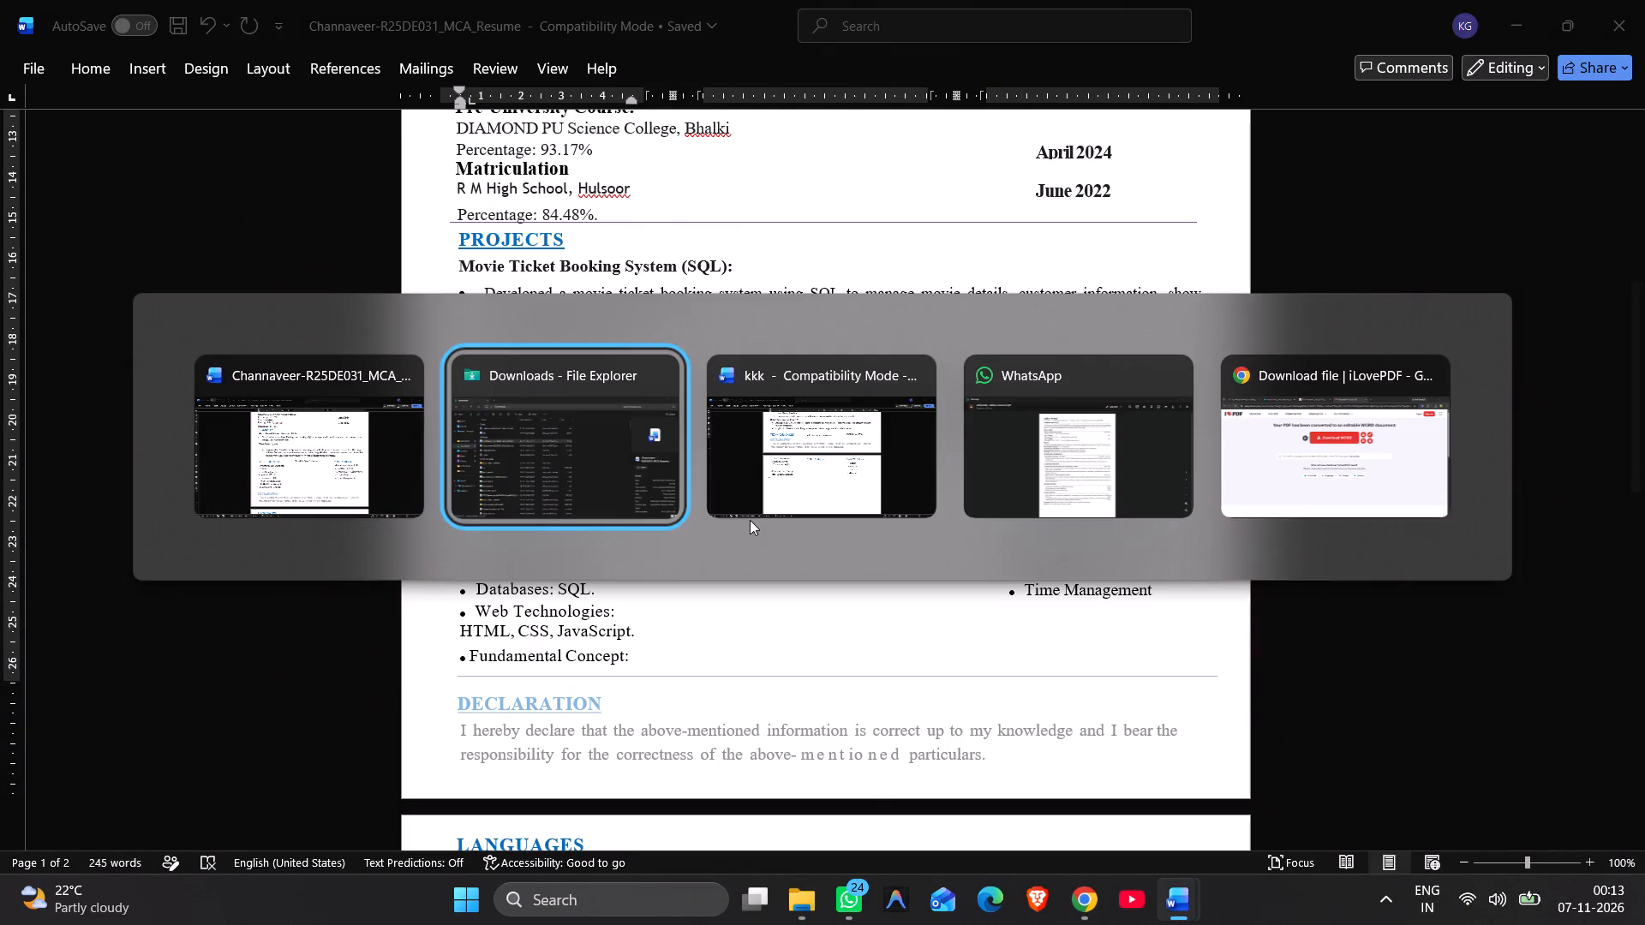
key(alt+Tab)
scroll(746, 436, up, 2)
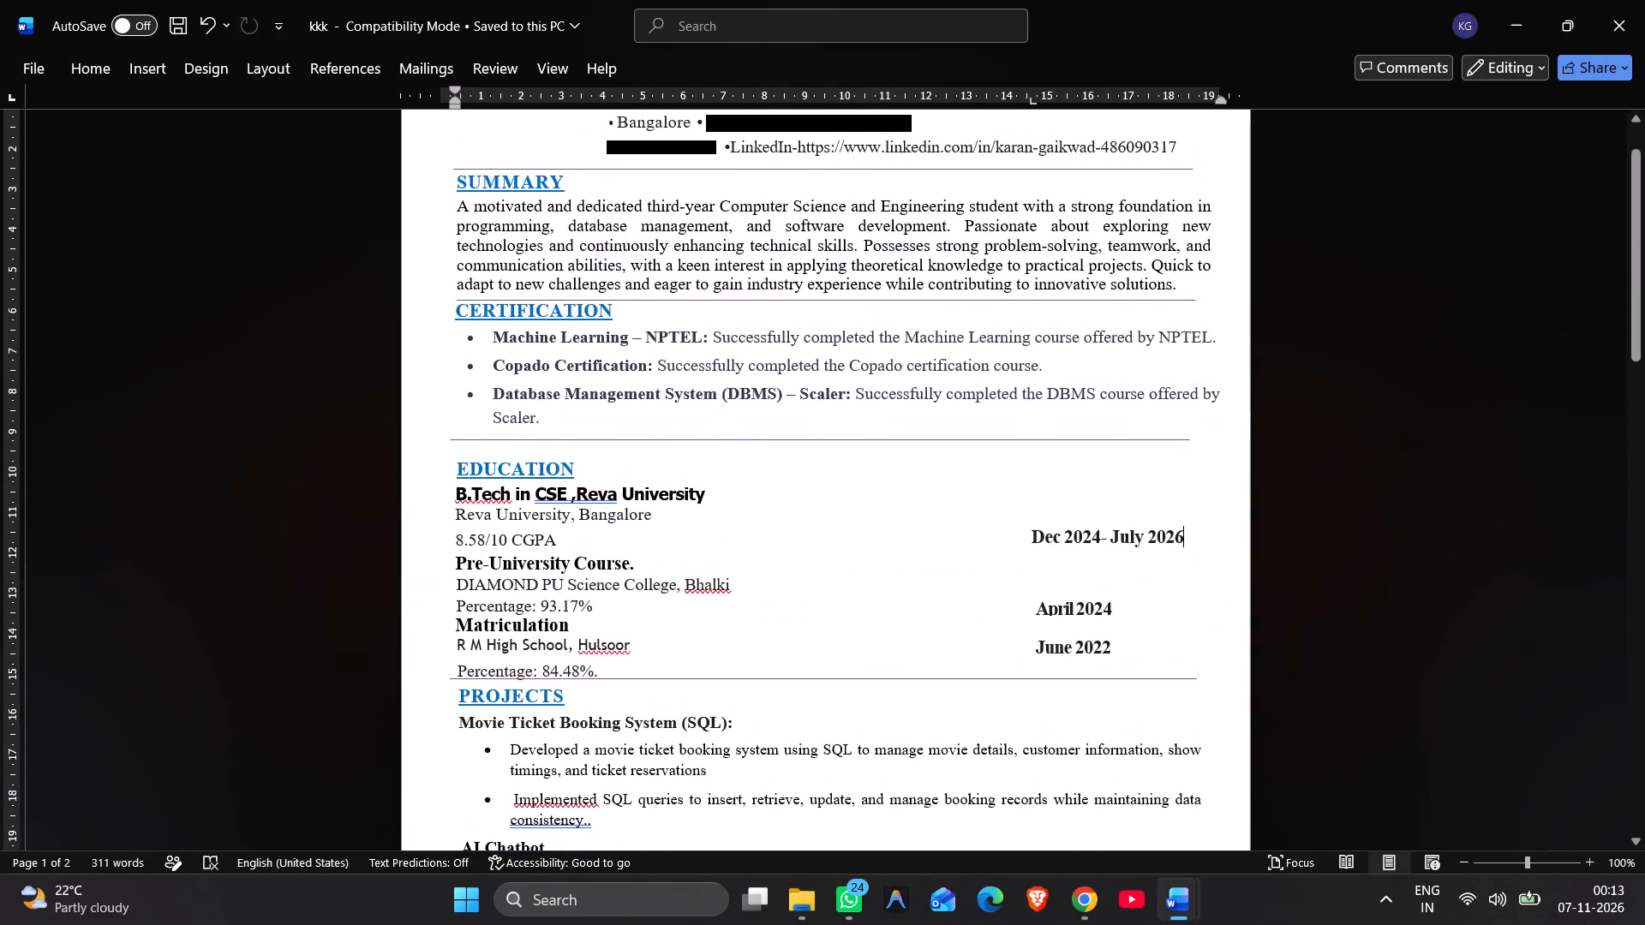
key(ctrl+s)
key(ctrl+s)
key(ctrl+s)
key(ctrl+s)
key(ctrl+s)
click(1504, 22)
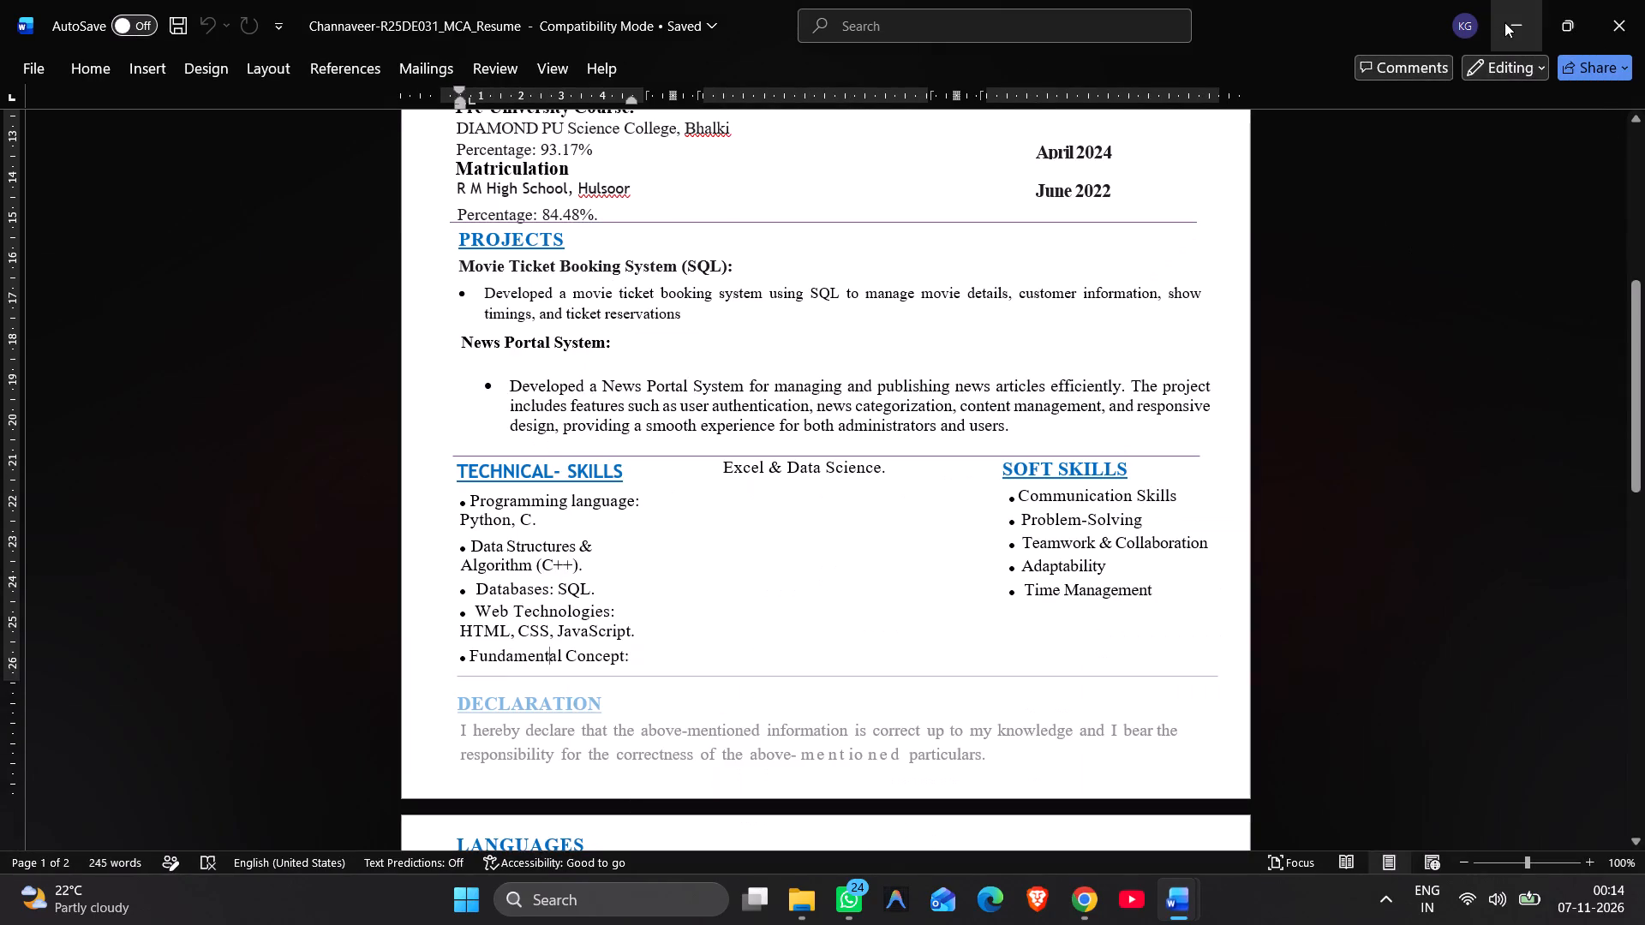